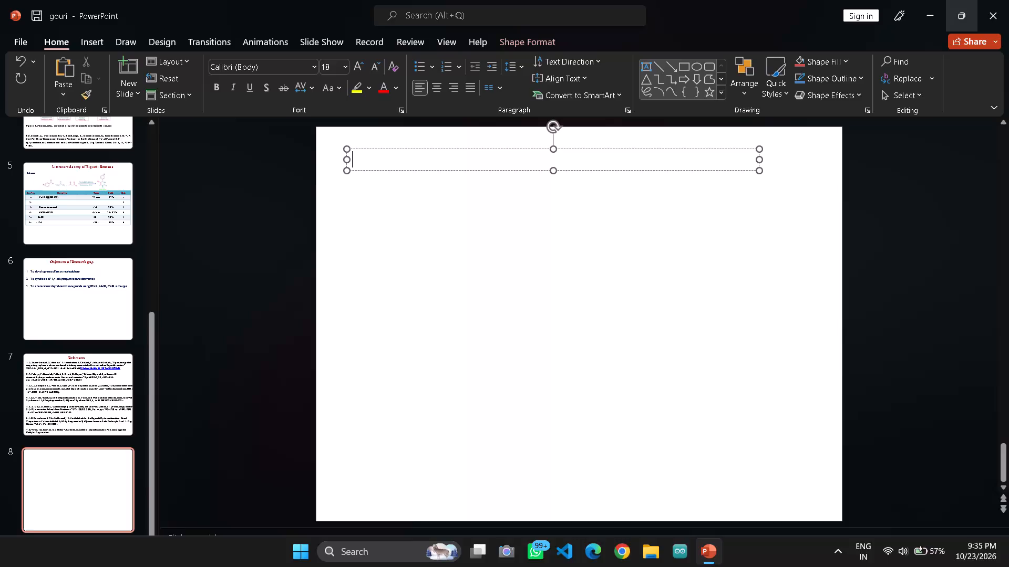
Paste the copied author names into the empty text box at the top of slide 8.
right_click(409, 160)
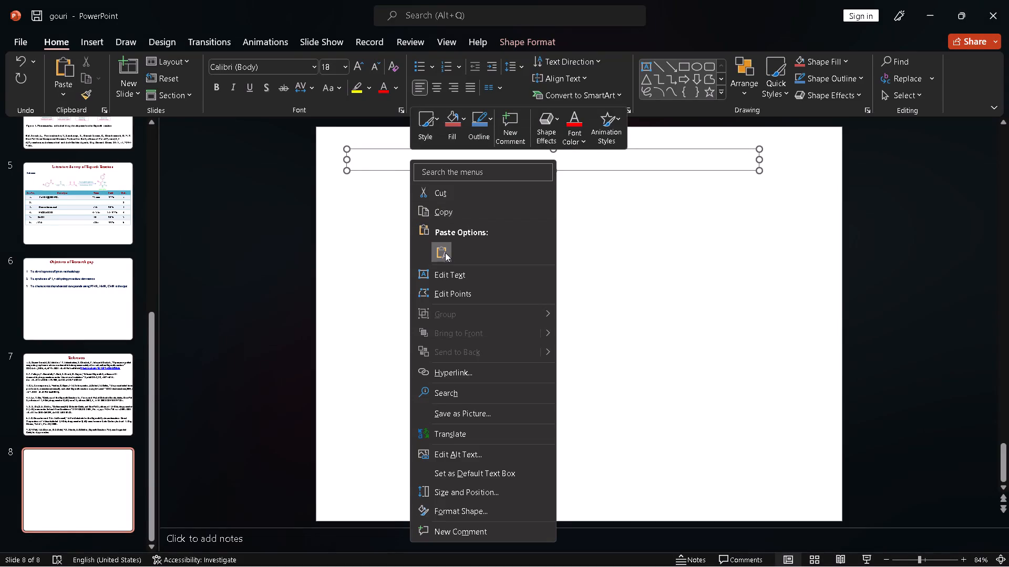
left_click(446, 254)
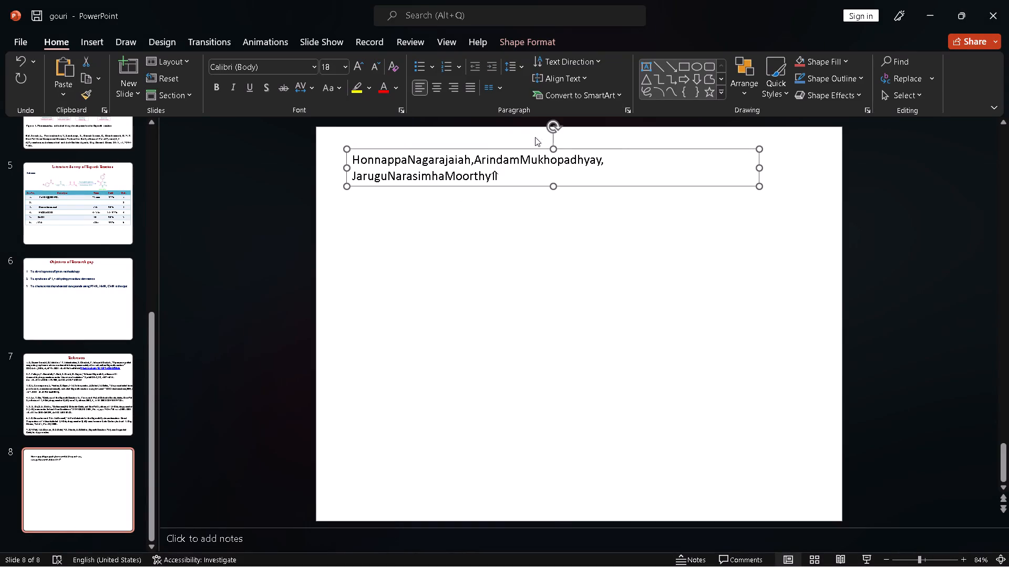
left_click(651, 165)
Separate the three parts of the last author's name with spaces and delete the stray character after it.
left_click(386, 176)
key("space")
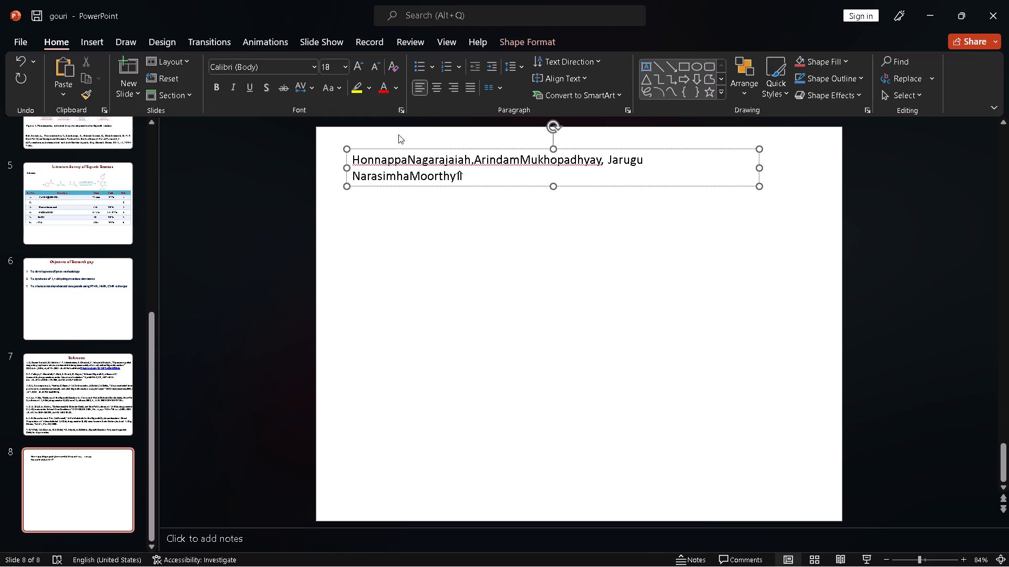
left_click(409, 175)
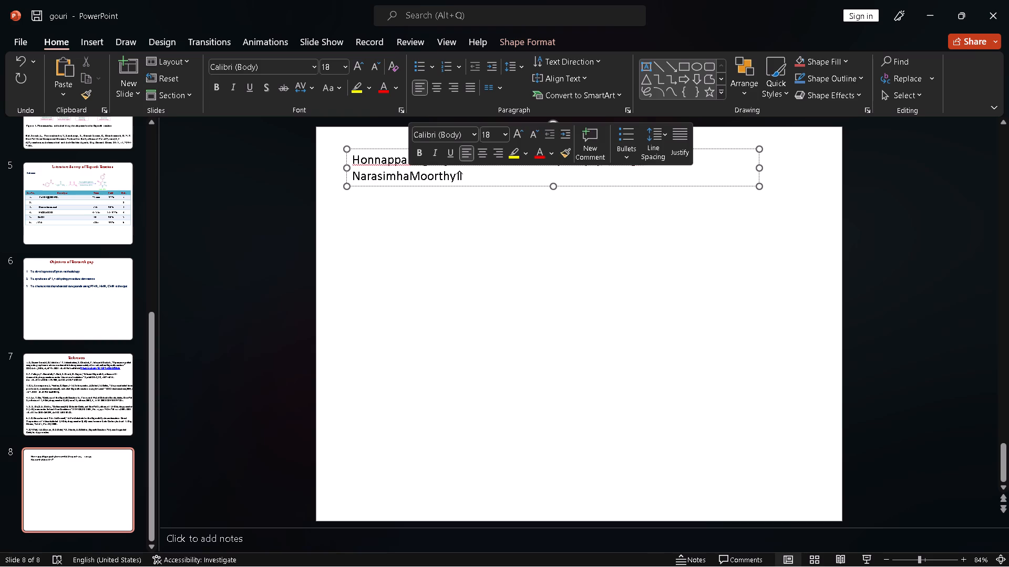
key("space")
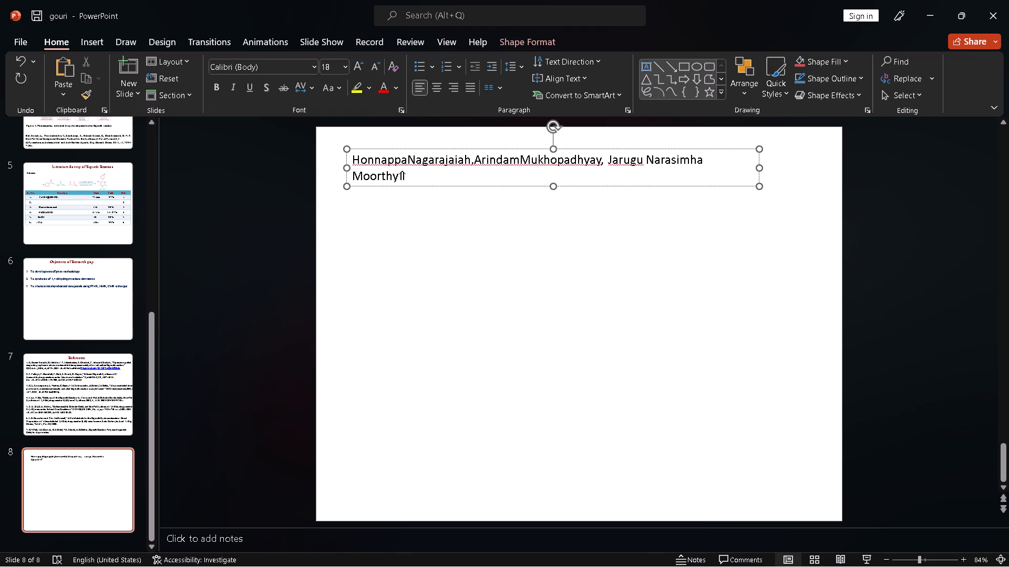
left_click(423, 172)
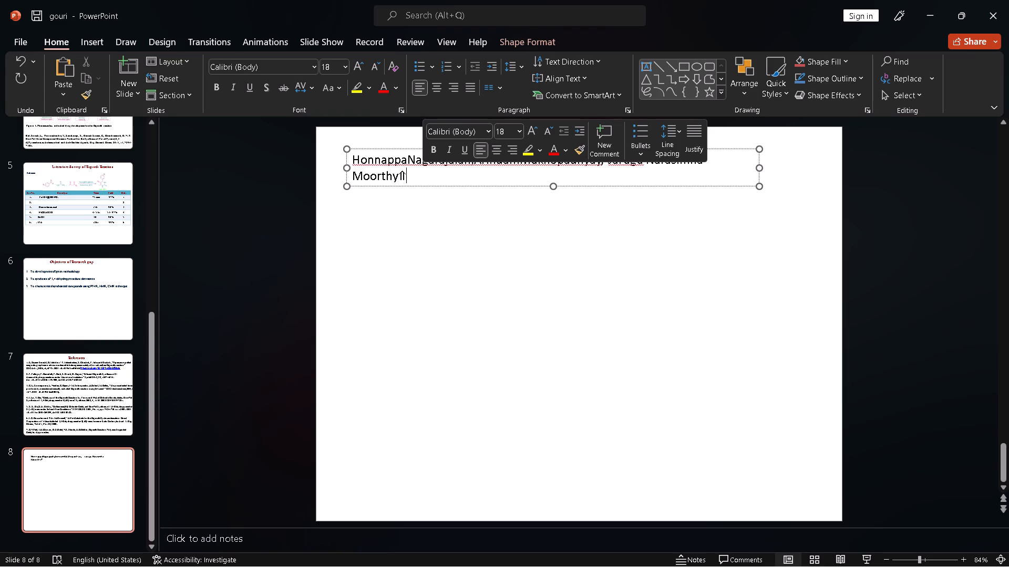
key("BackSpace")
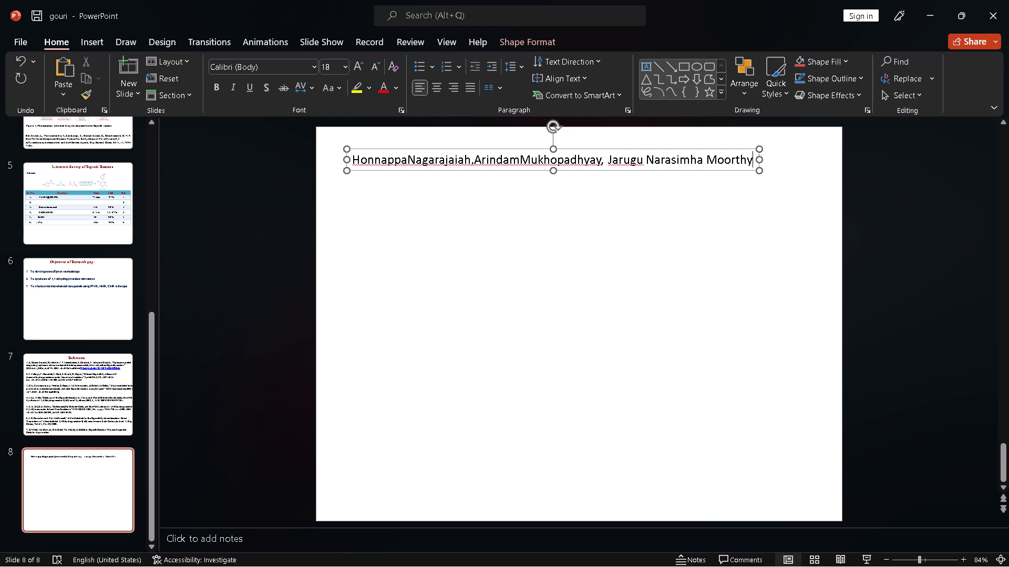
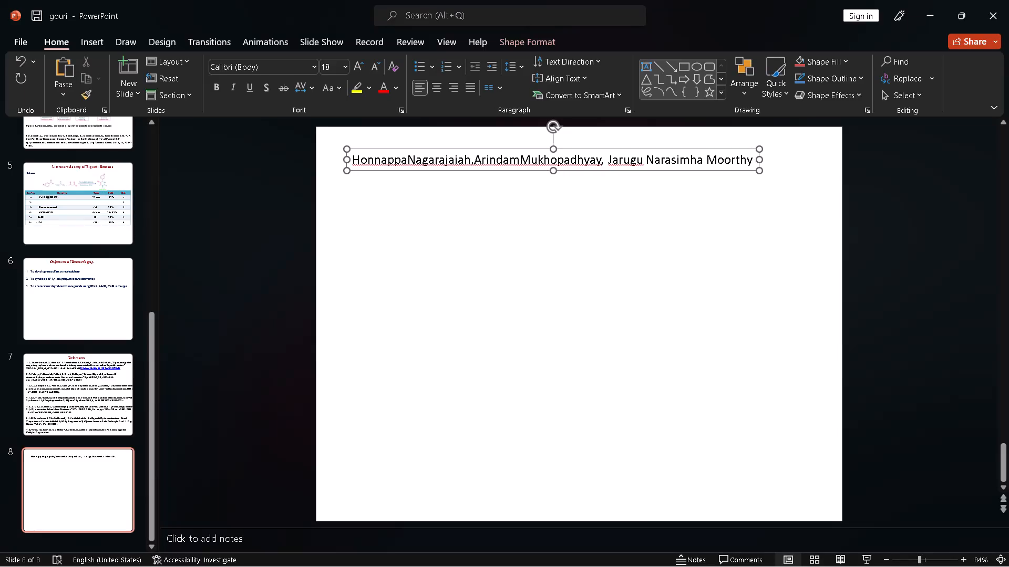
Paste the copied article title "Biginellireaction:anoverview" directly after the last author's name in slide 8's text box.
left_click(751, 160)
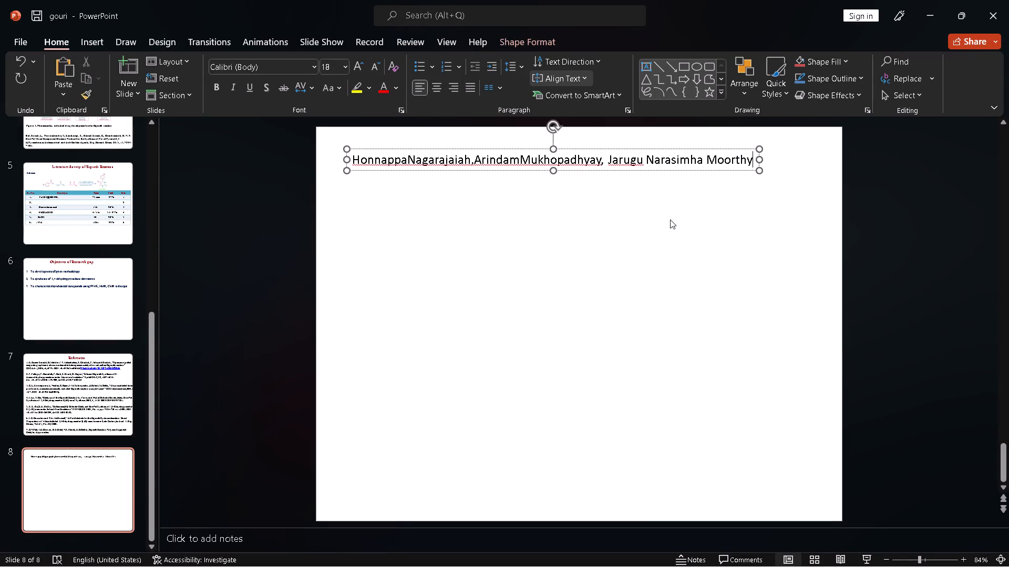
right_click(752, 160)
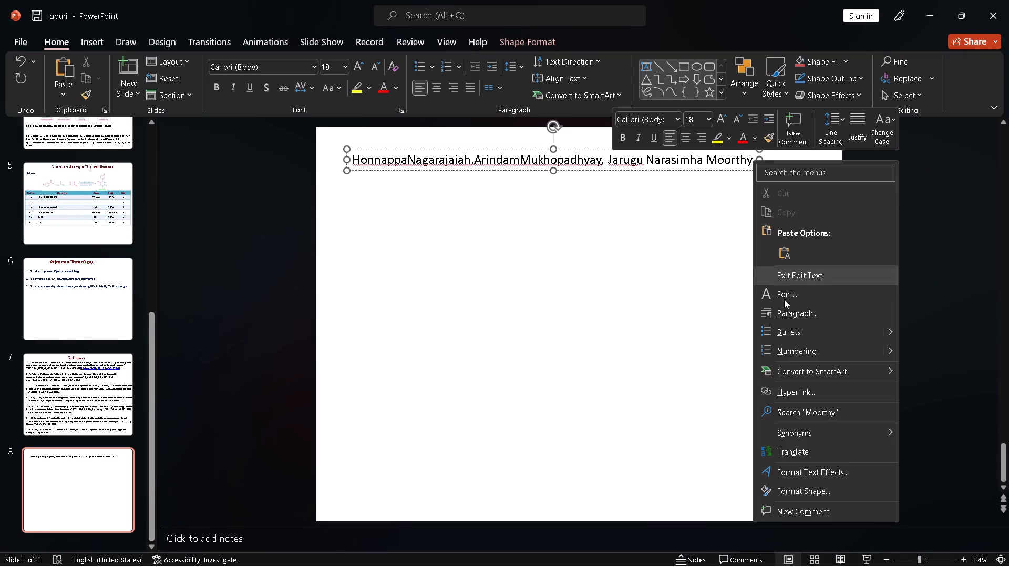
left_click(779, 255)
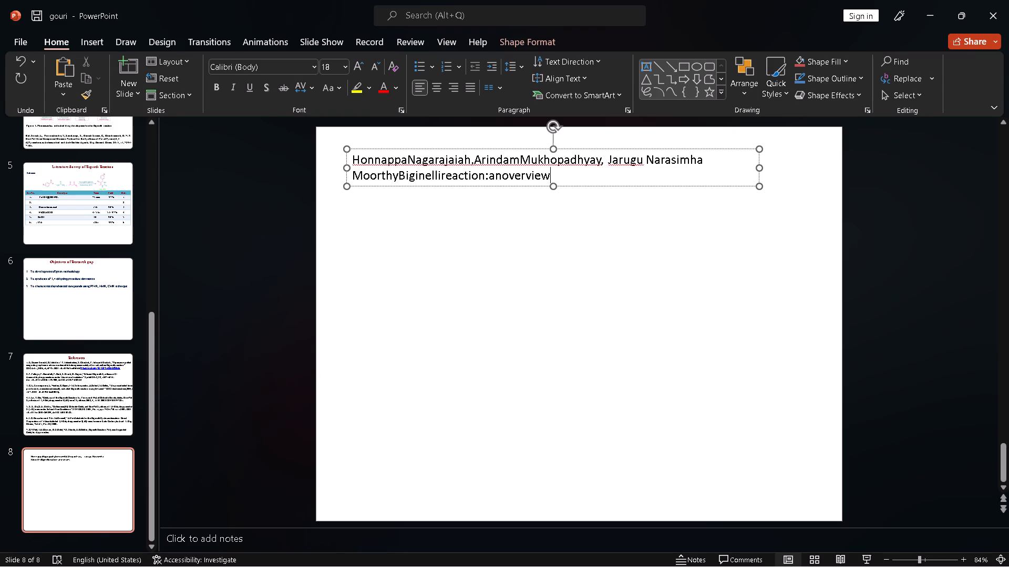
Shorten the first author's given name to the initial "H." in front of the surname.
left_click(407, 159)
key("BackSpace")
key("BackSpace")
key("BackSpace")
key("BackSpace")
key("BackSpace")
key("BackSpace")
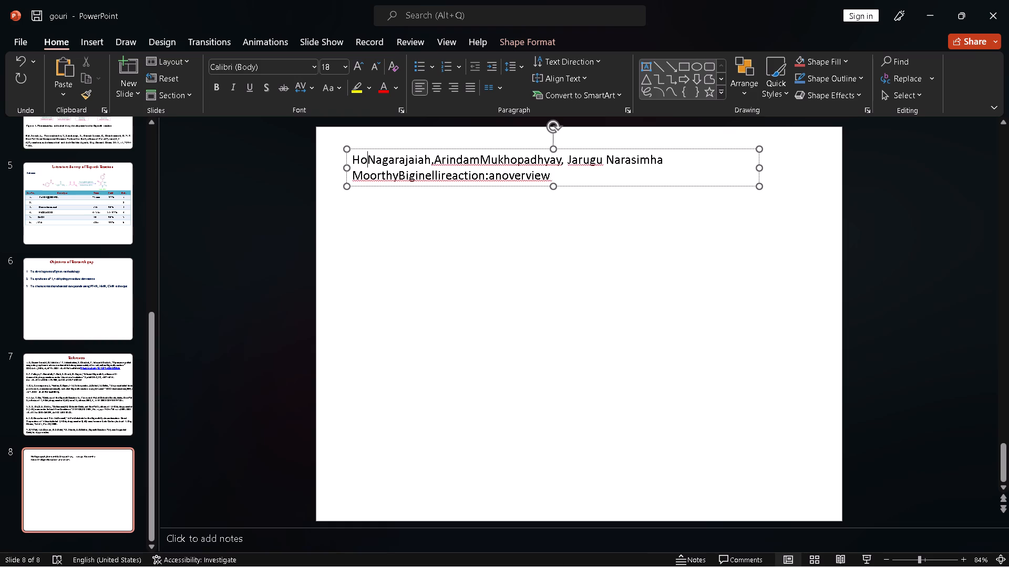
key("BackSpace")
key("period")
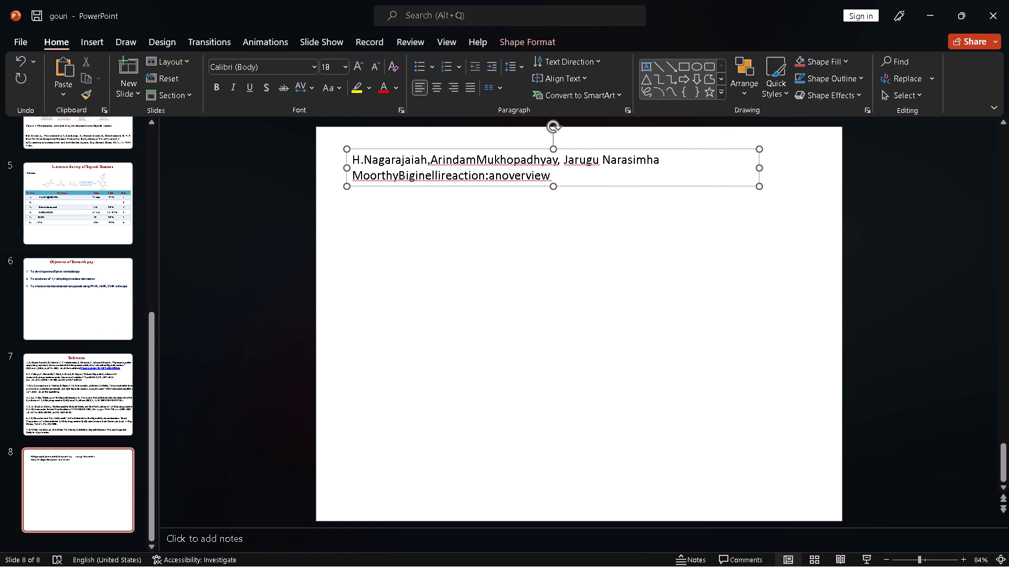
Shorten the second author's given name to the initial "A." in front of the surname.
key("Right")
key("Right")
key("Right")
key("Right")
key("Right")
key("Right")
key("Right")
key("Right")
key("Right")
key("Right")
key("Right")
key("Right")
key("Right")
key("Right")
key("Right")
key("Right")
key("Right")
key("Right")
key("Right")
key("BackSpace")
key("BackSpace")
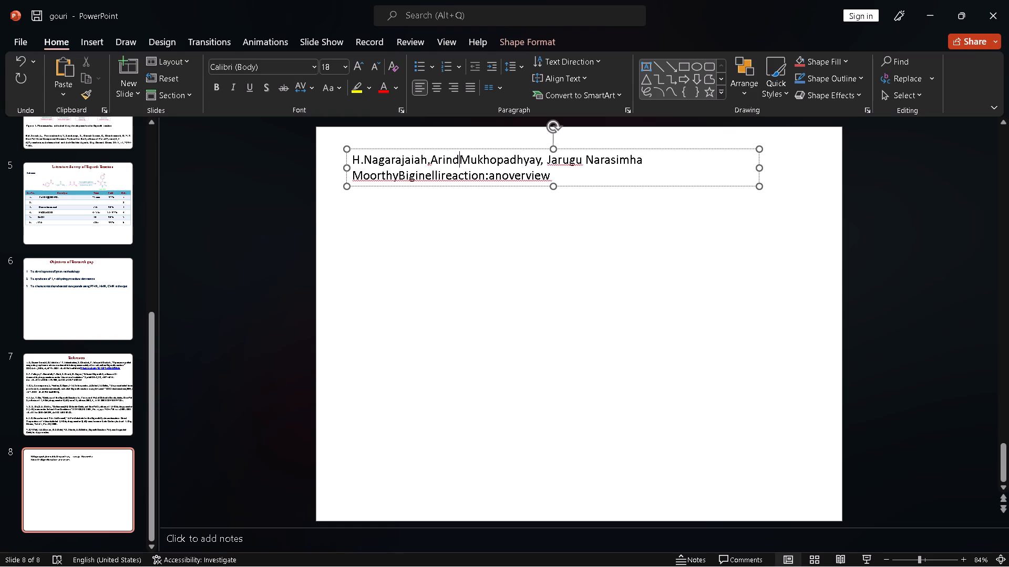
key("BackSpace")
key("BackSpace")
key("BackSpace")
key("BackSpace")
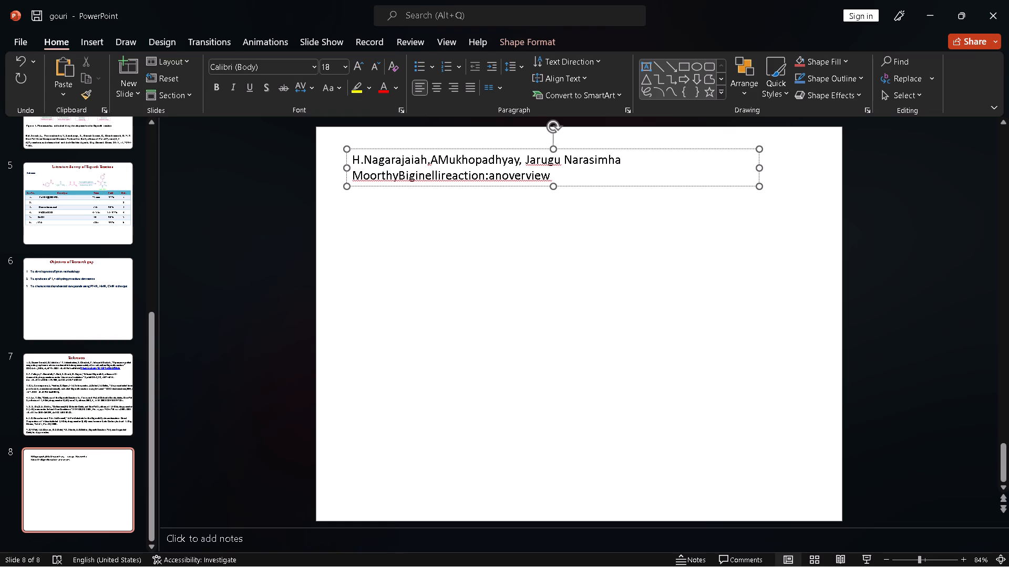
key("period")
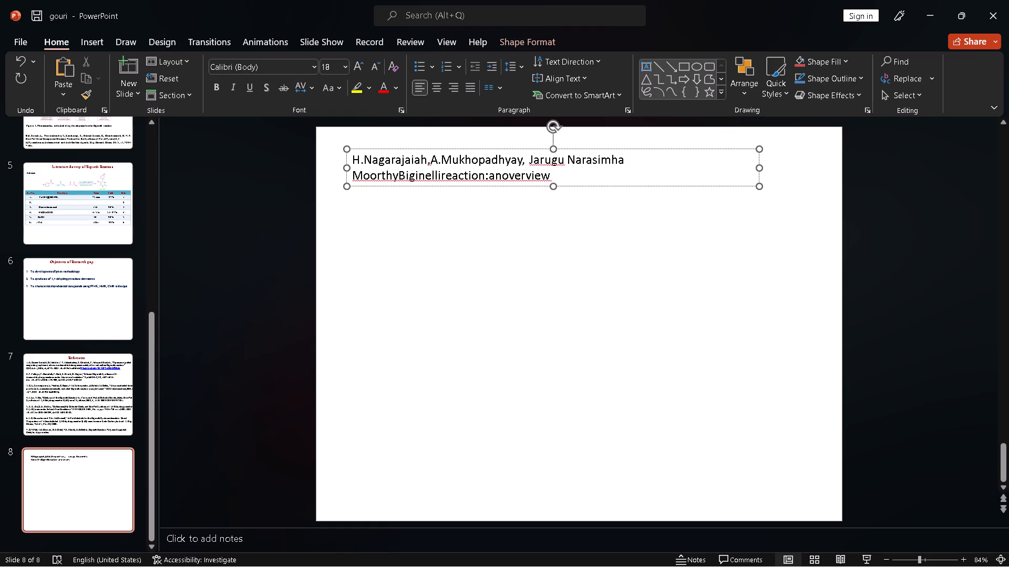
Shorten the third author's first given name to the initial "J.", keeping the space after it.
key("Right")
key("Right")
key("Right")
key("Right")
key("Right")
key("Right")
key("Right")
key("Right")
key("Right")
key("Right")
key("Right")
key("Right")
key("Right")
key("Right")
key("Right")
key("Right")
key("Right")
key("Right")
key("Right")
key("Right")
key("BackSpace")
key("BackSpace")
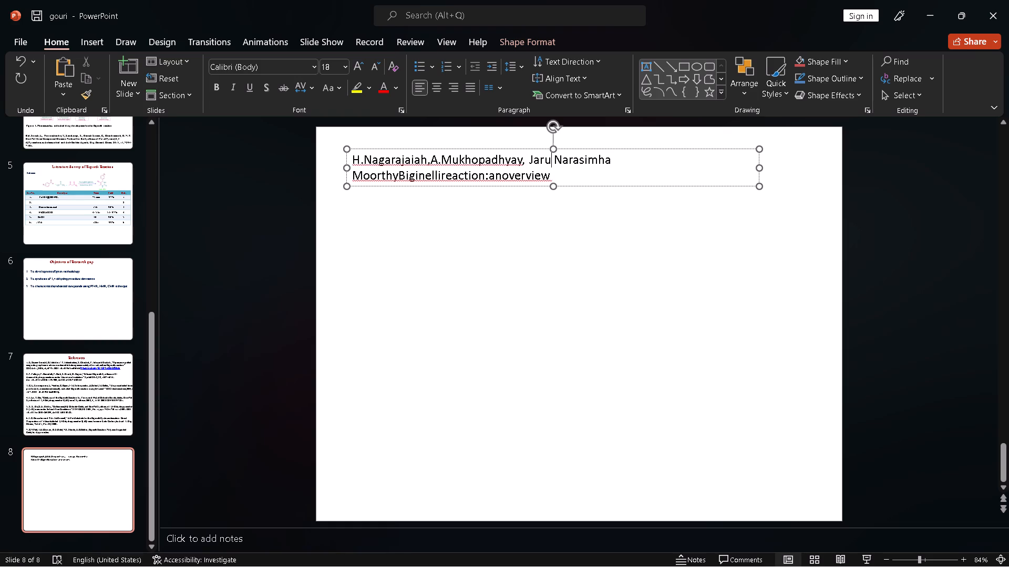
key("BackSpace")
key("BackSpace")
key("BackSpace")
key("period")
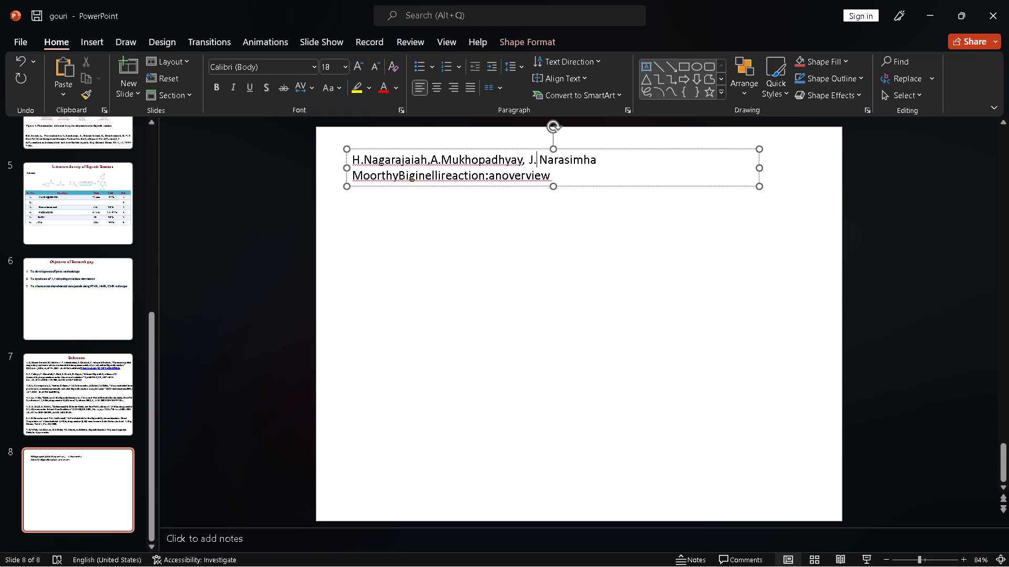
Replace the third author's middle name with the initial "N." before the surname.
left_click(599, 159)
key("BackSpace")
key("BackSpace")
key("BackSpace")
key("BackSpace")
key("BackSpace")
key("BackSpace")
key("BackSpace")
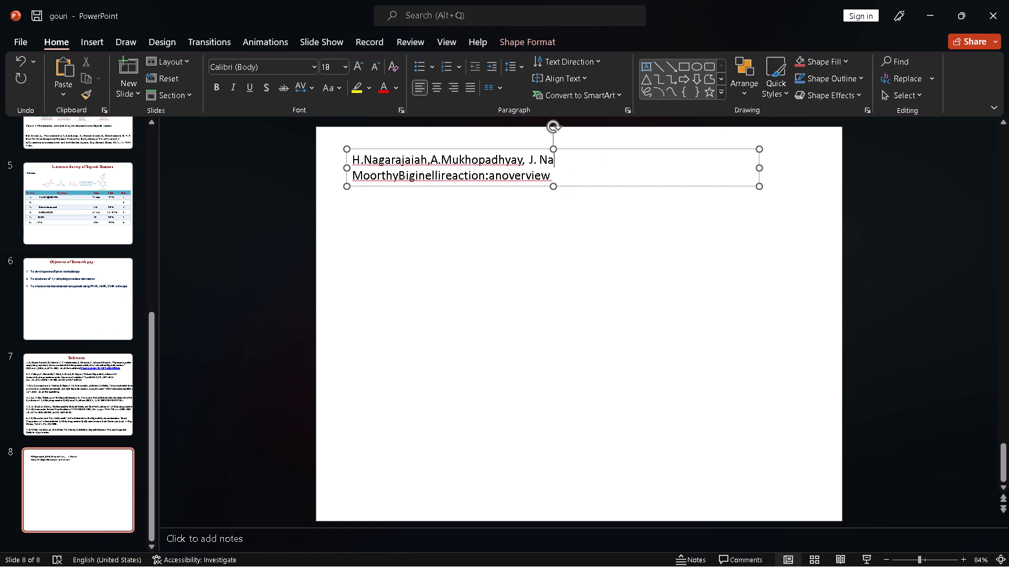
key("BackSpace")
key("BackSpace")
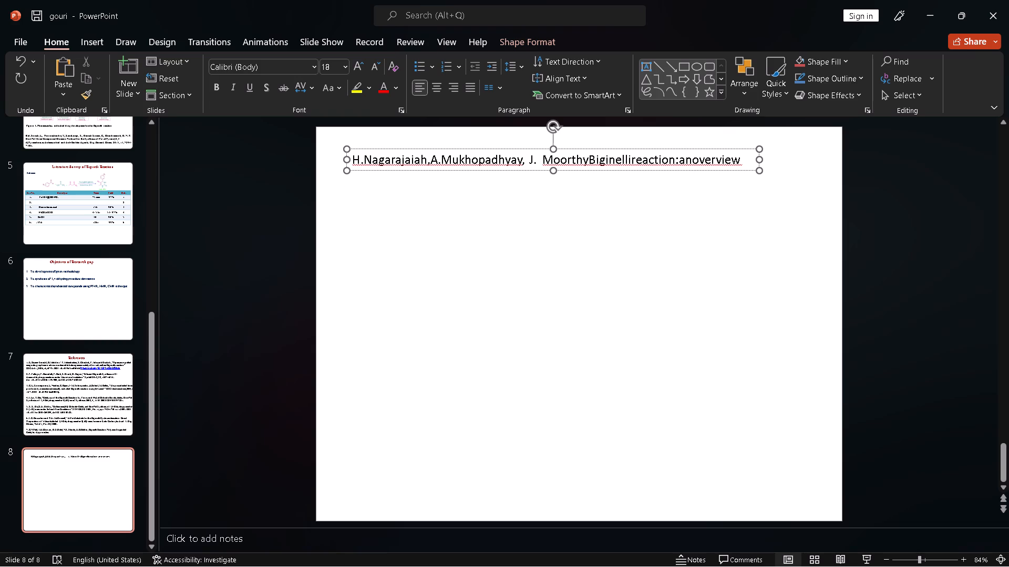
key("n")
key("period")
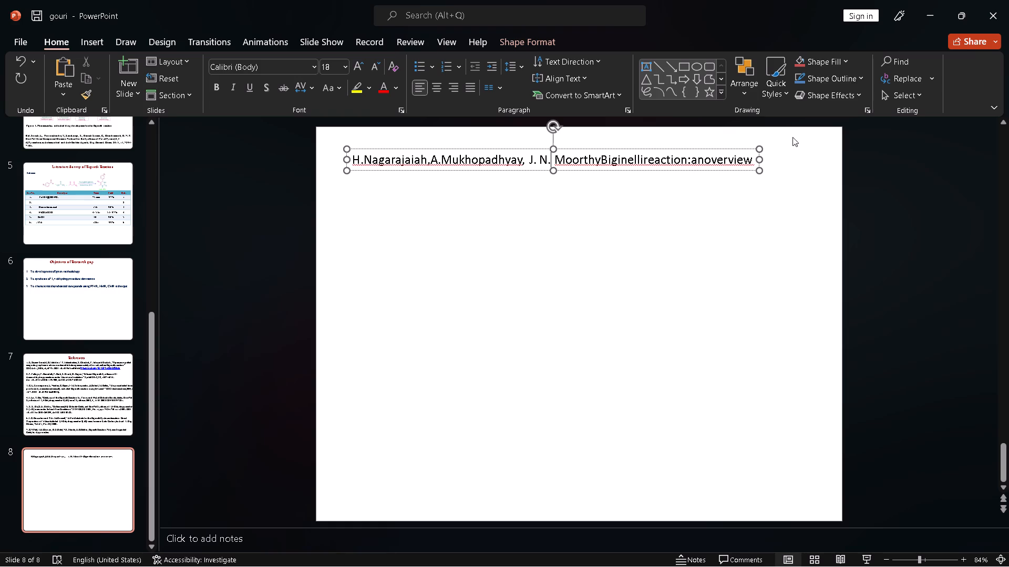
Insert a comma between the last author's surname and the article title.
left_click(599, 157)
key("comma")
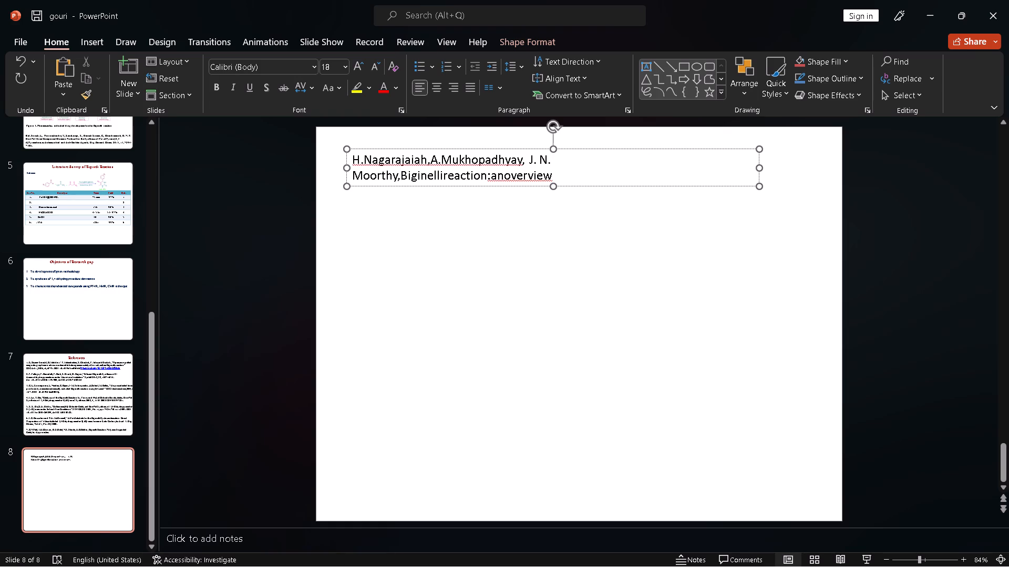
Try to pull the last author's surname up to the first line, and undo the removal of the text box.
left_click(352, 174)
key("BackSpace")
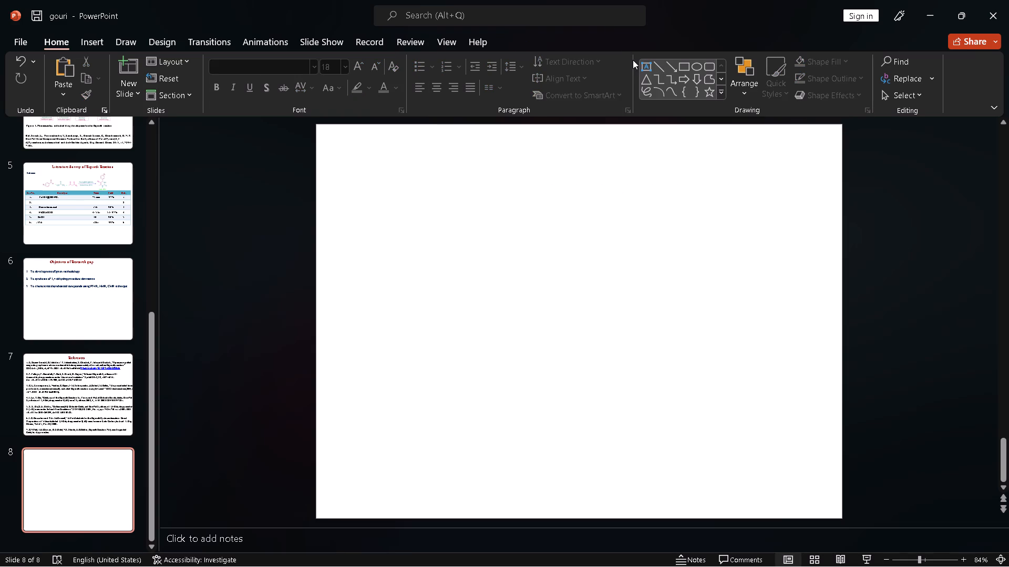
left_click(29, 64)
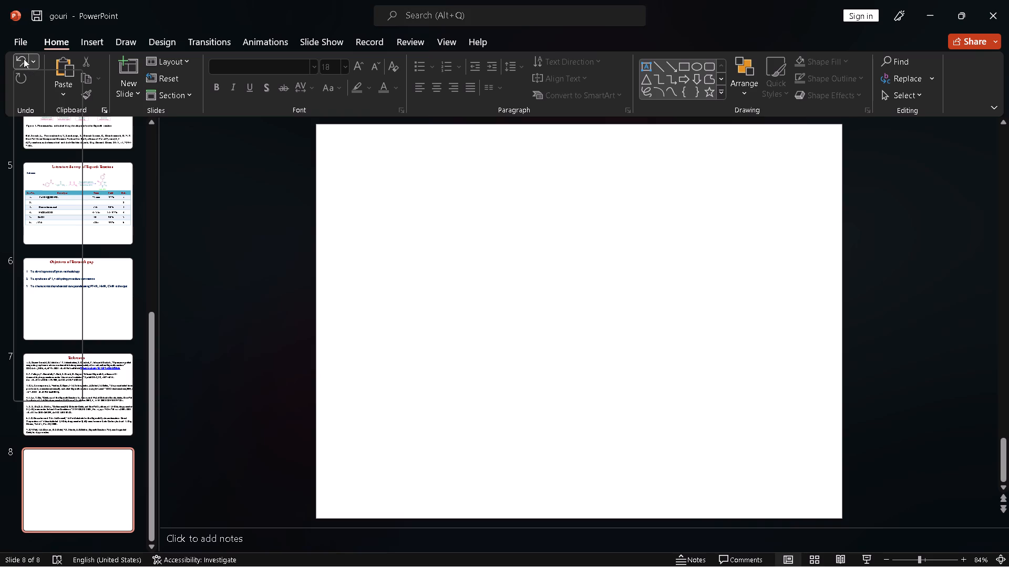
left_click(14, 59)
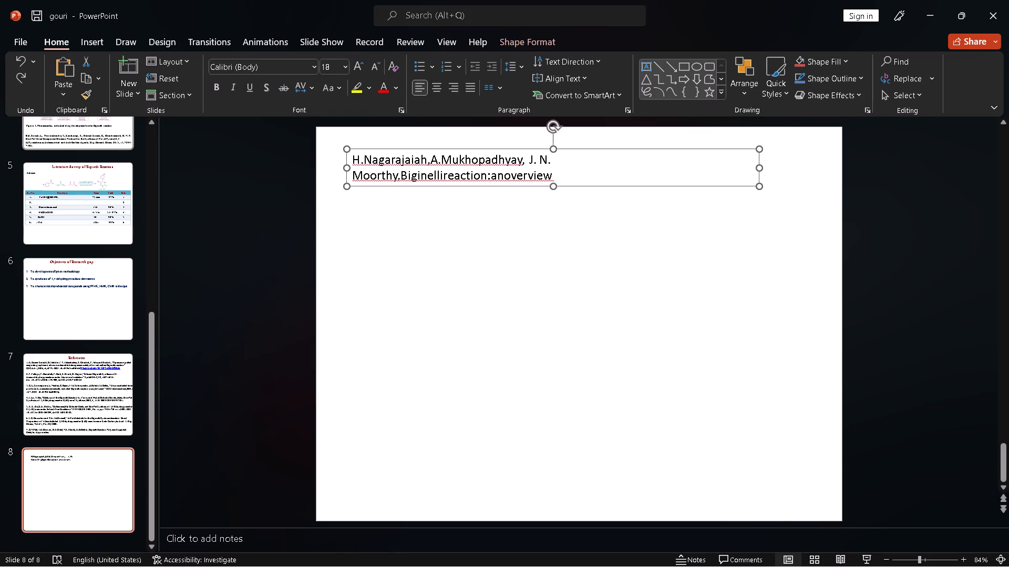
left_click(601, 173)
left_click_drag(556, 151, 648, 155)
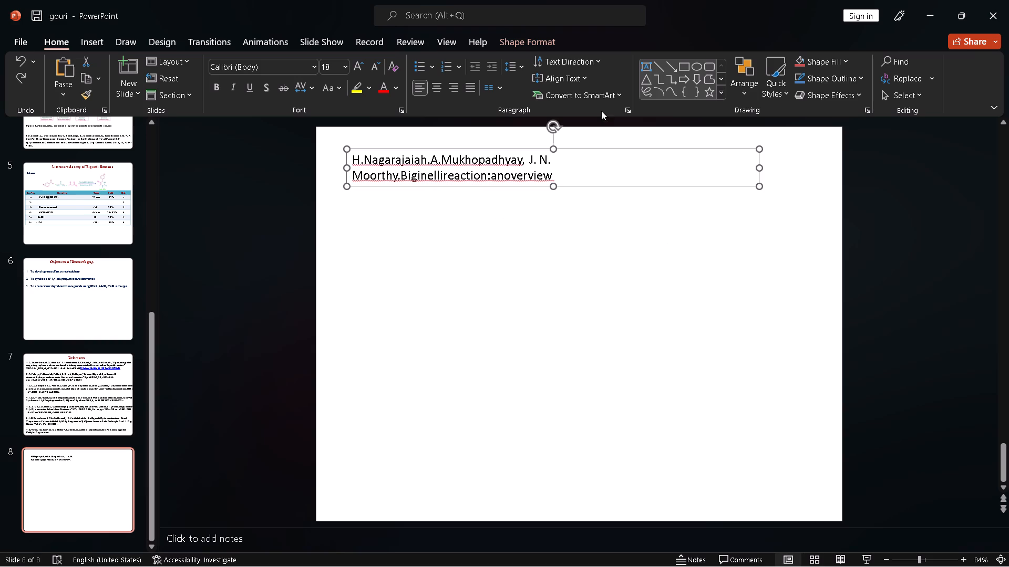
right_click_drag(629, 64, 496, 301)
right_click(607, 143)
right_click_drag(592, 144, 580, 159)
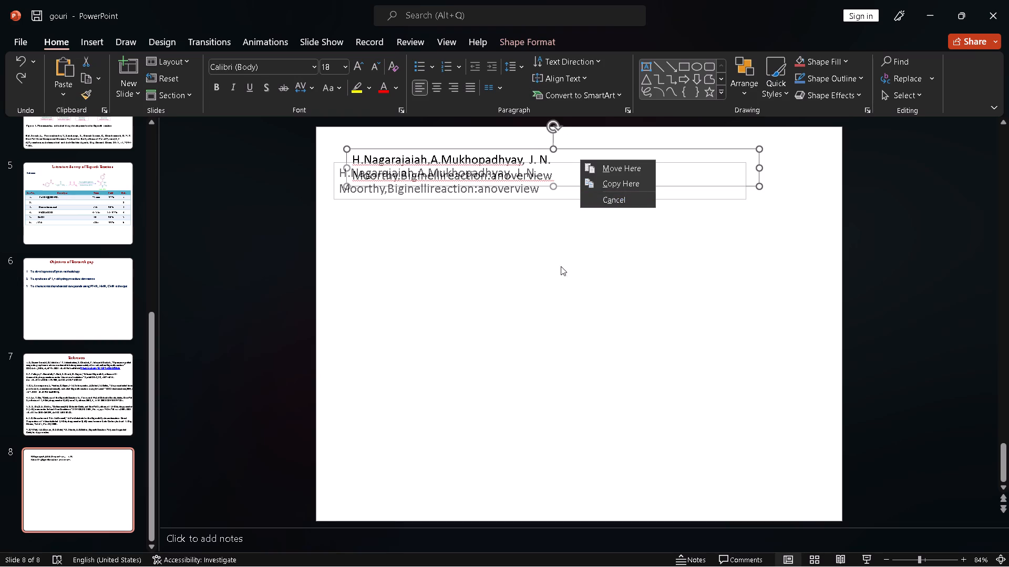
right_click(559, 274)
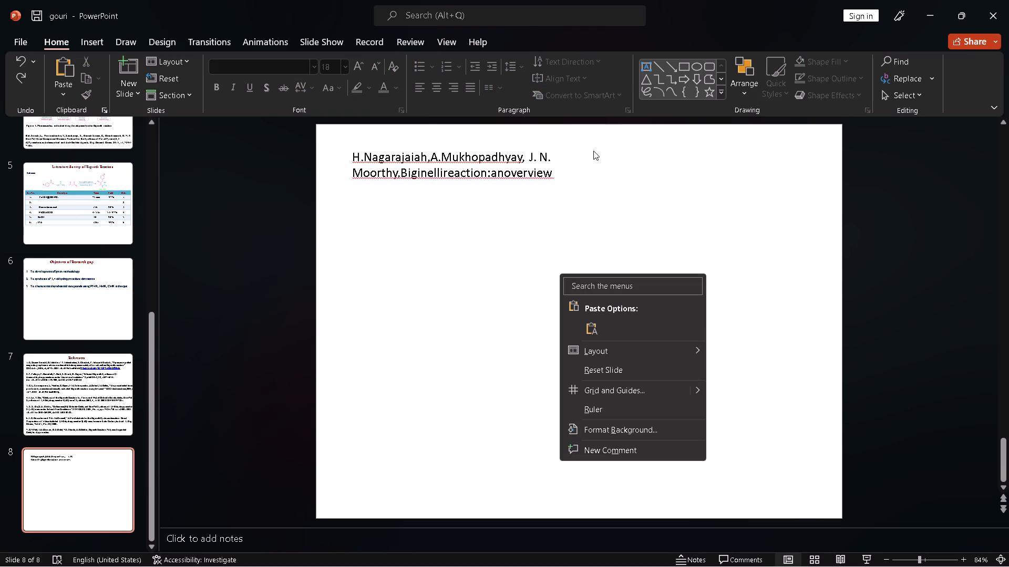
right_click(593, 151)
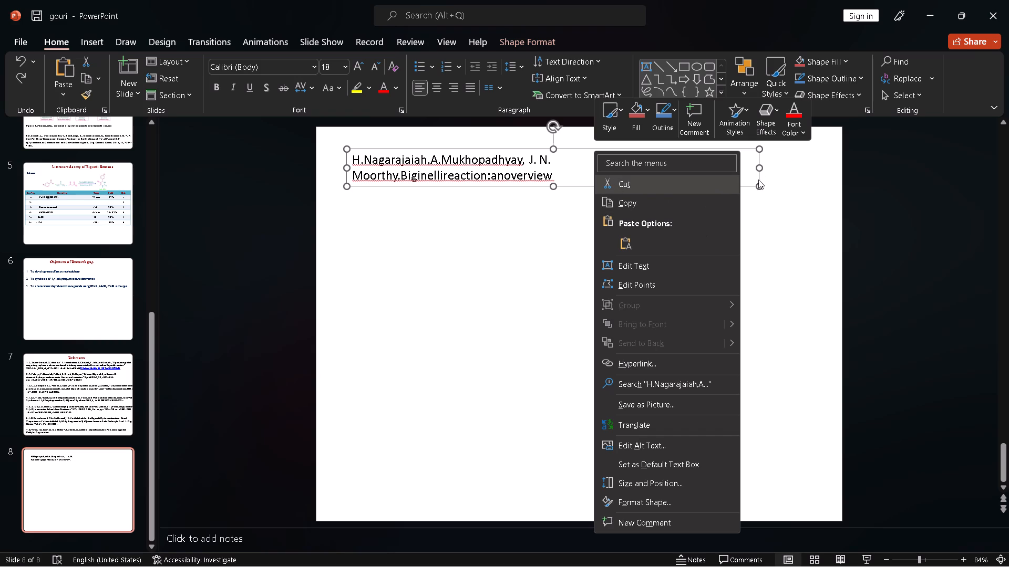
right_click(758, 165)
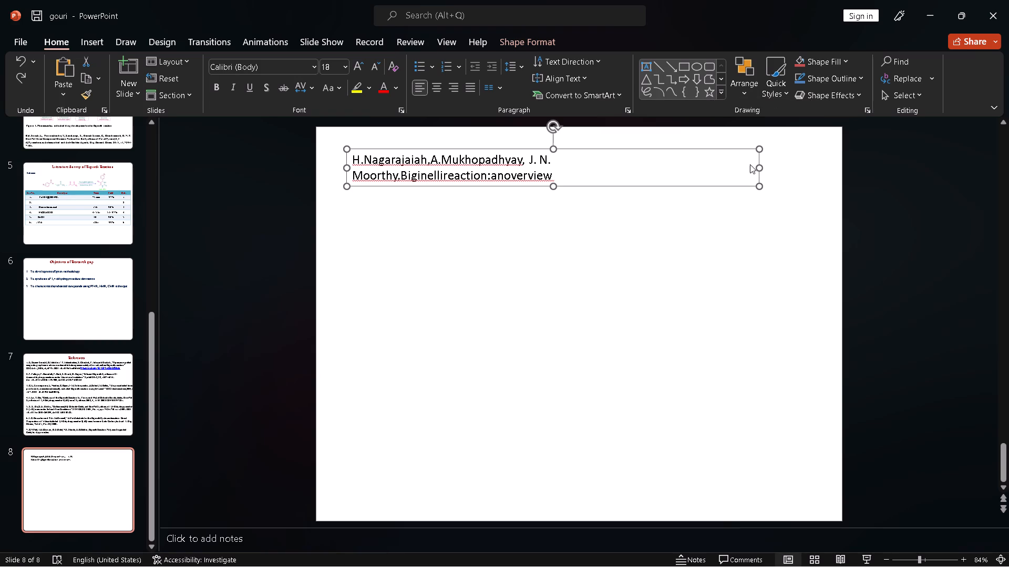
Widen the reference text box so the author names and article title fit on one line.
right_click(745, 164)
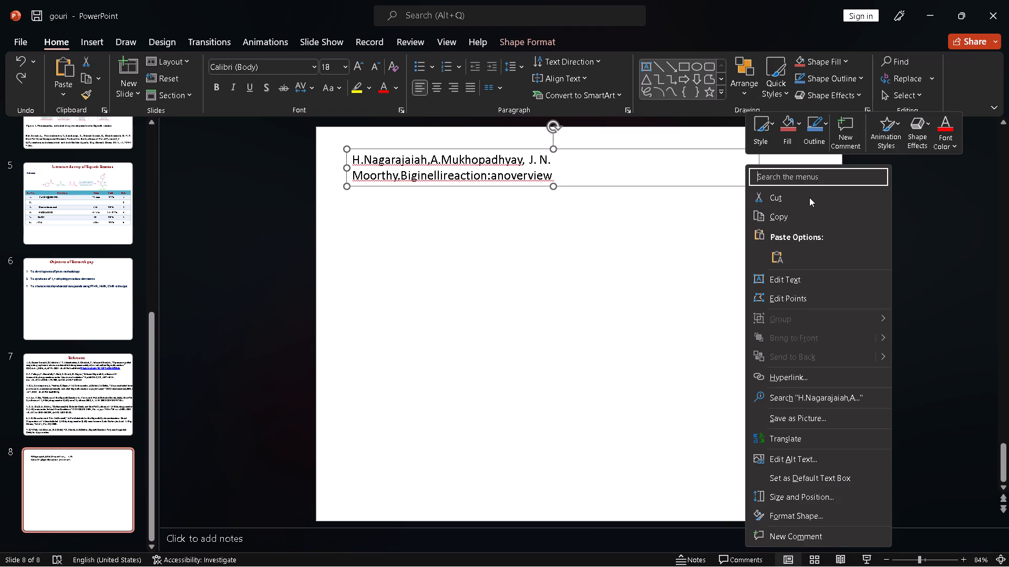
left_click(715, 265)
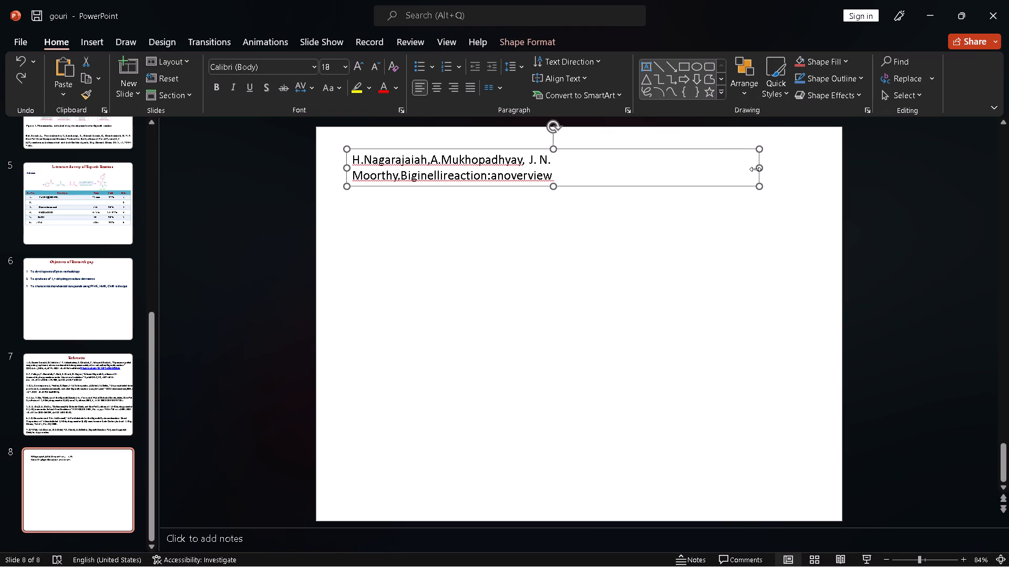
left_click_drag(755, 169, 816, 127)
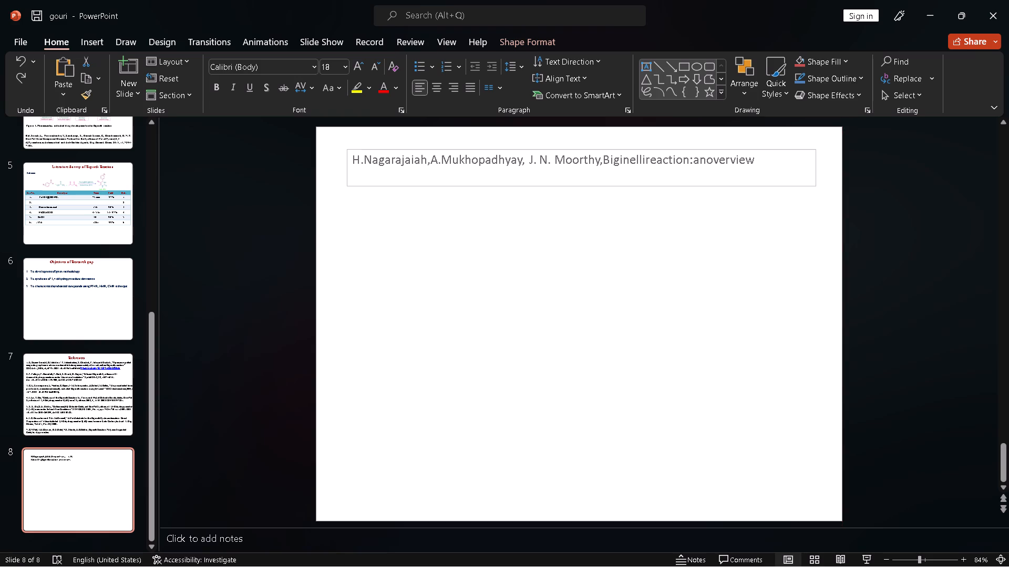
left_click_drag(816, 127, 829, 120)
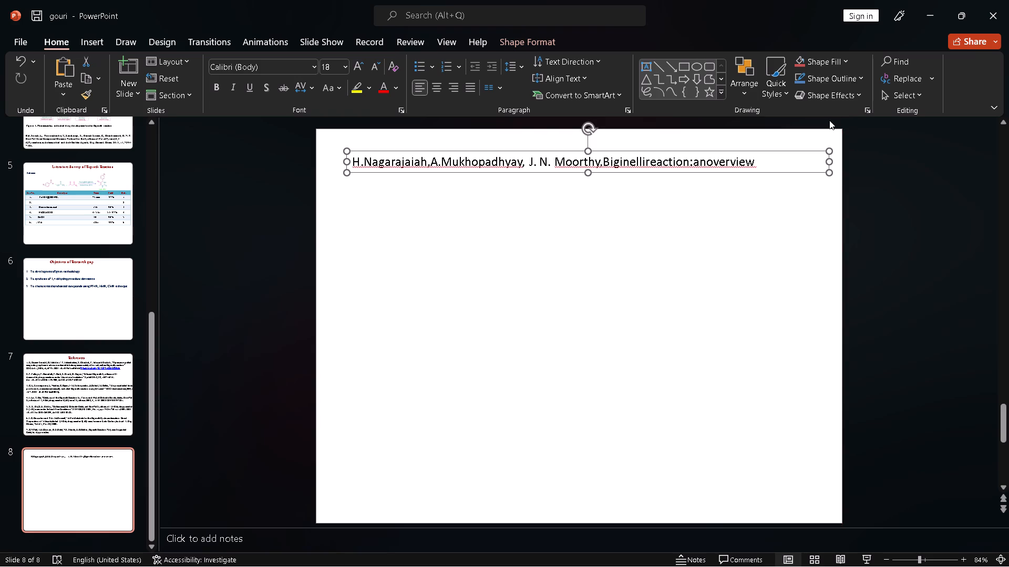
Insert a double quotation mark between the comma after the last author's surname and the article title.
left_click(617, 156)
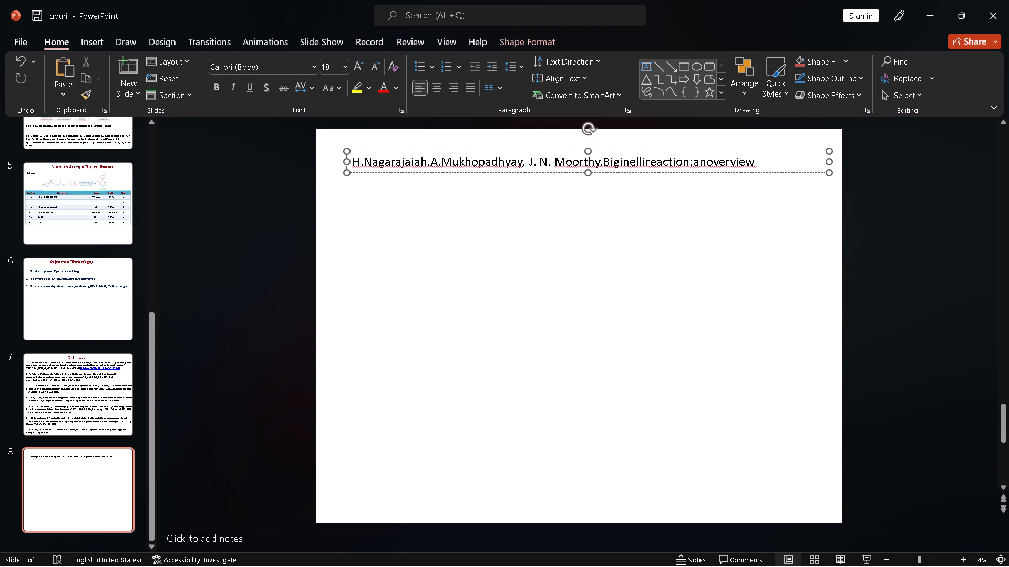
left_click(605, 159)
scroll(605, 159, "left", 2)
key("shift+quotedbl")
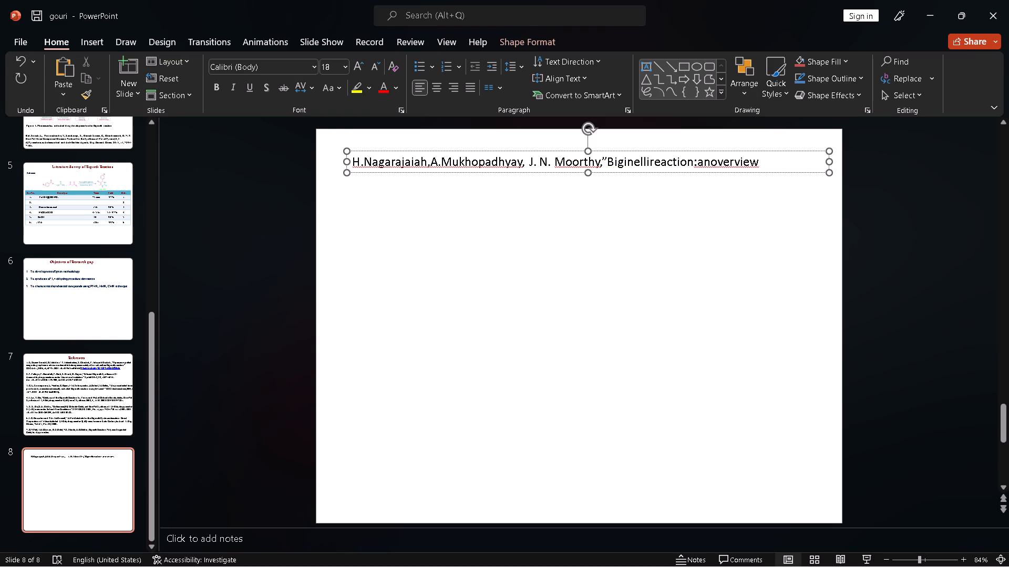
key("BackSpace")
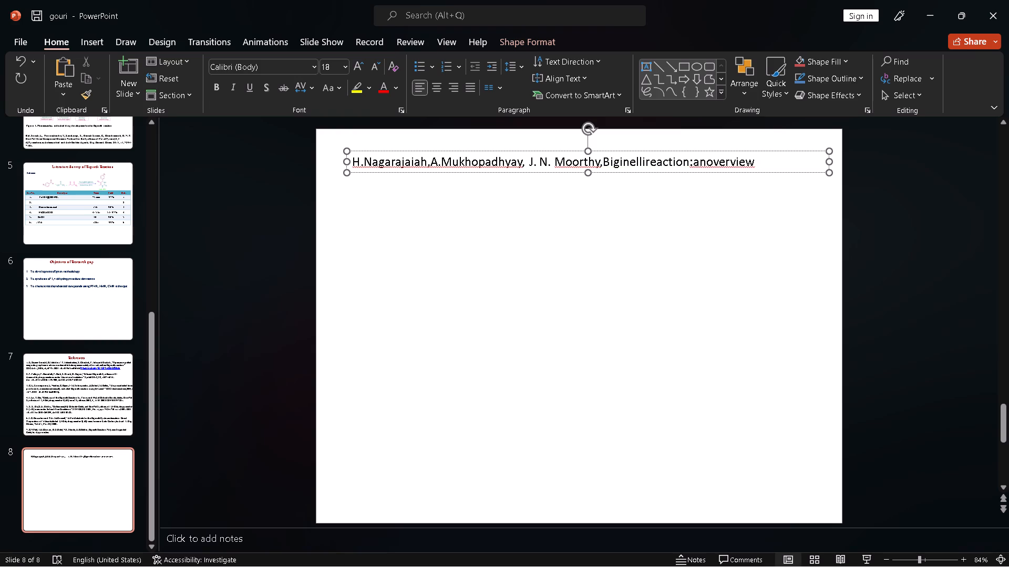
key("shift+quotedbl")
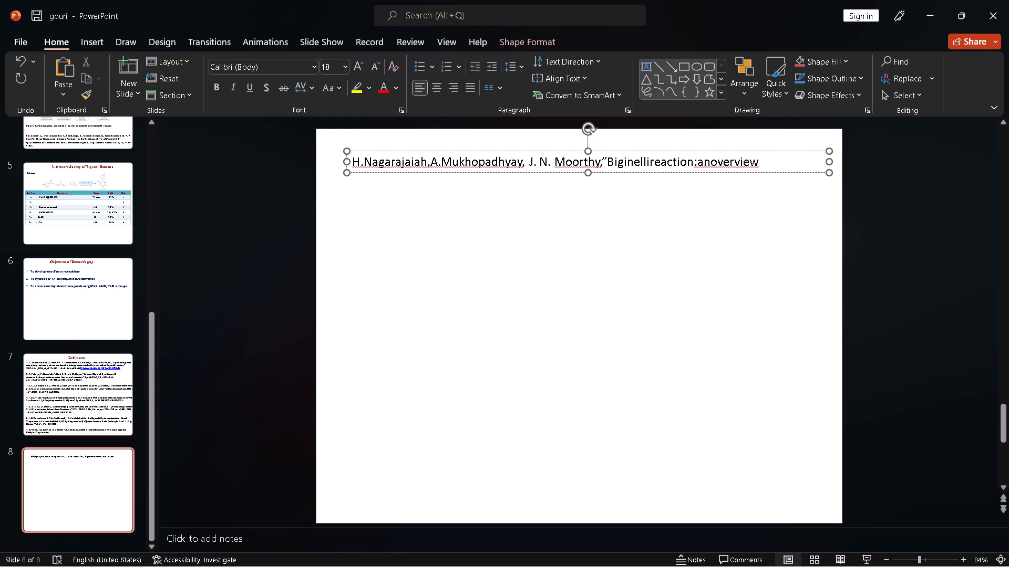
Insert a space between "an" and "overview" in the article title.
left_click(775, 163)
left_click(711, 162)
key("space")
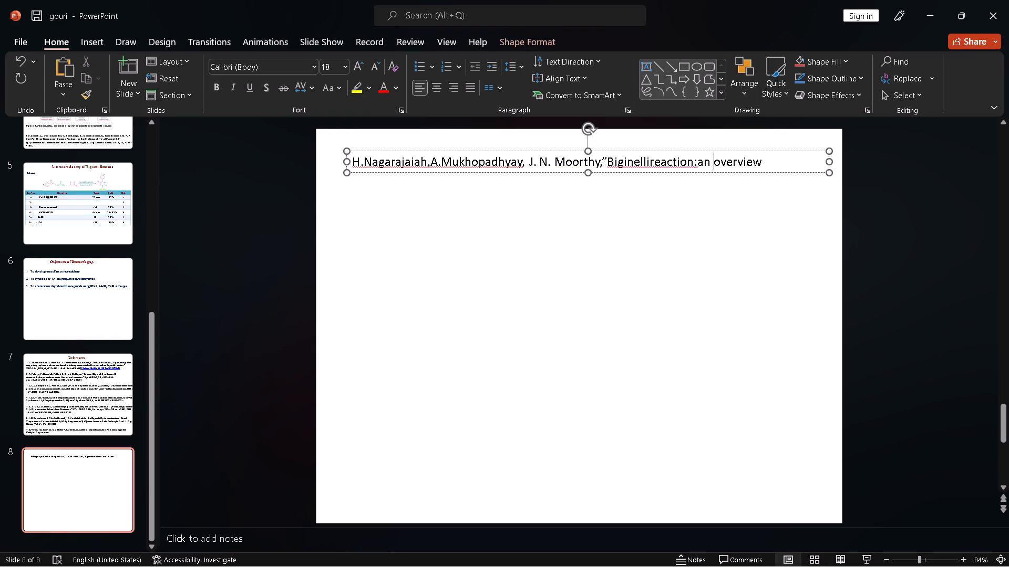
Add a closing double quotation mark after "overview" at the end of the article title.
left_click(769, 162)
key("shift+quotedbl")
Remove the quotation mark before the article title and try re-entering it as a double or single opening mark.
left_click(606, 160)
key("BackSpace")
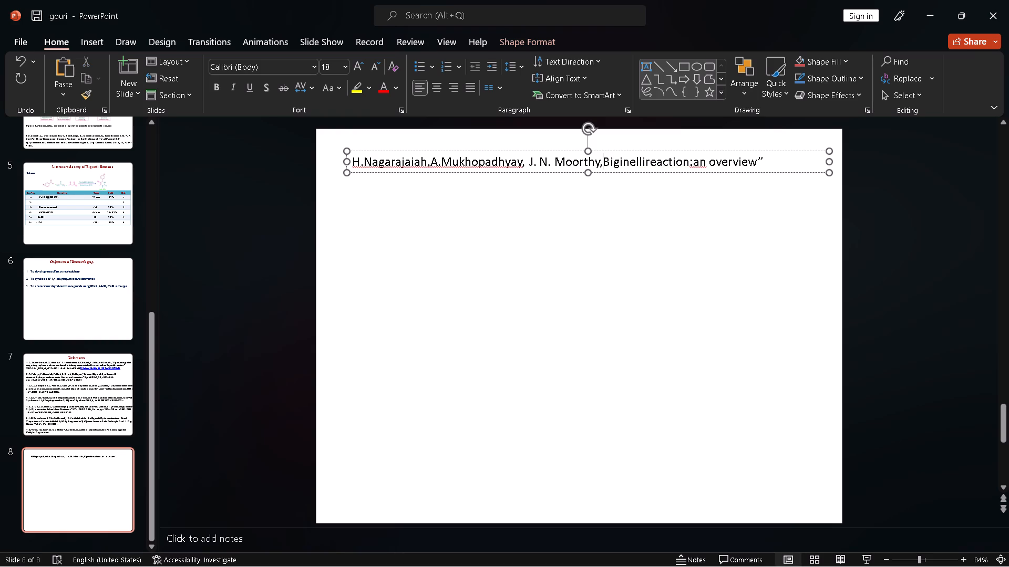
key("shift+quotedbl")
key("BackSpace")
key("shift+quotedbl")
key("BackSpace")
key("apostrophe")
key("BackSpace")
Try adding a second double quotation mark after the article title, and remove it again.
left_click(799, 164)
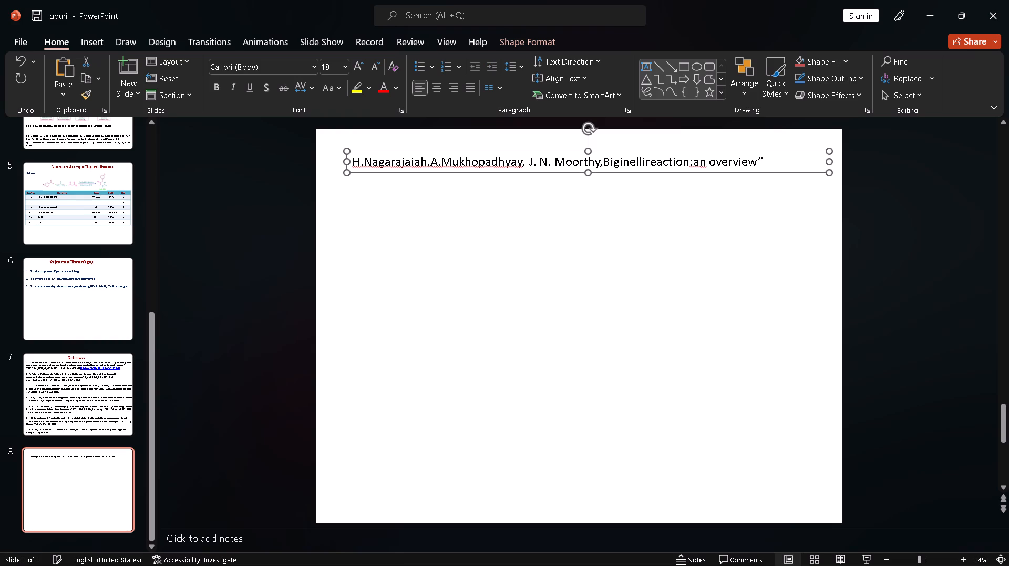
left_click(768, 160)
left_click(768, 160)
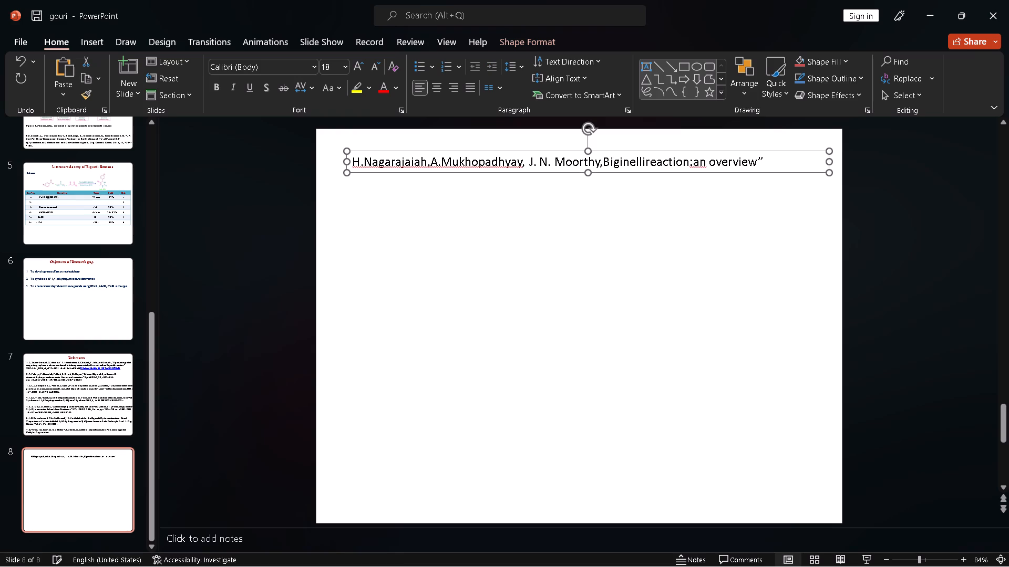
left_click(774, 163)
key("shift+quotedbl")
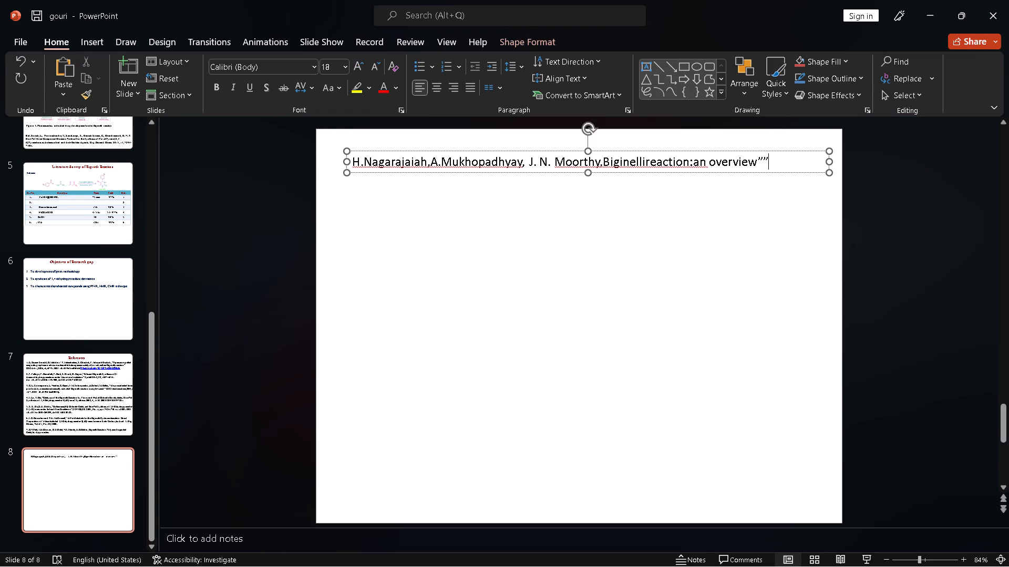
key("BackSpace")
Place the text cursor between the comma after the last author's surname and the article title.
left_click(601, 158)
left_click(603, 159)
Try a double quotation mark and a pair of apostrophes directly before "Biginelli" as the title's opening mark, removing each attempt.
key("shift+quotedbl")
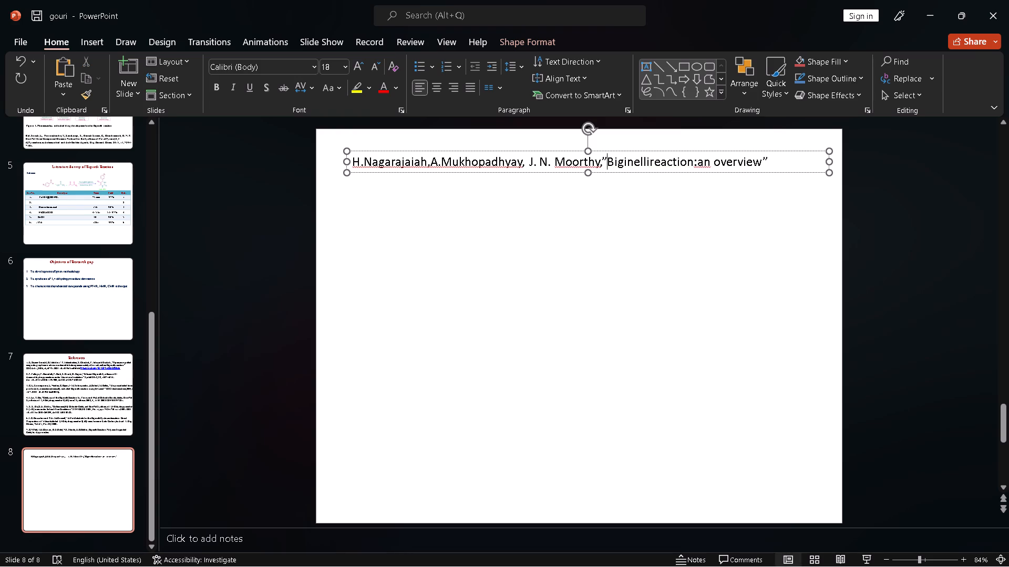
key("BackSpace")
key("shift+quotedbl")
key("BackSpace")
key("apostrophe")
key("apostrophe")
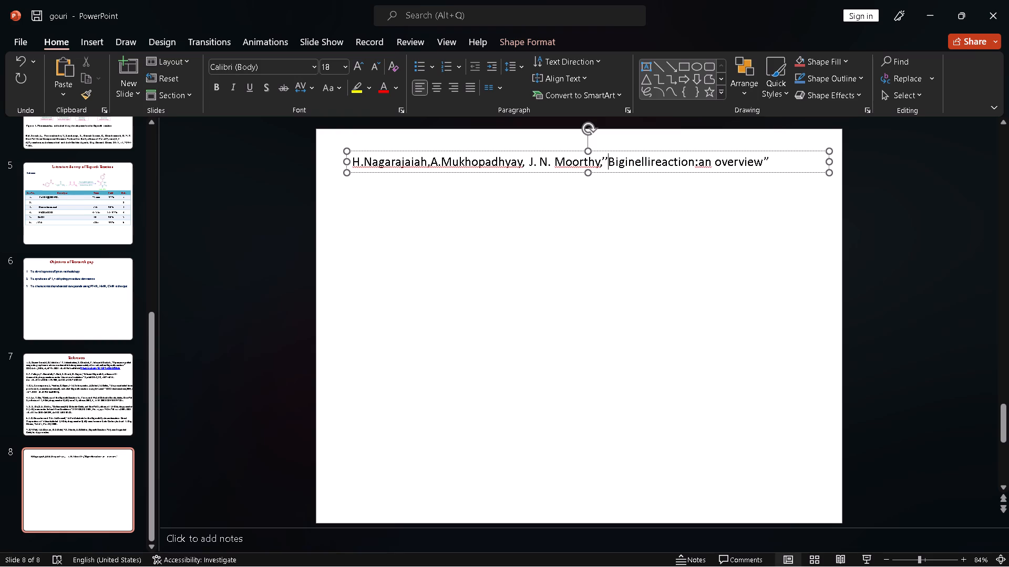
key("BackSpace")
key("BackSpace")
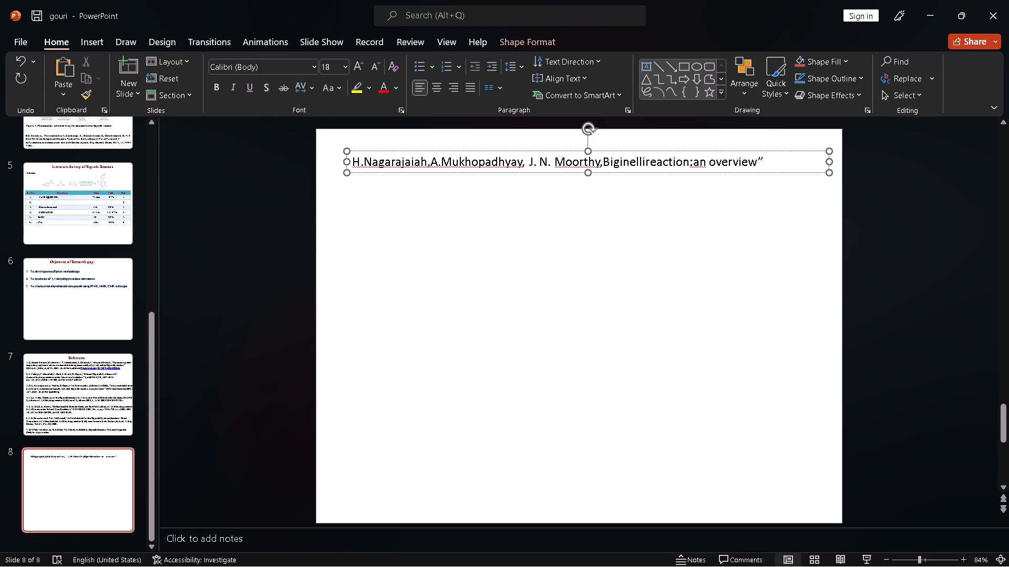
Insert a space and an opening double quotation mark between the last author's comma and the article title.
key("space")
key("shift+quotedbl")
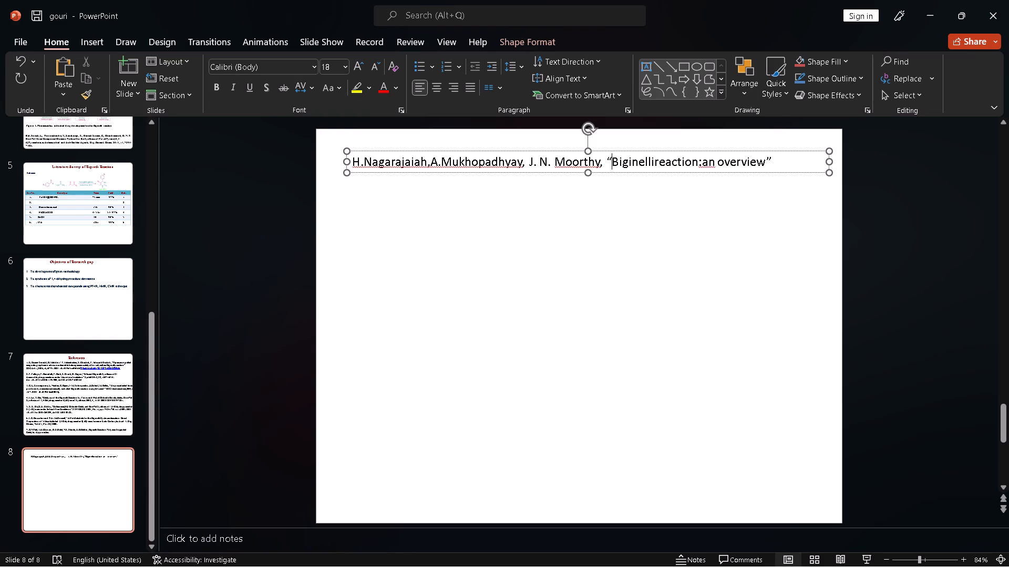
Place the text cursor at the closing quotation mark at the end of the article title.
left_click(789, 165)
left_click(770, 160)
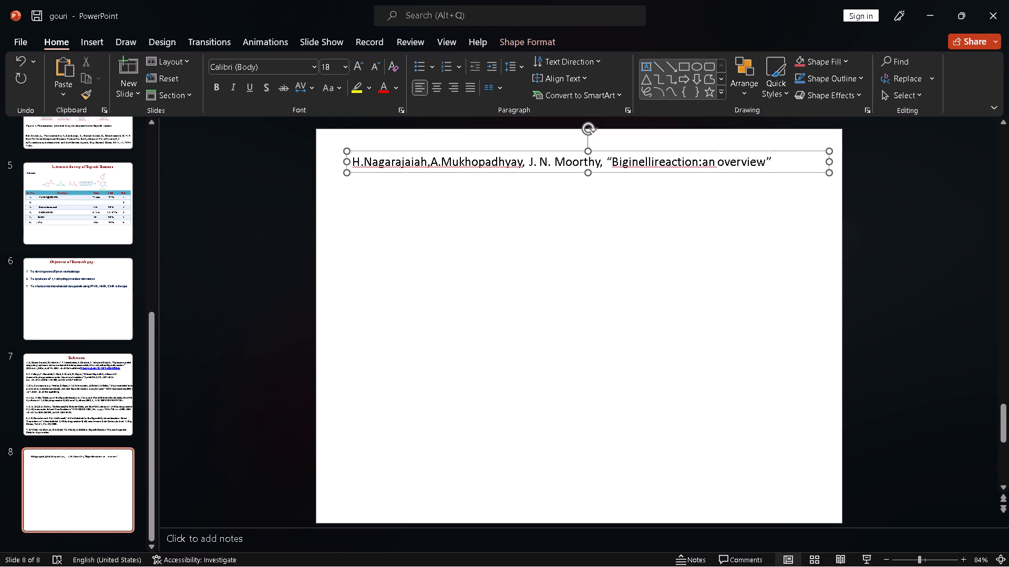
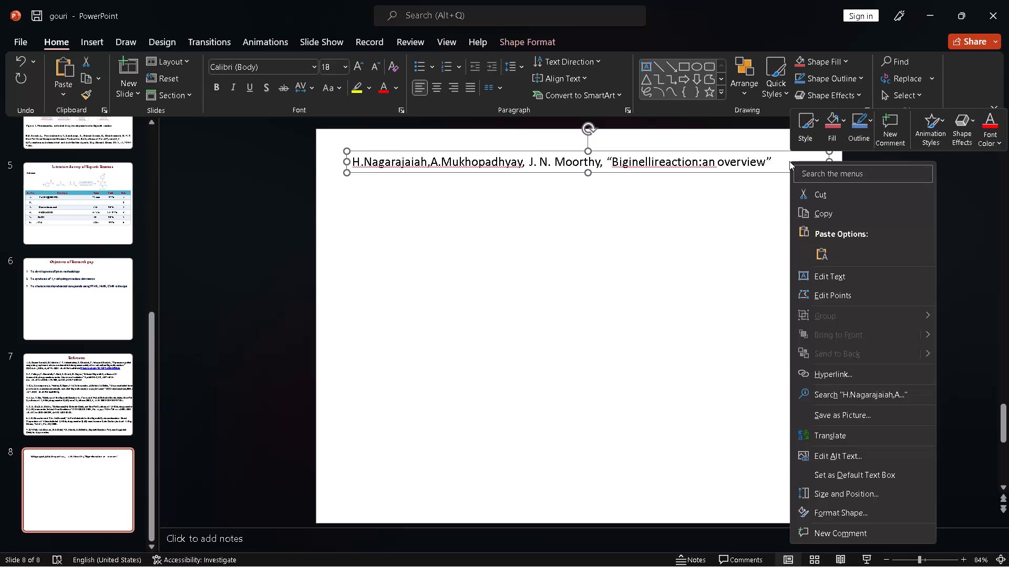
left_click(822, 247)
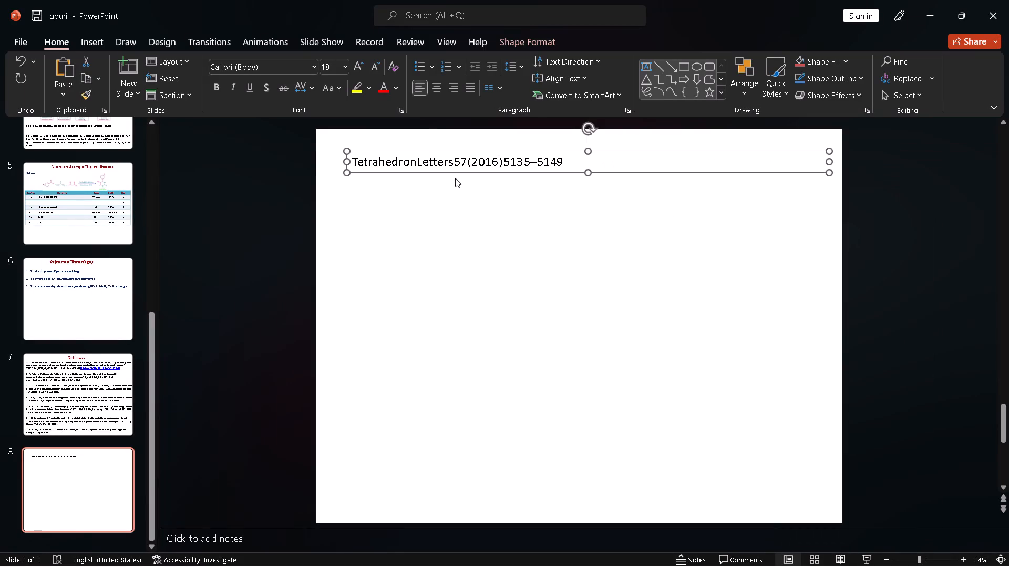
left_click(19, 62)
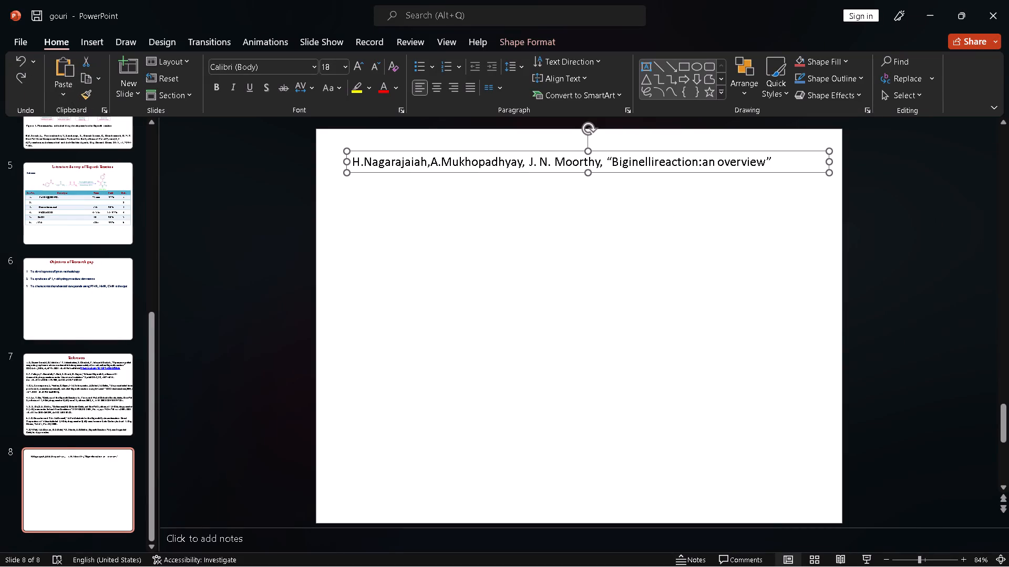
Place the text cursor after the closing quotation mark of the article title and bring up the paste options for the copied journal citation.
left_click(775, 159)
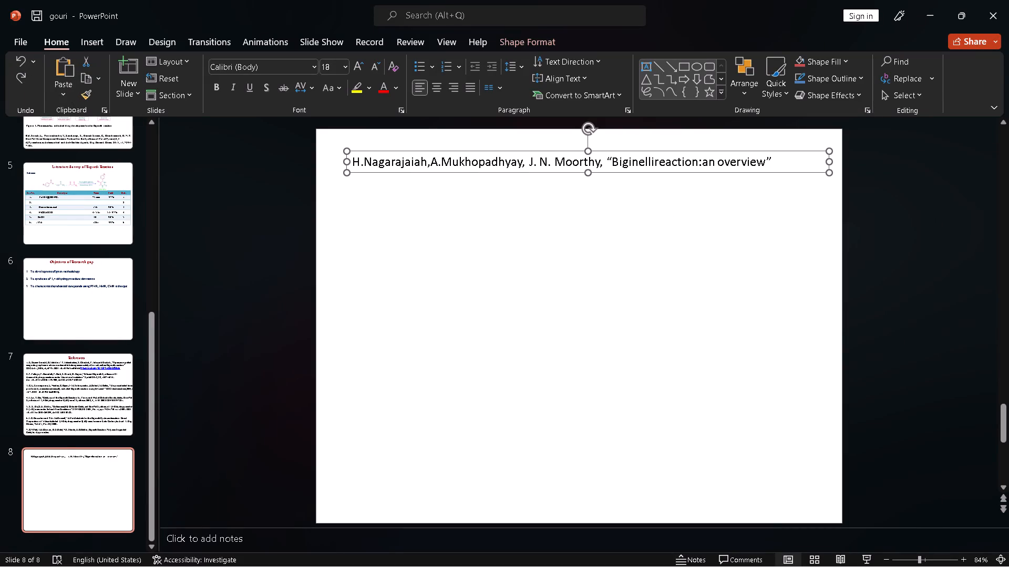
left_click(798, 161)
double_click(798, 161)
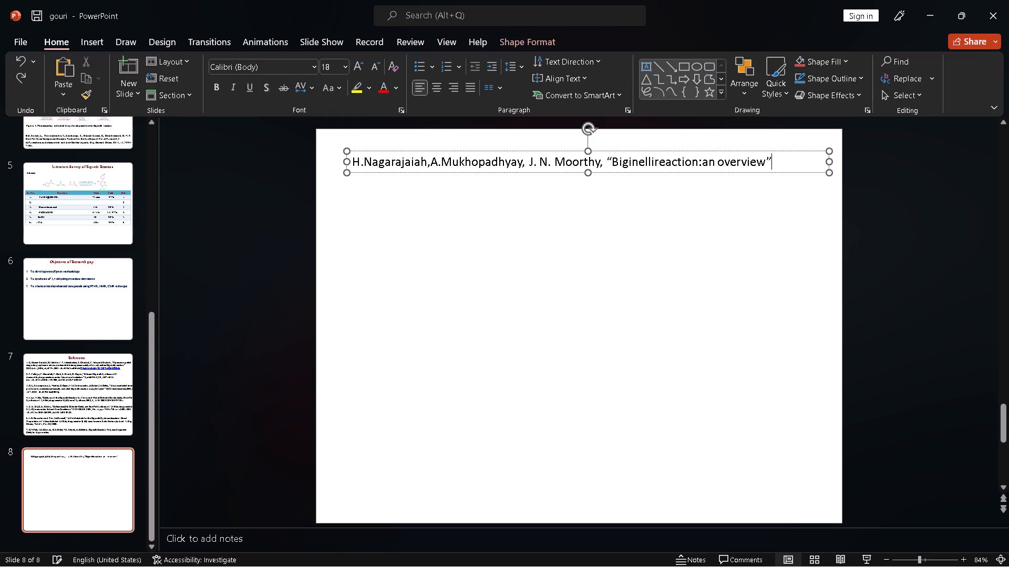
right_click(791, 160)
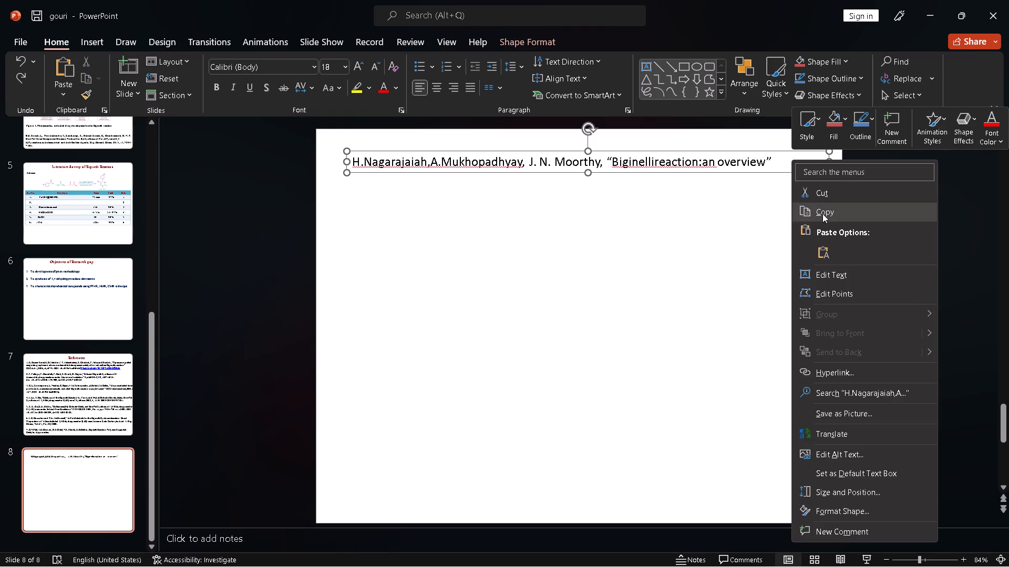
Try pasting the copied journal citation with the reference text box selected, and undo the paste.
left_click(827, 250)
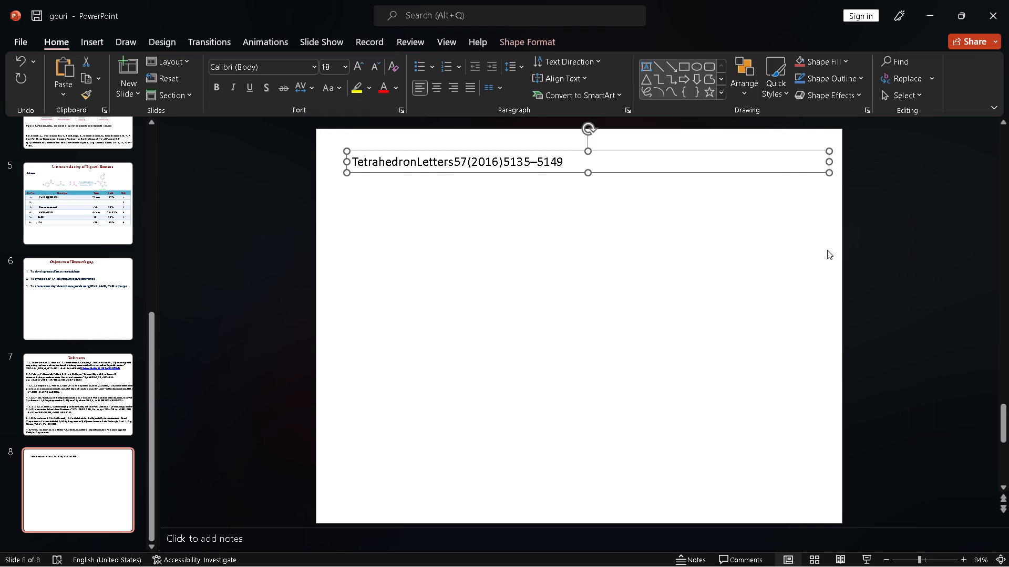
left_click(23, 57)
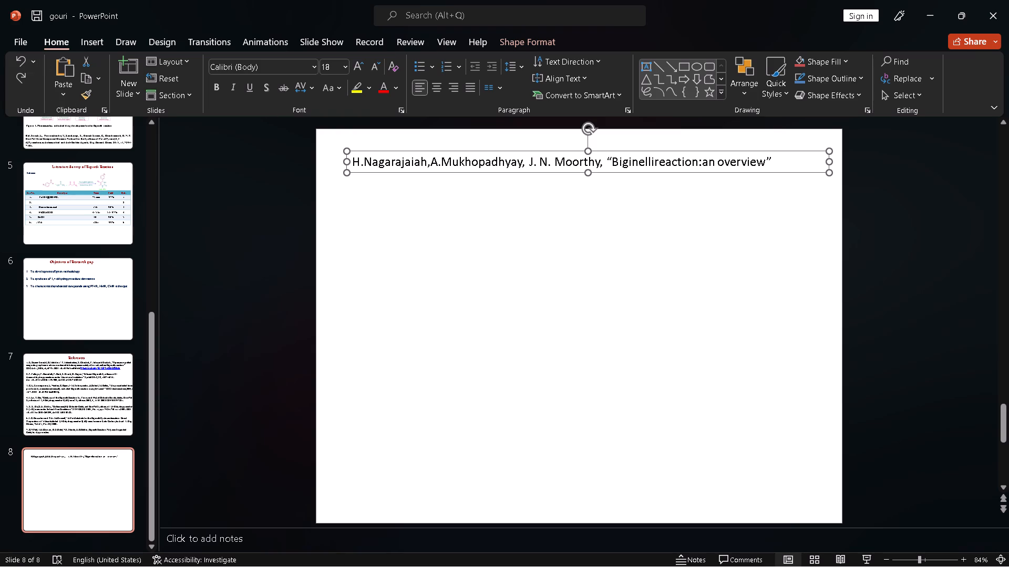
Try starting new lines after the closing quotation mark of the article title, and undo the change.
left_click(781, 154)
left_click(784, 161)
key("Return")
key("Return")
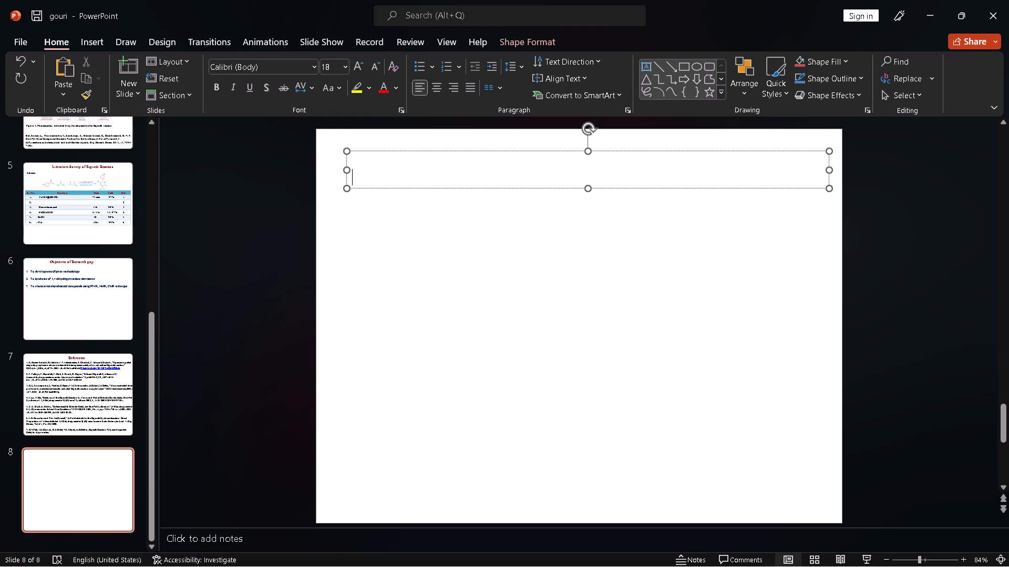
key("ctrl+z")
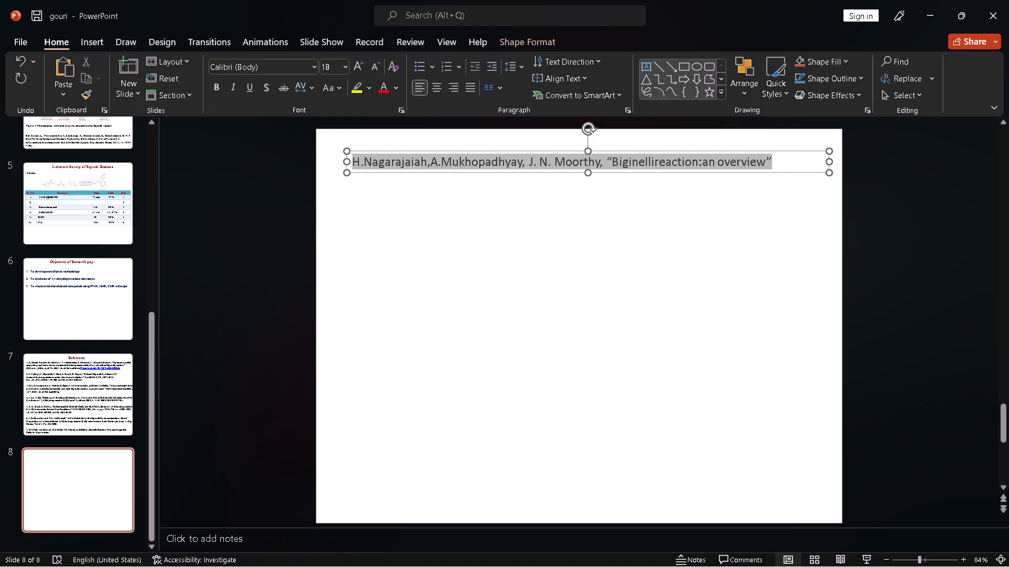
left_click(718, 227)
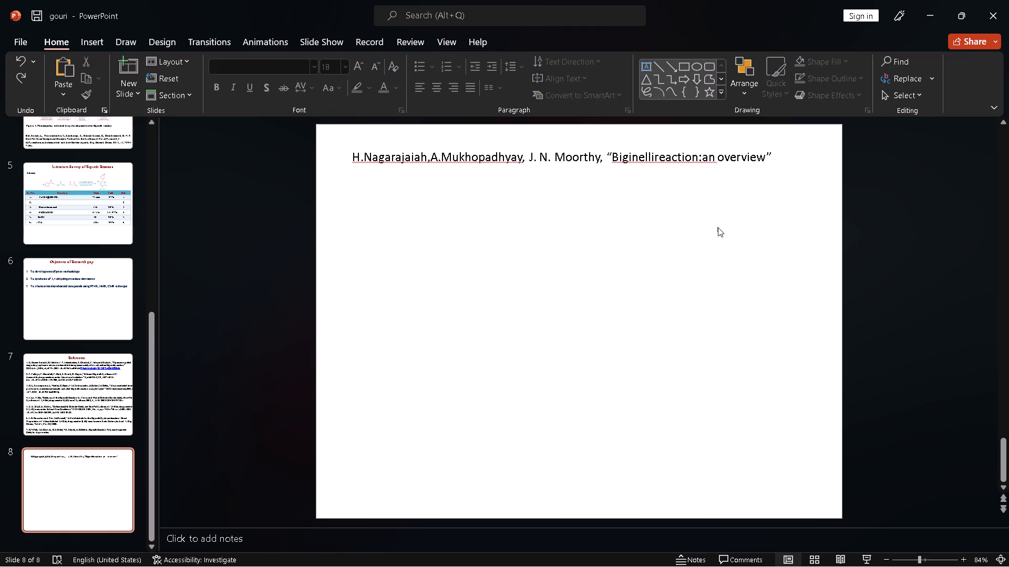
left_click(600, 228)
key("ctrl+v")
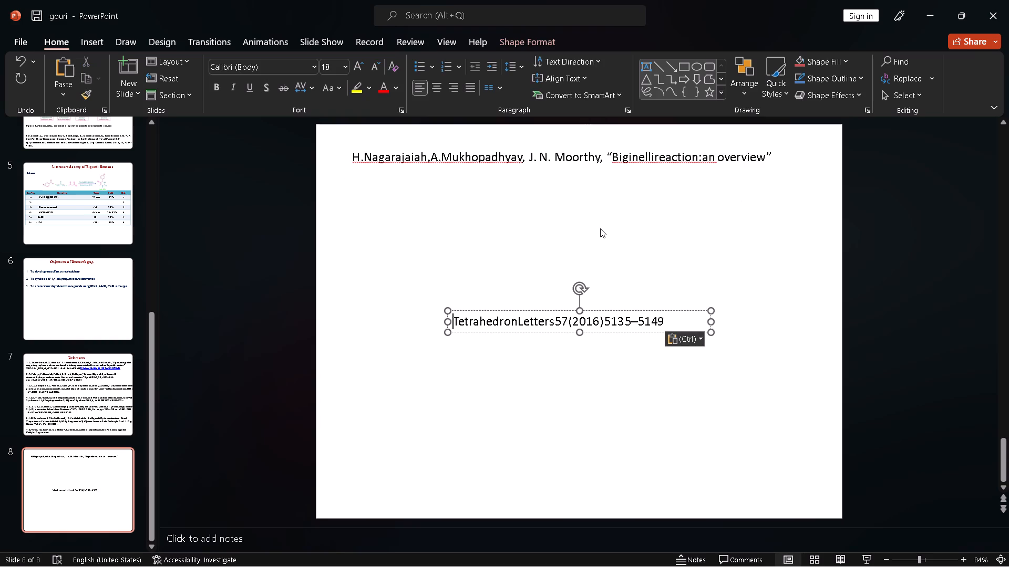
left_click(578, 288)
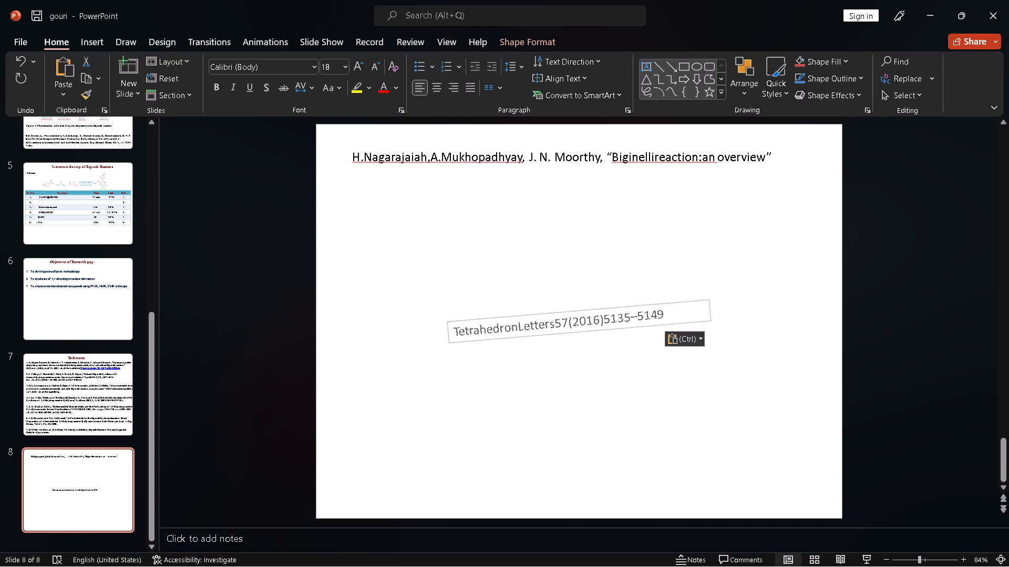
key("ctrl+z")
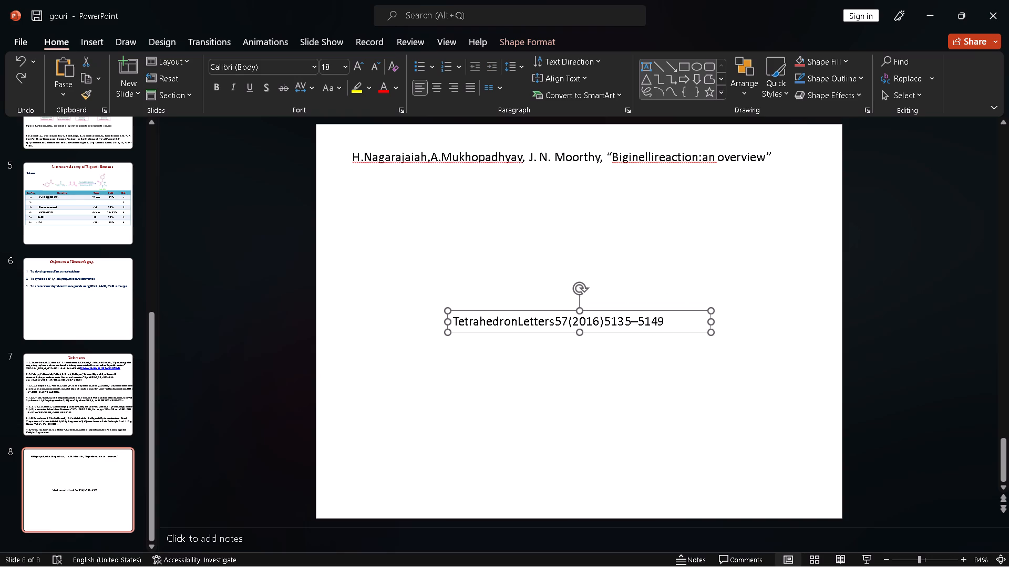
Move the journal citation text box up so it sits directly beneath the line with the authors and article title.
left_click_drag(611, 333, 514, 194)
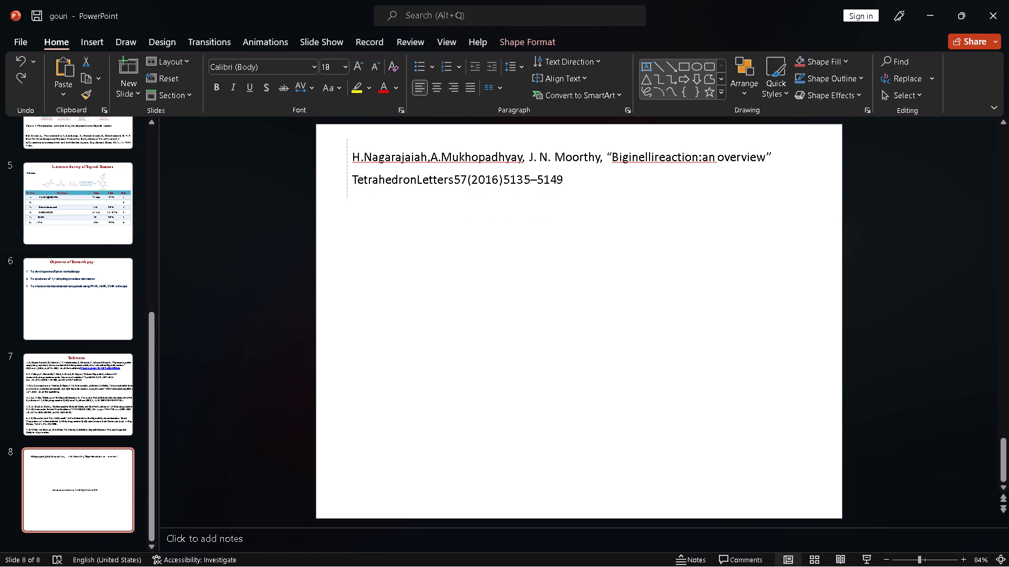
left_click_drag(514, 194, 512, 197)
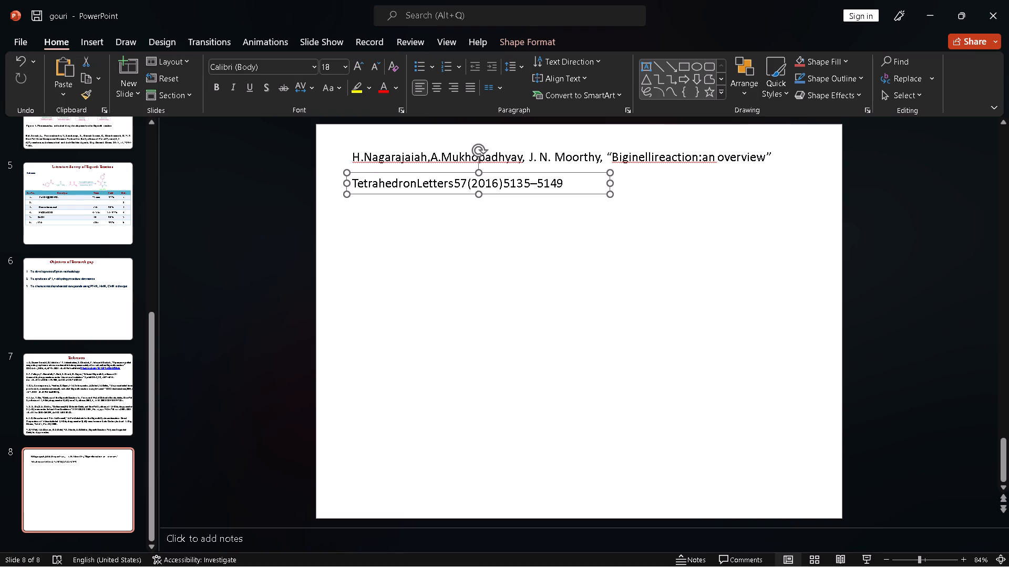
left_click(567, 184)
left_click(567, 184)
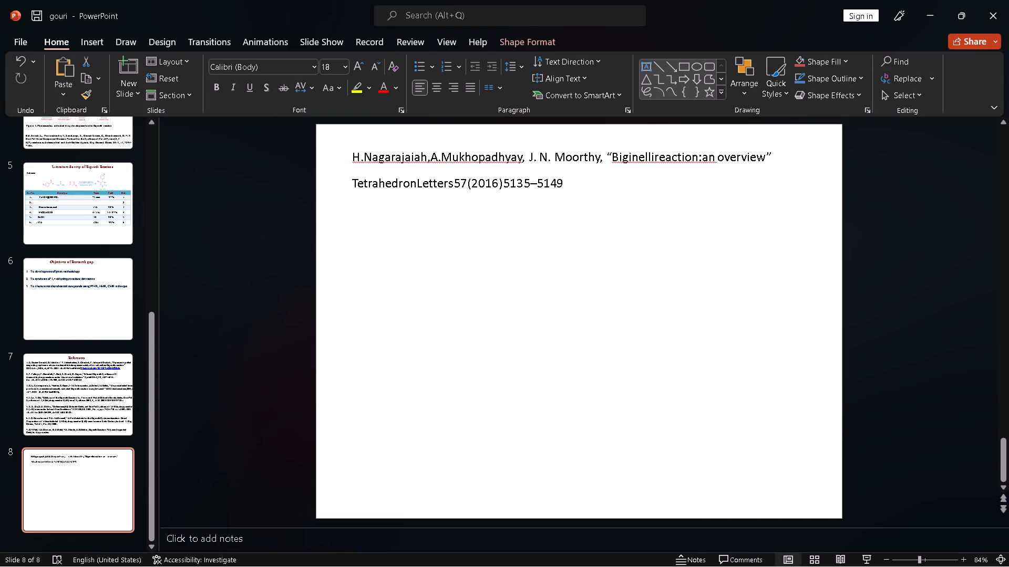
left_click_drag(563, 183, 555, 183)
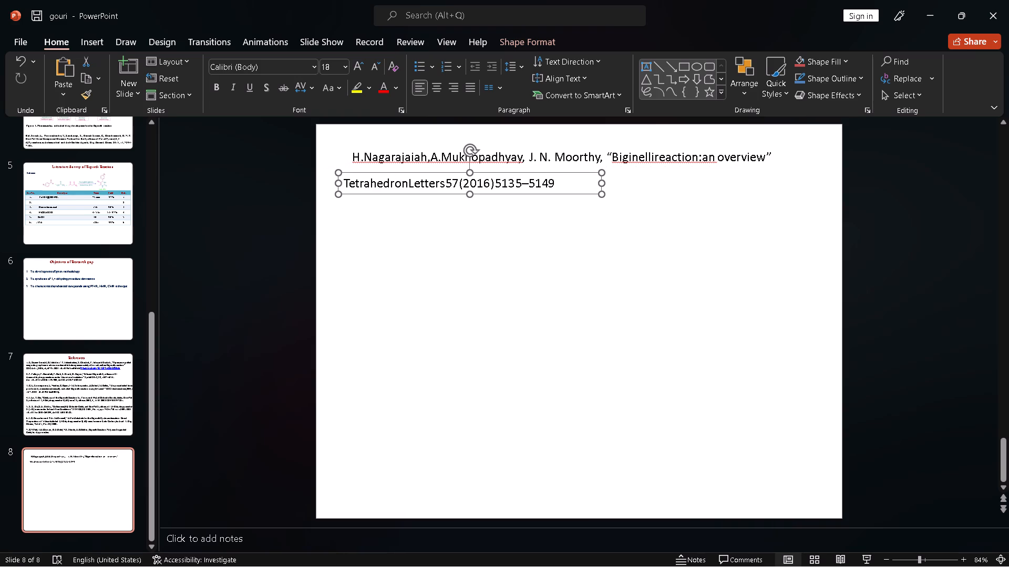
left_click(479, 182)
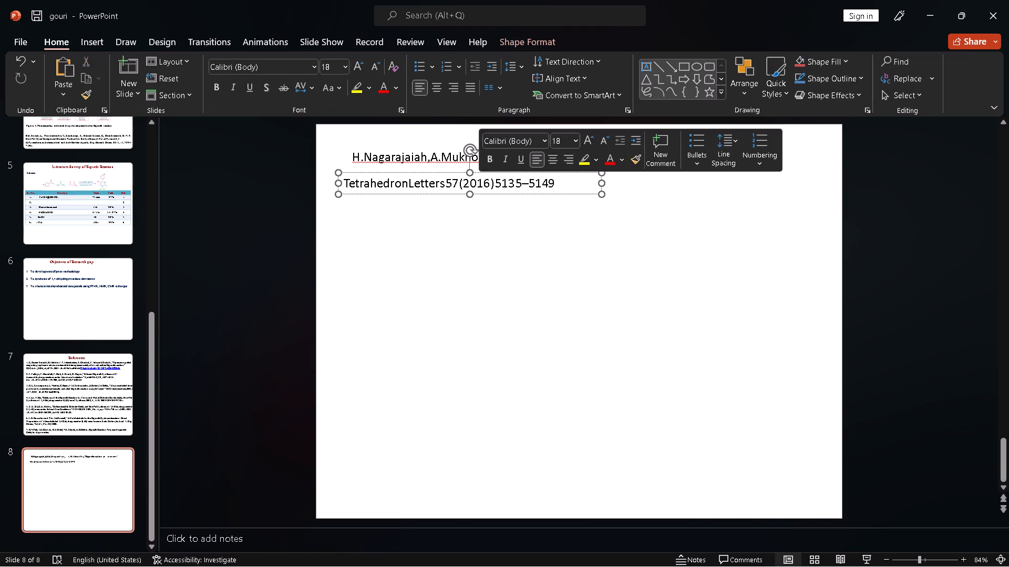
key("ctrl+a")
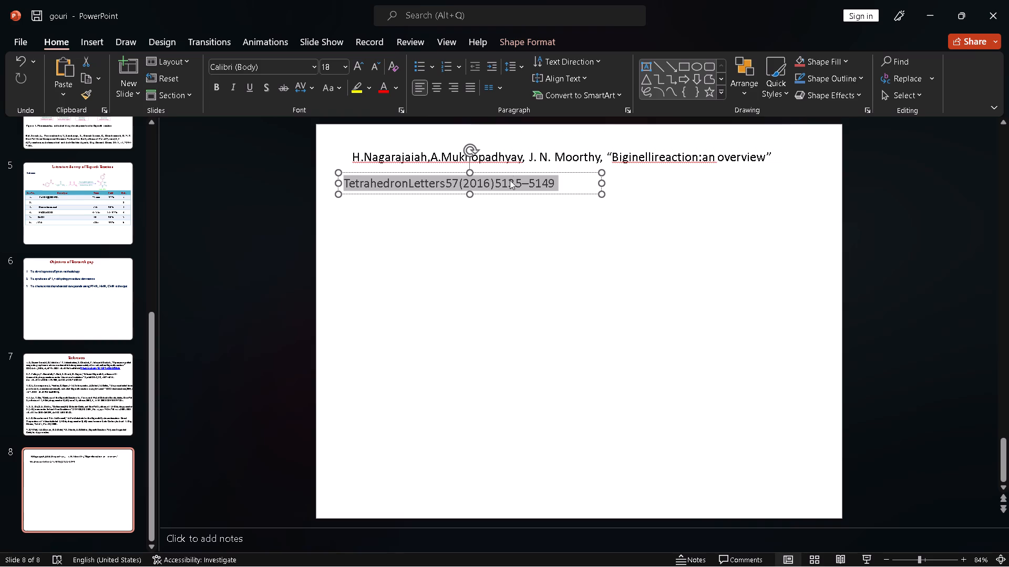
key("ctrl+c")
key("Delete")
left_click(739, 152)
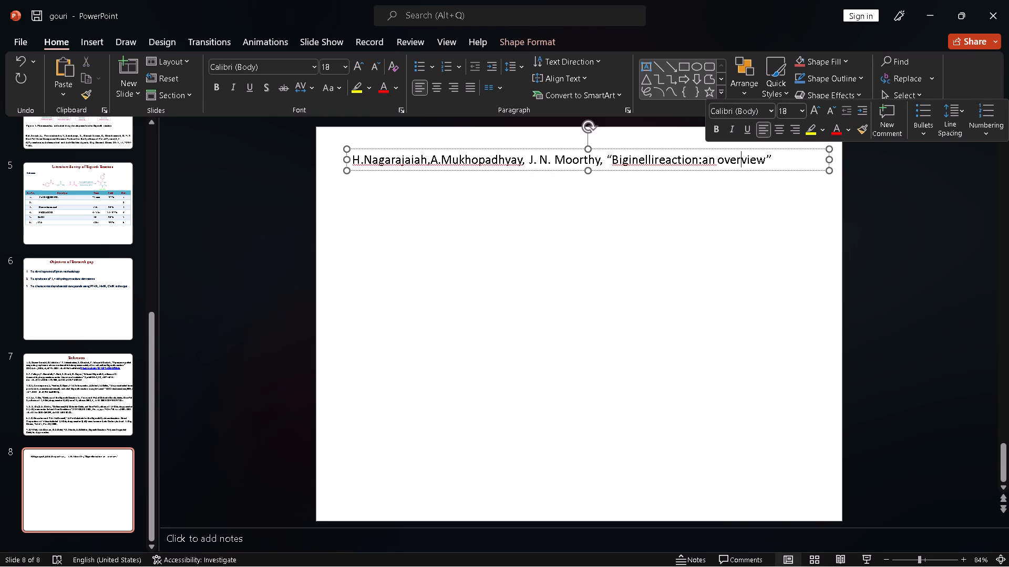
left_click(771, 160)
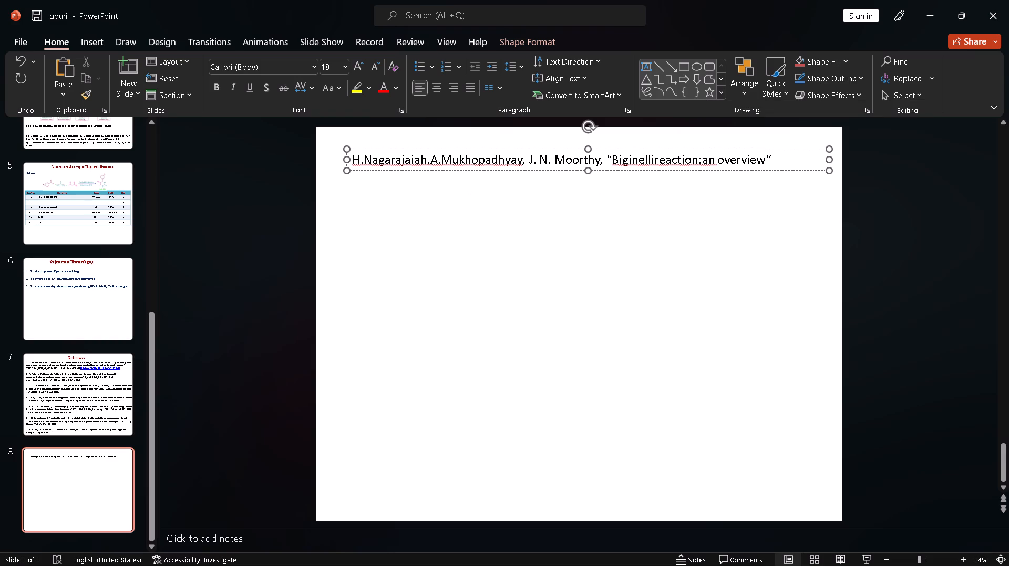
key("ctrl+v")
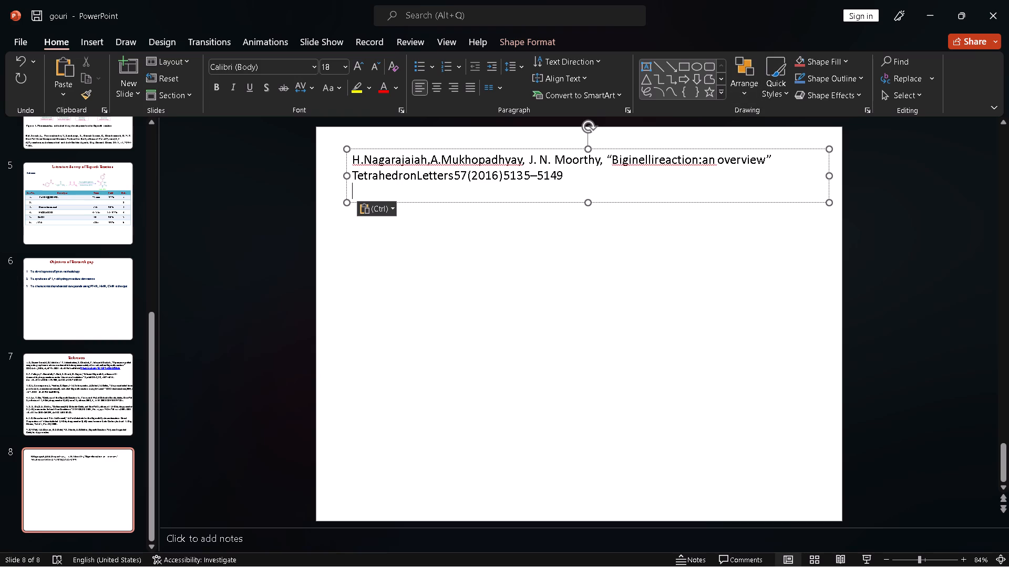
Insert a space between "Tetrahedron" and "Letters" in the journal citation line.
left_click(418, 175)
left_click(418, 172)
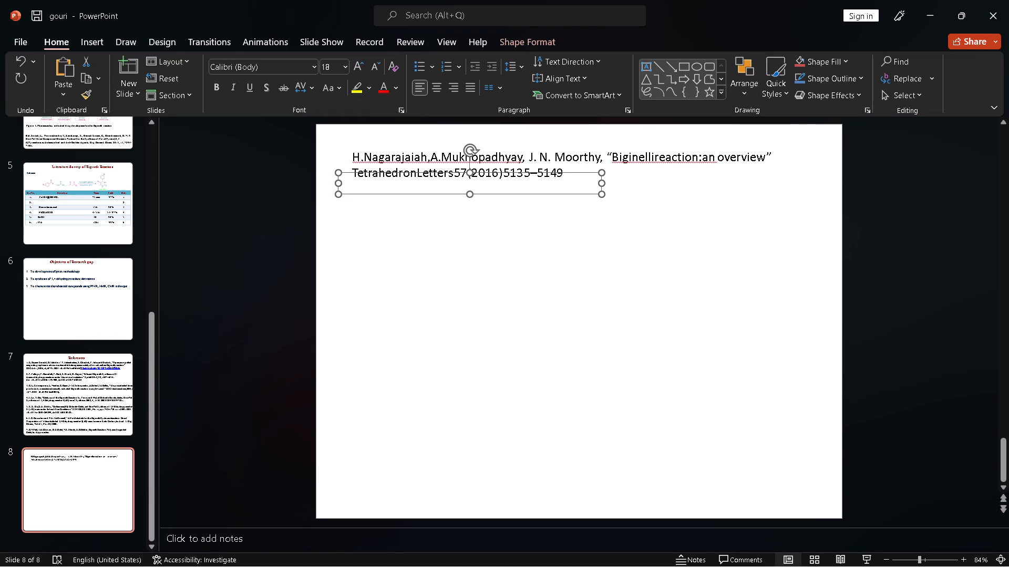
left_click(406, 154)
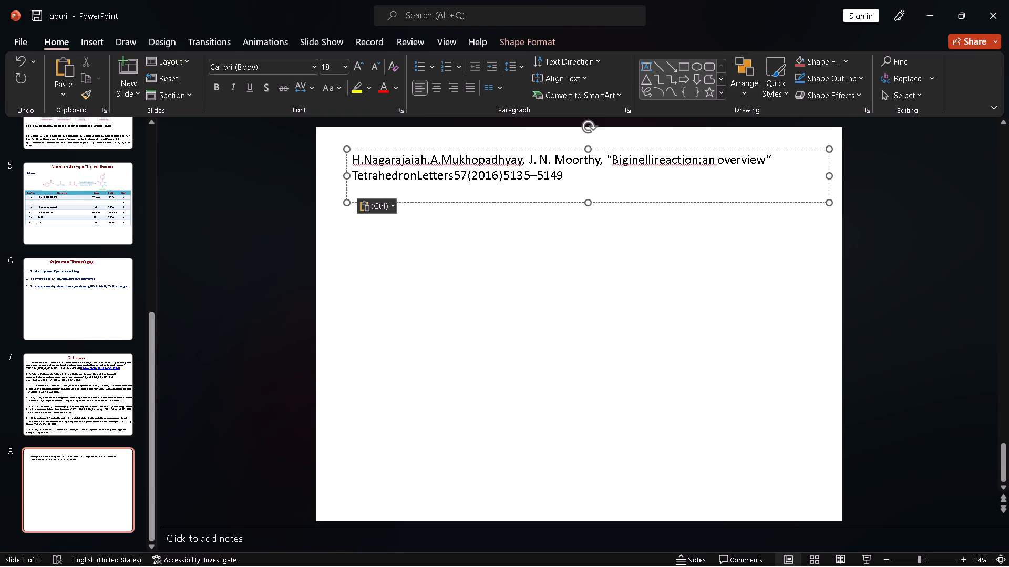
left_click(415, 173)
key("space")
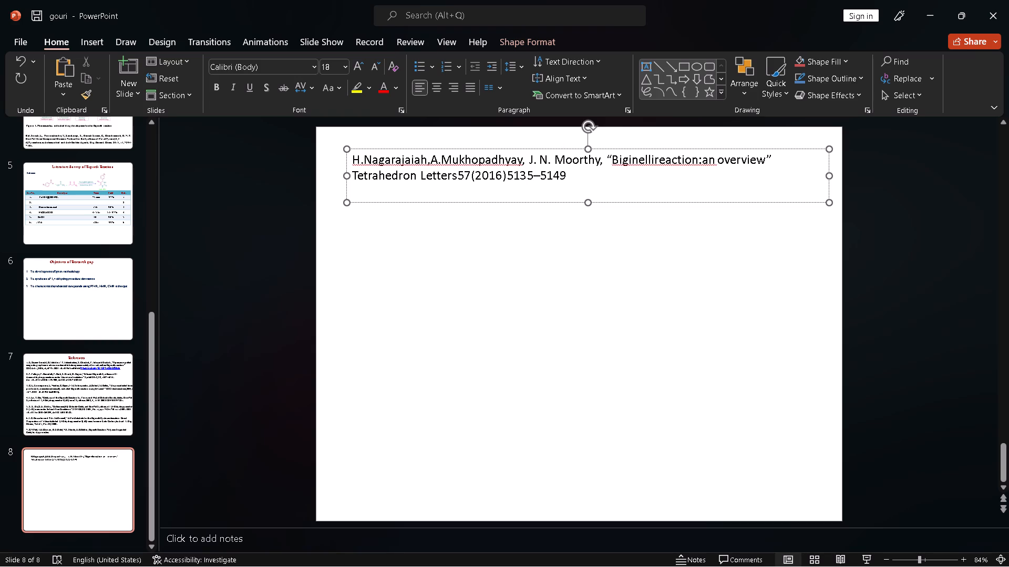
Move the empty text box overlapping the journal citation down to the blank lower part of slide 8.
left_click(621, 184)
left_click(574, 178)
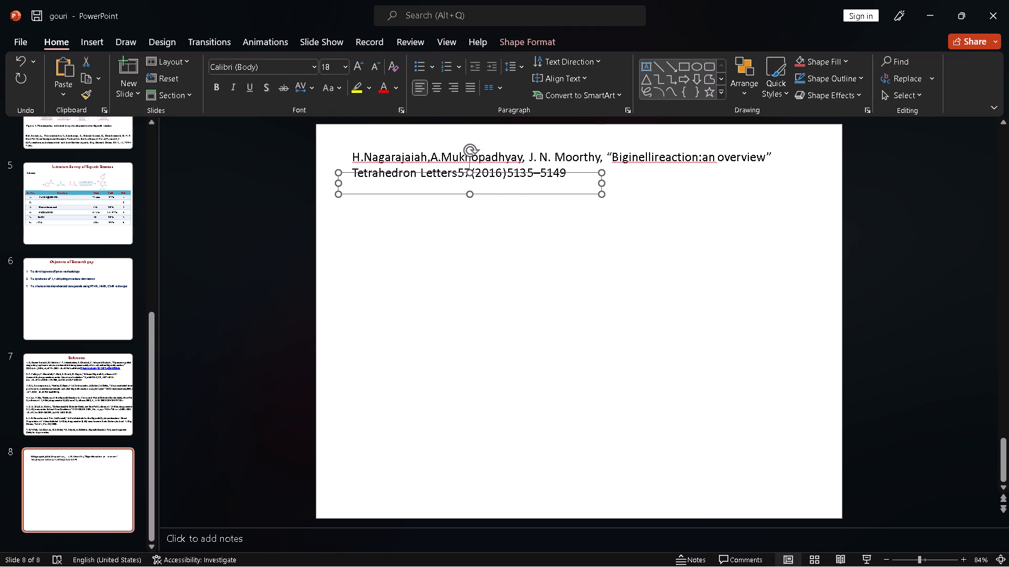
left_click(570, 164)
left_click(576, 180)
left_click_drag(576, 182, 581, 201)
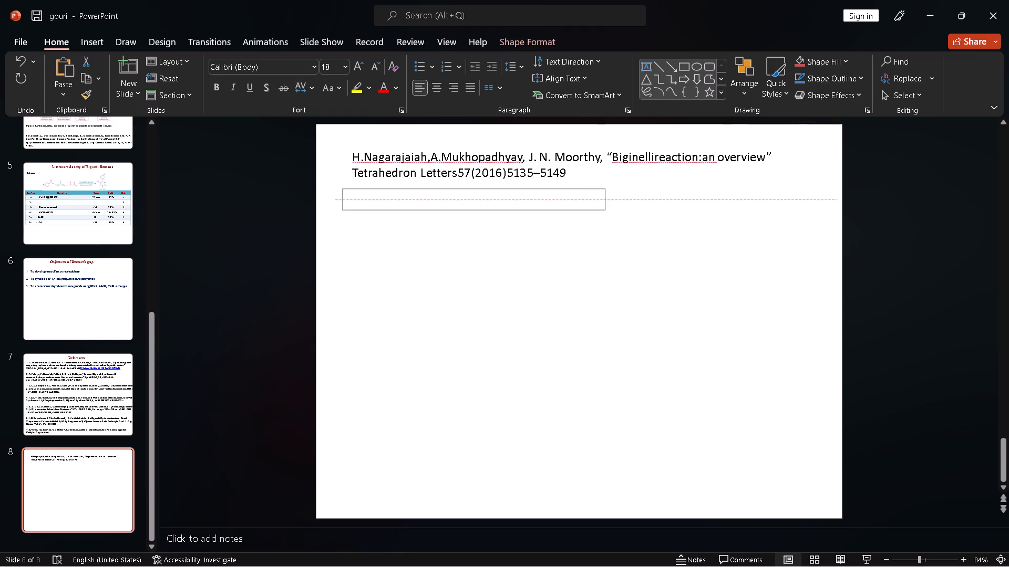
left_click_drag(581, 201, 867, 566)
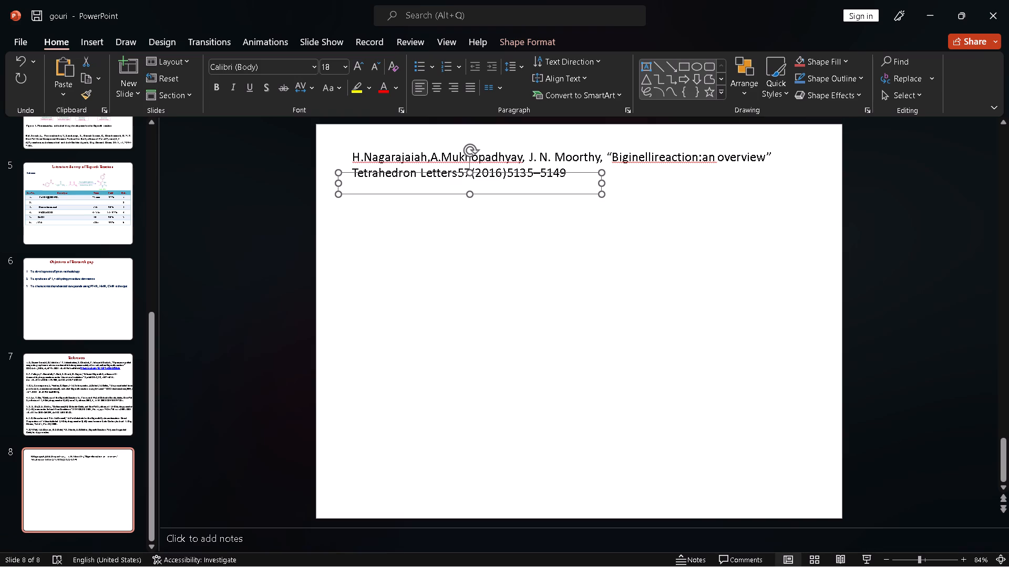
left_click_drag(475, 191, 644, 404)
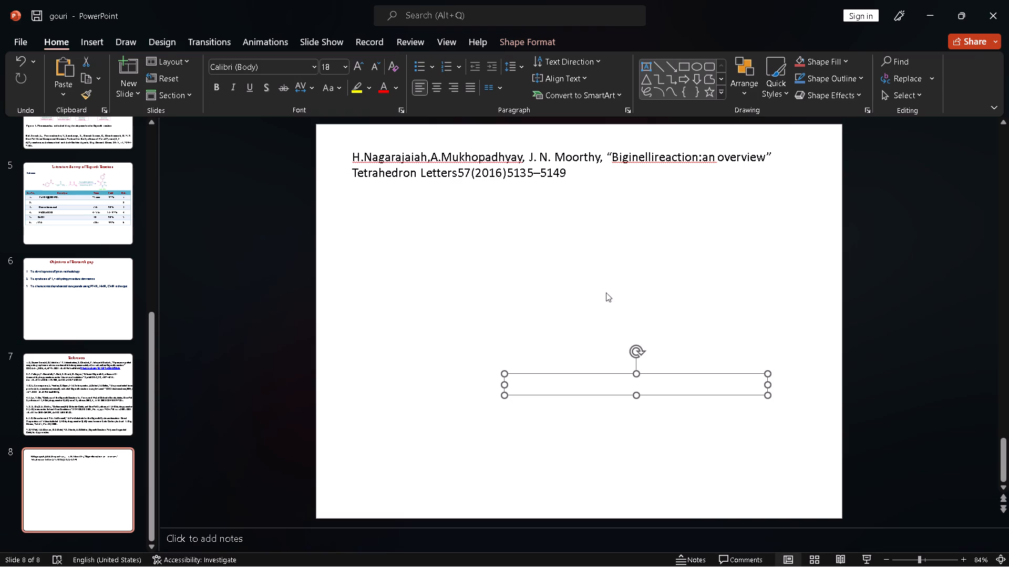
Add a comma after the page range 5135–5149 at the end of the journal citation.
left_click(575, 182)
left_click(571, 172)
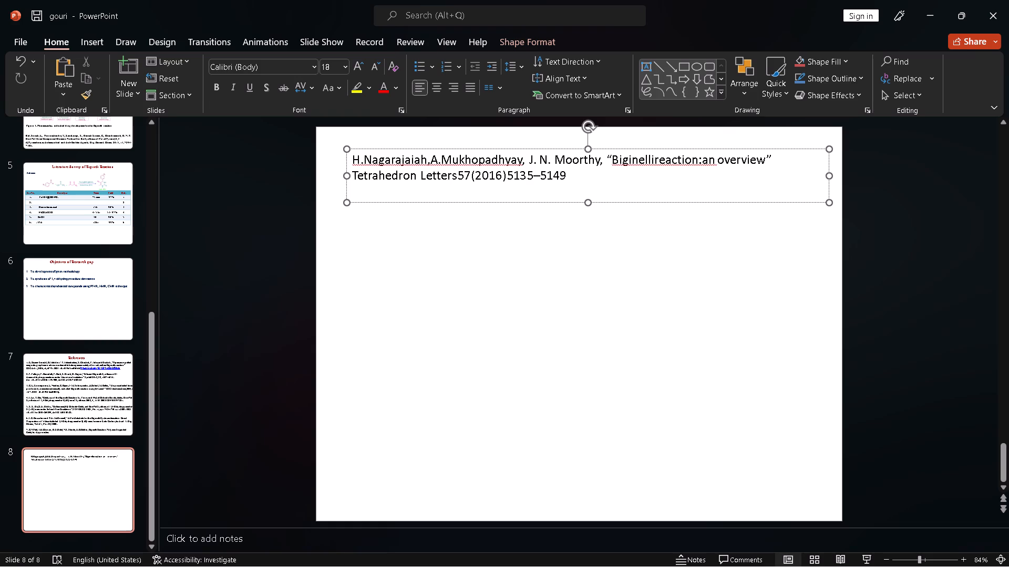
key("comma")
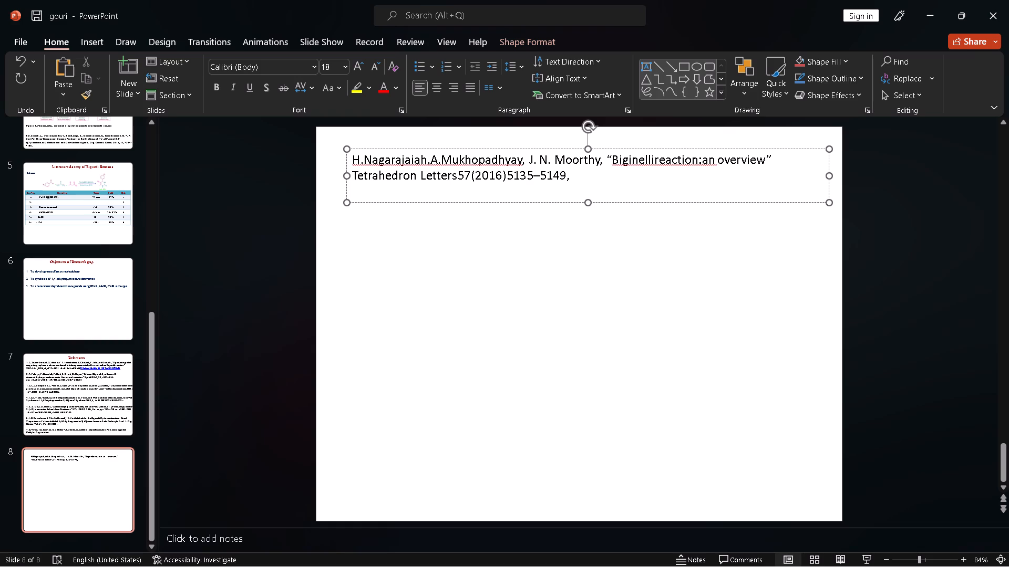
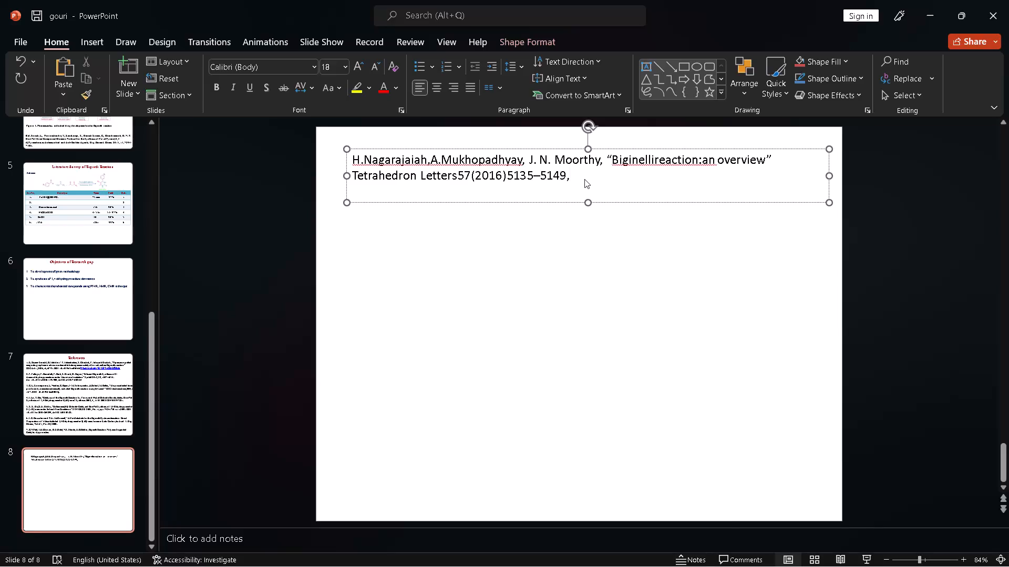
left_click(611, 278)
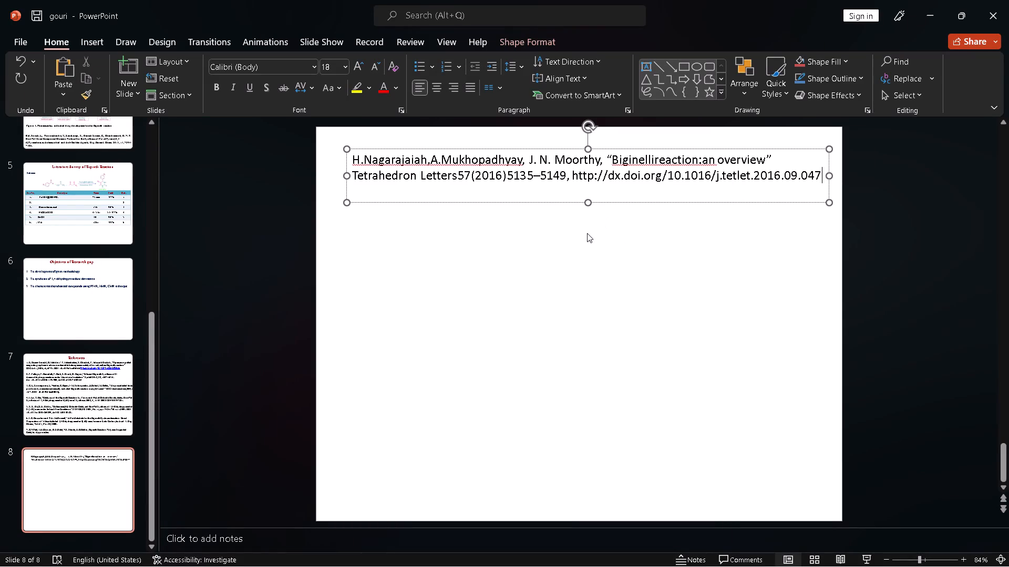
Insert the reference number 8 before the first author's initial at the start of the reference.
left_click(352, 161)
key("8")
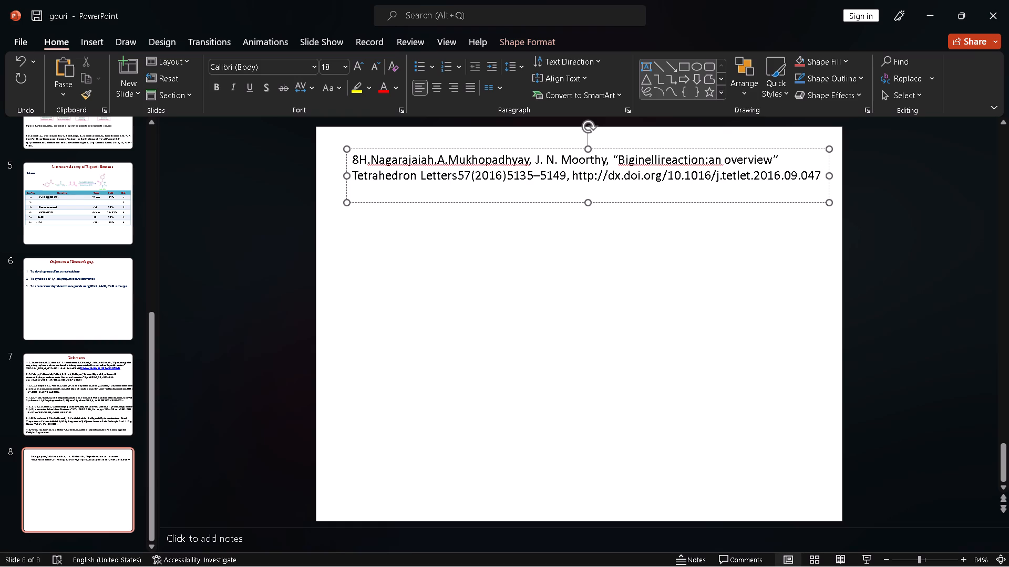
Insert a period after the reference number 8 at the start of the entry on slide 8.
key("period")
left_click(369, 222)
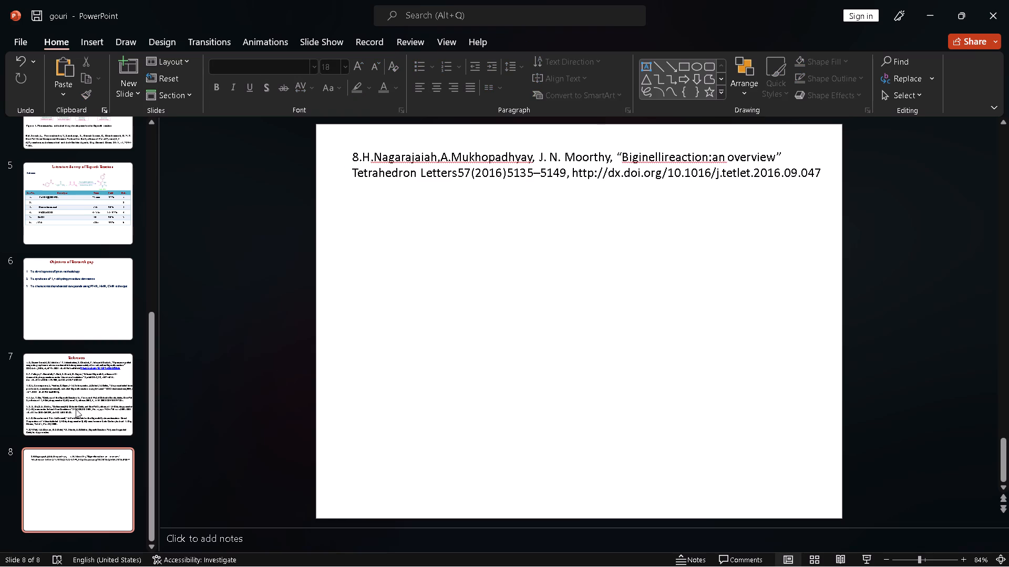
Delete the asterisk between the second and third author names in reference 1 on the References slide, slide 7.
left_click(30, 382)
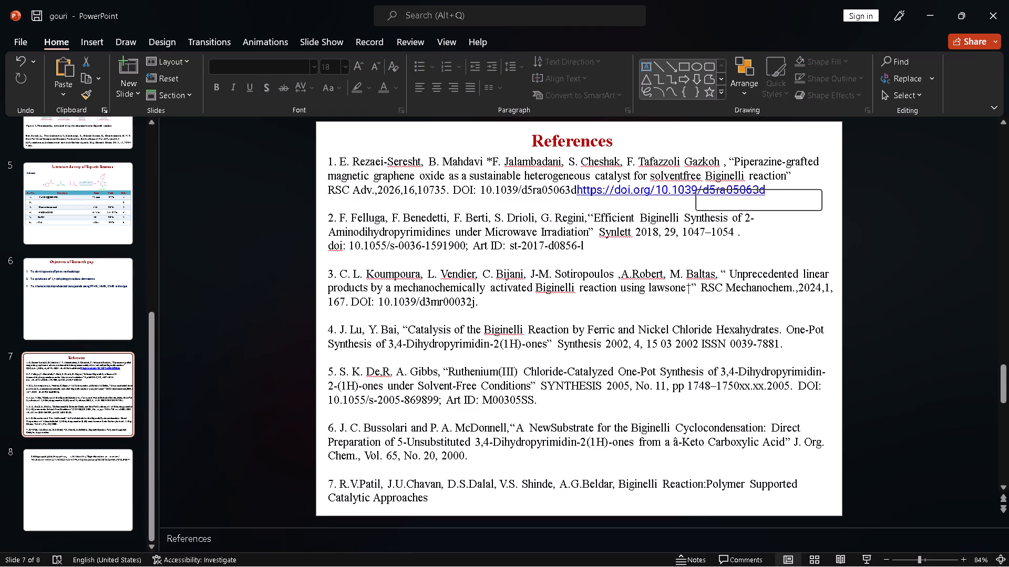
scroll(702, 219, "down", 5)
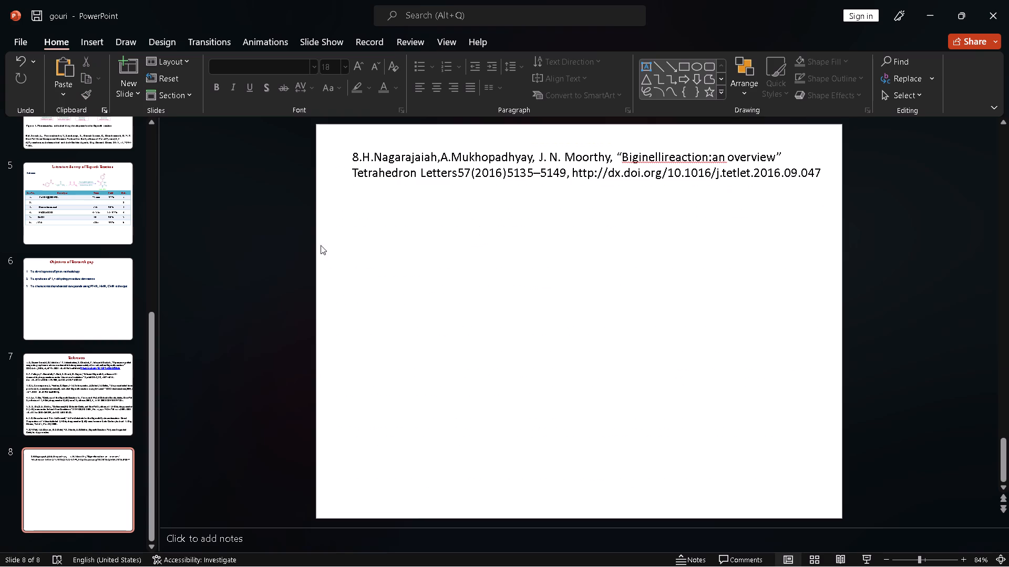
scroll(329, 236, "up", 2)
scroll(329, 236, "down", 2)
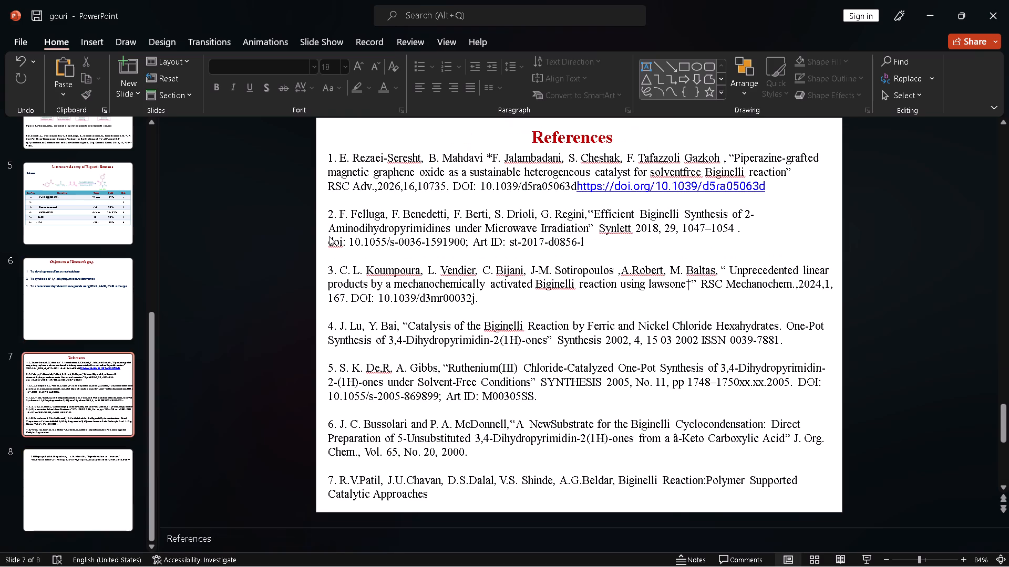
scroll(329, 236, "down", 1)
scroll(329, 236, "up", 1)
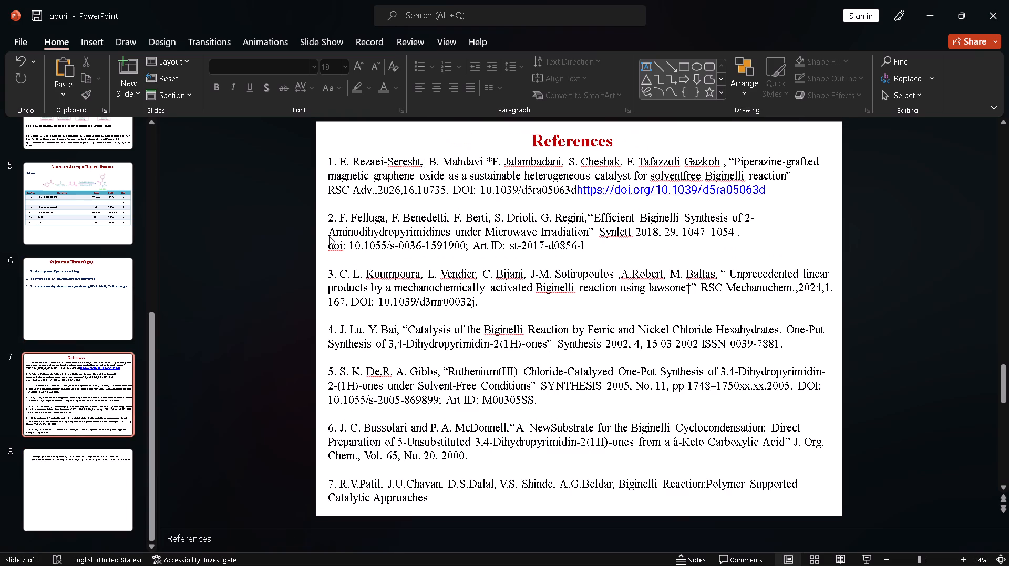
left_click(503, 158)
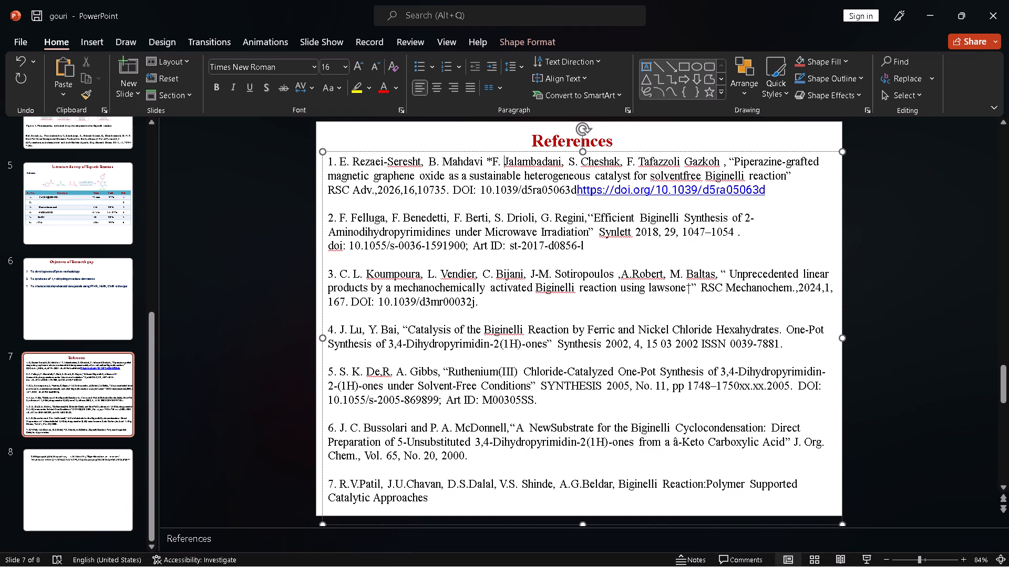
left_click(491, 159)
key("BackSpace")
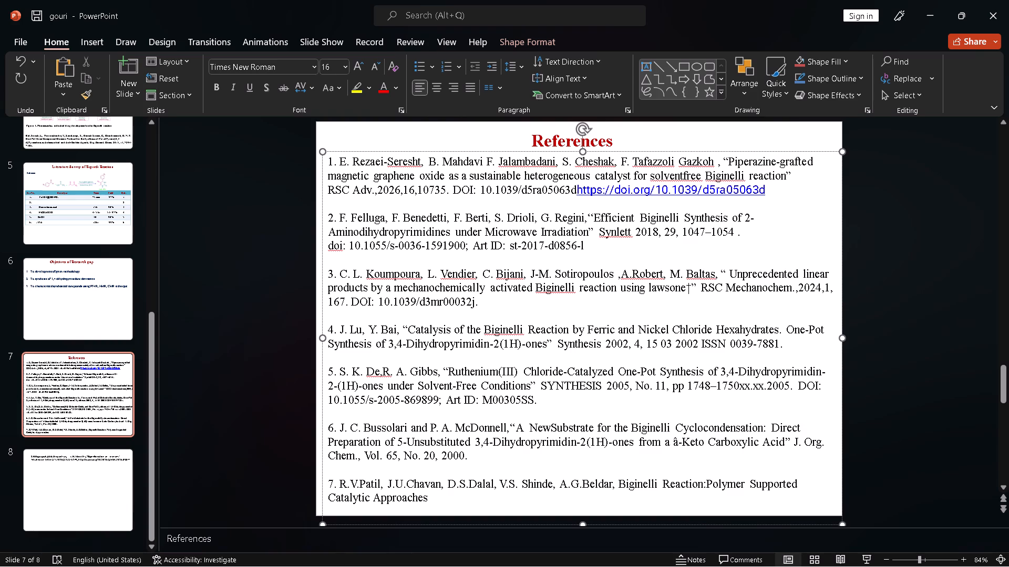
Insert a comma between the second and third author names in reference 1 on the References slide.
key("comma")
Start a new entry numbered "9." below reference 8 on slide 8, leaving two blank lines between them.
scroll(482, 338, "down", 1)
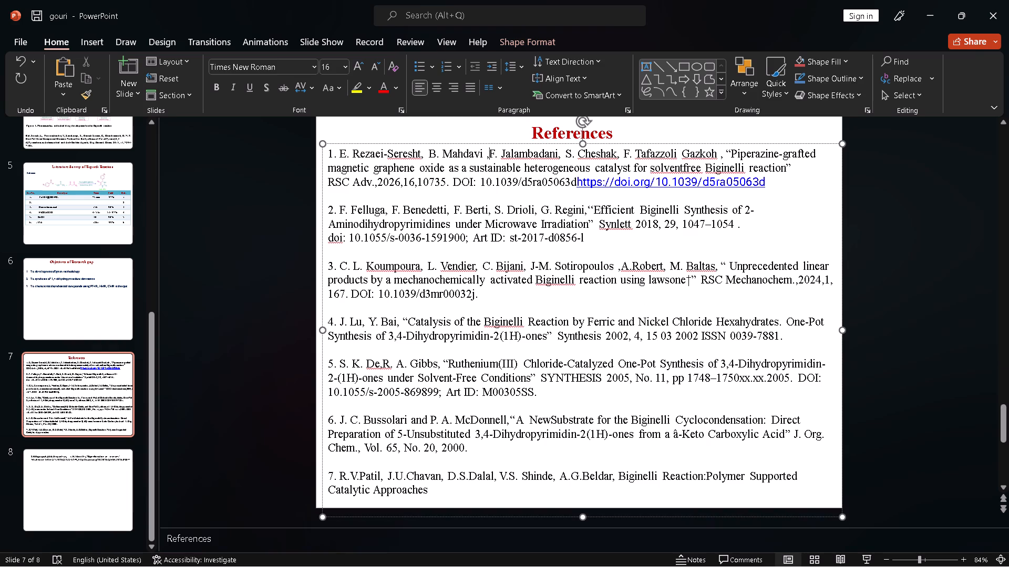
scroll(482, 338, "down", 1)
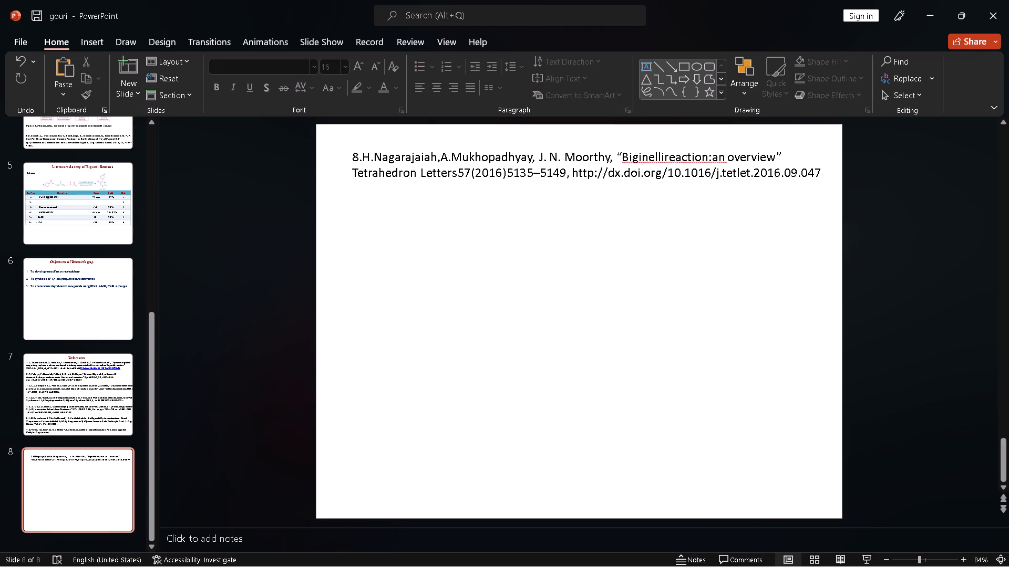
left_click(624, 201)
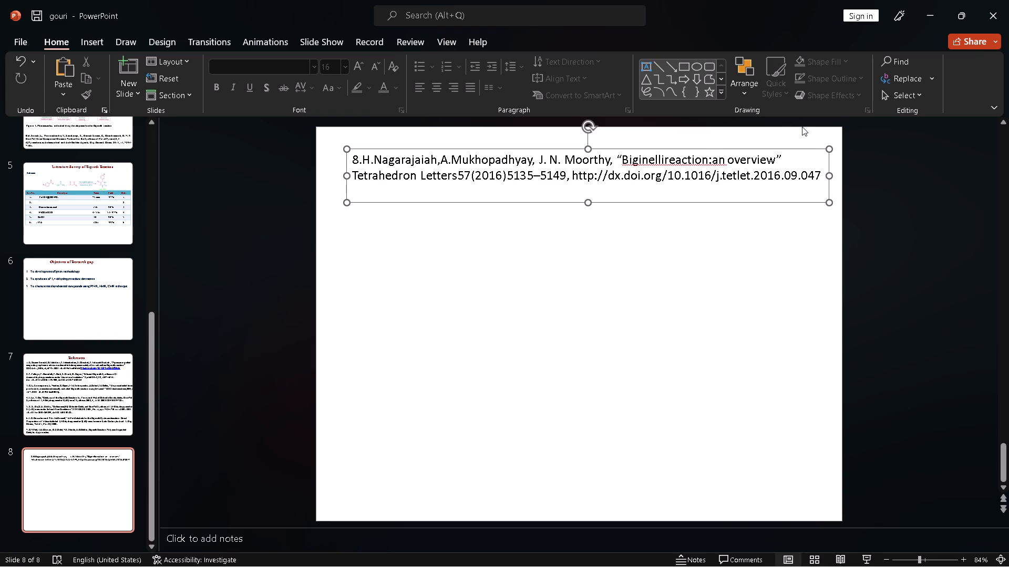
left_click(823, 172)
left_click(823, 176)
left_click(570, 190)
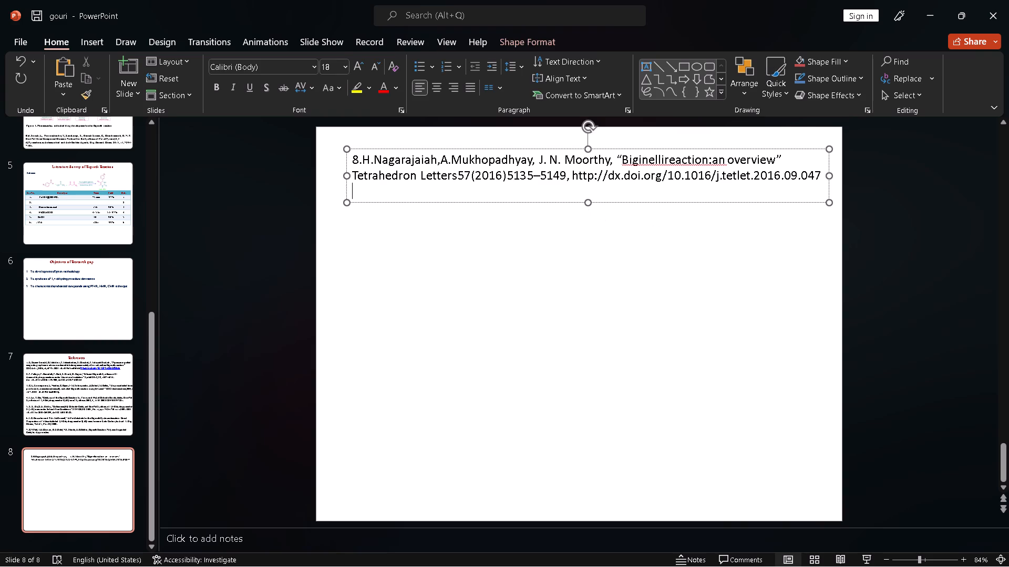
key("Return")
key("Return")
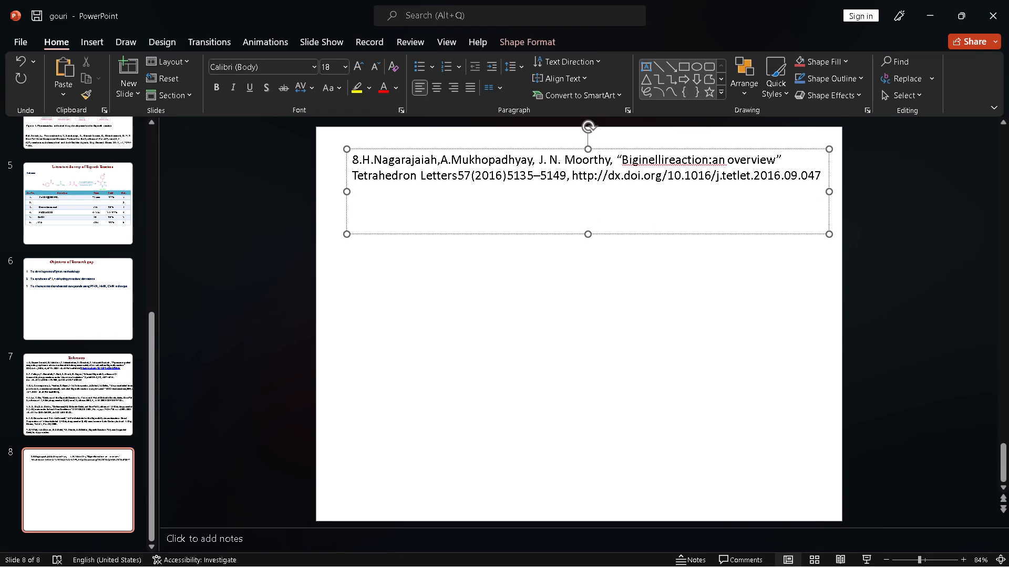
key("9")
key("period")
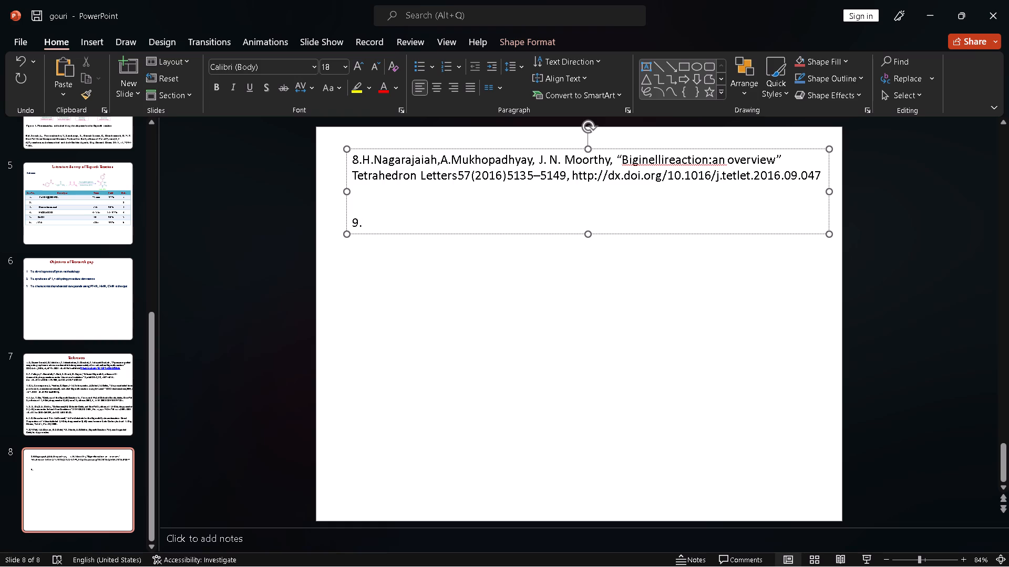
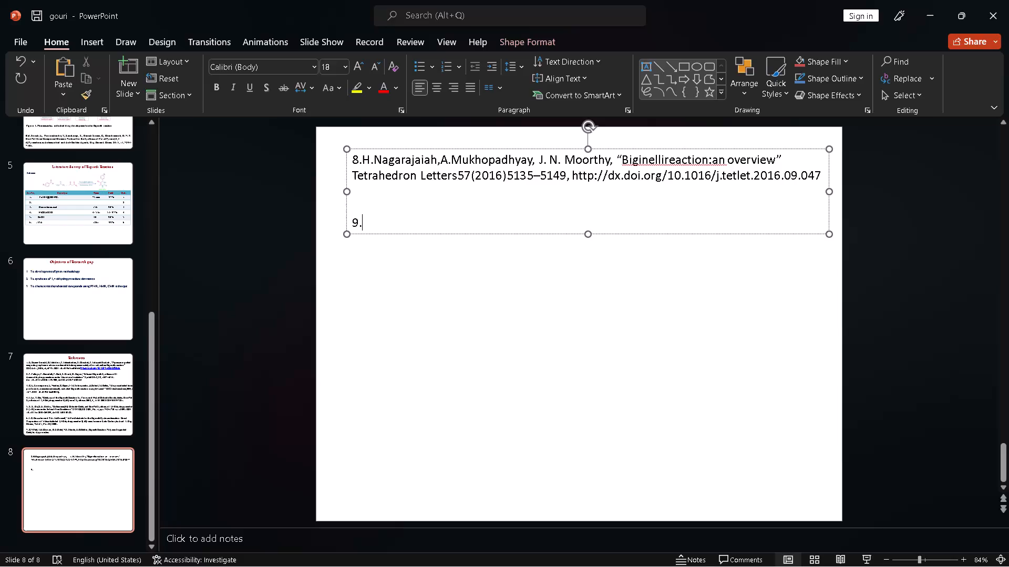
Paste the copied list of three author names as text only after the reference number 9 on slide 8.
left_click(385, 226)
right_click(385, 226)
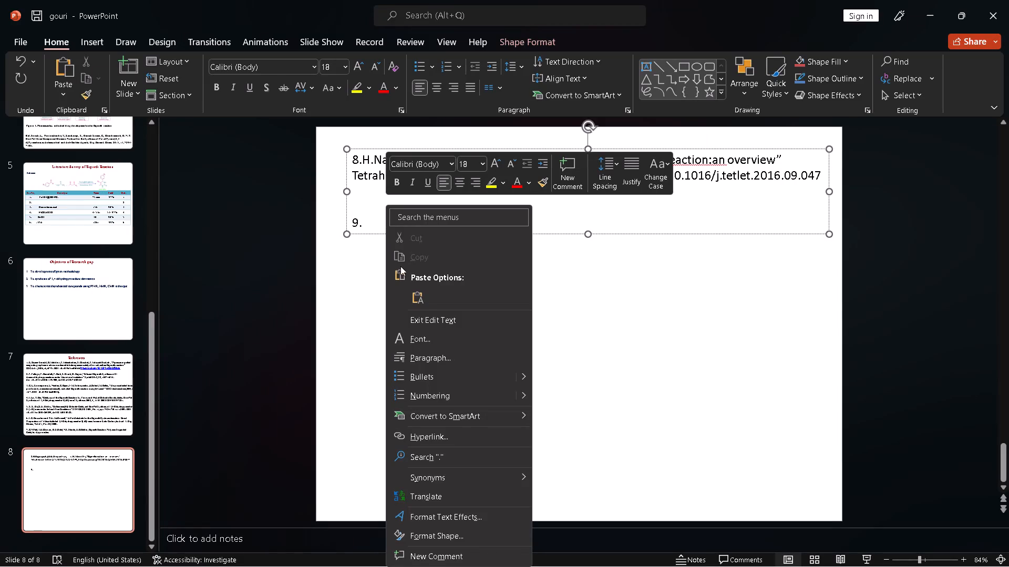
left_click(420, 309)
left_click(419, 301)
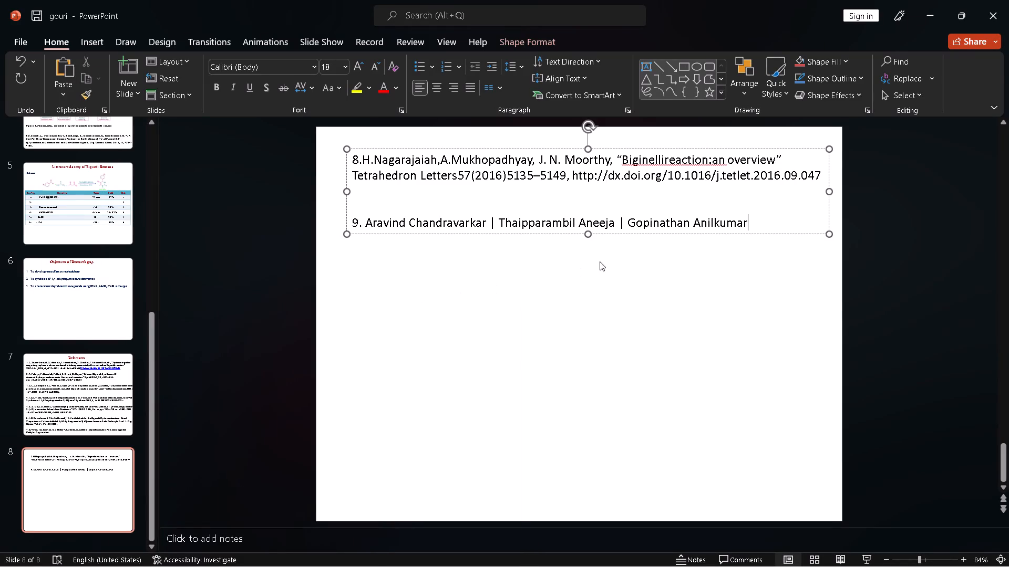
Shorten the third author's first name in reference 9 by deleting letters from its end.
left_click(746, 220)
left_click(689, 224)
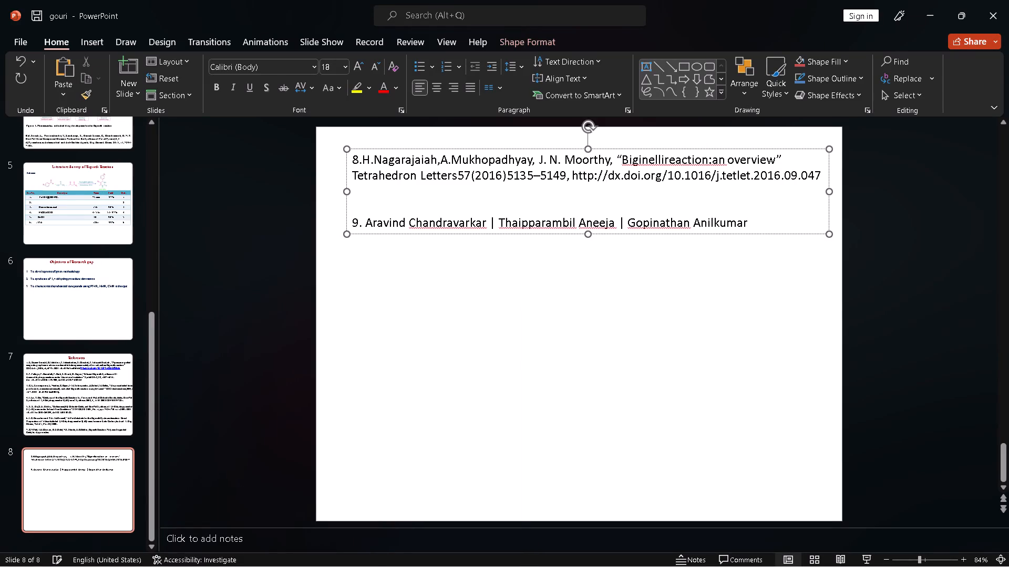
left_click(689, 224)
key("BackSpace")
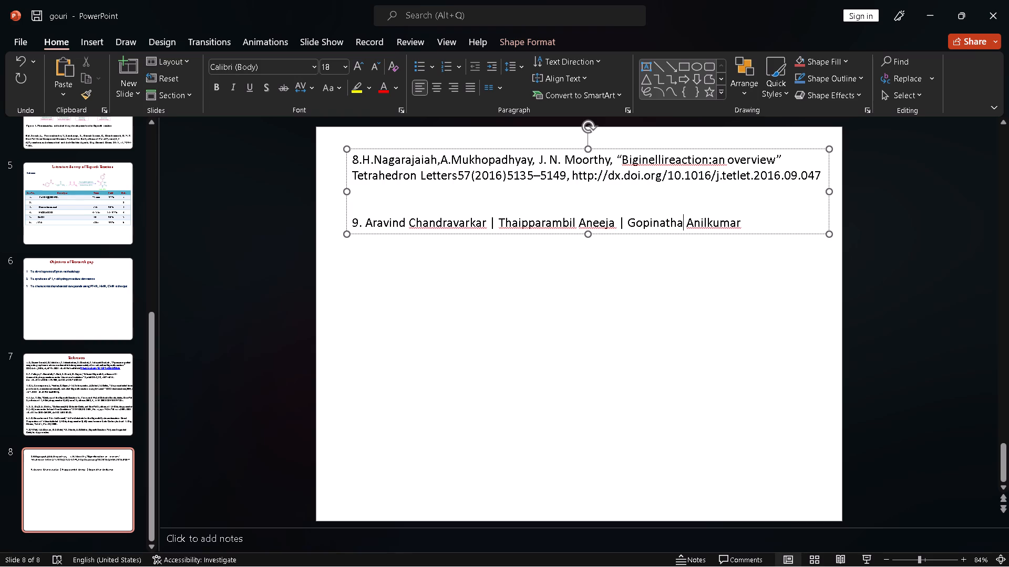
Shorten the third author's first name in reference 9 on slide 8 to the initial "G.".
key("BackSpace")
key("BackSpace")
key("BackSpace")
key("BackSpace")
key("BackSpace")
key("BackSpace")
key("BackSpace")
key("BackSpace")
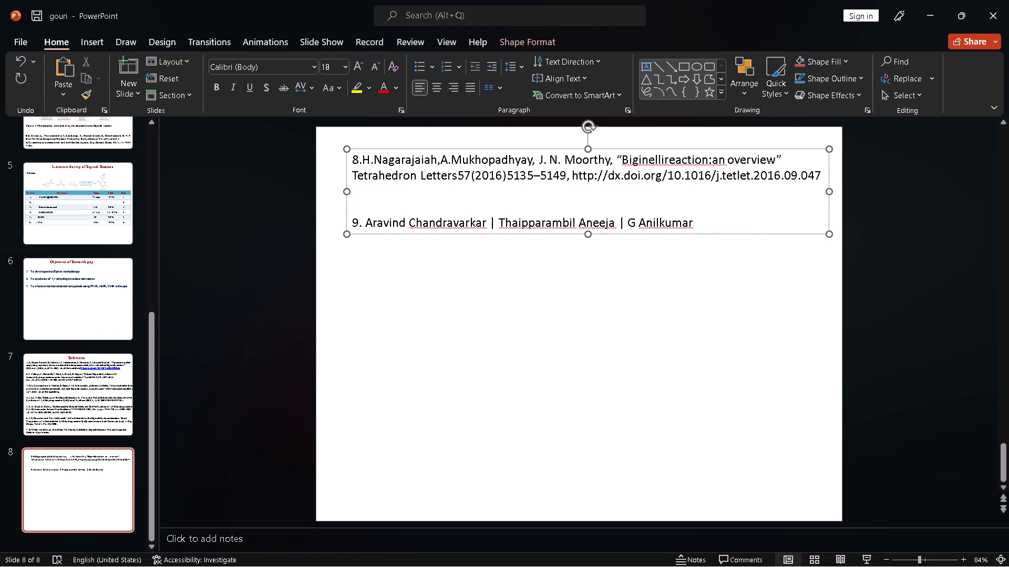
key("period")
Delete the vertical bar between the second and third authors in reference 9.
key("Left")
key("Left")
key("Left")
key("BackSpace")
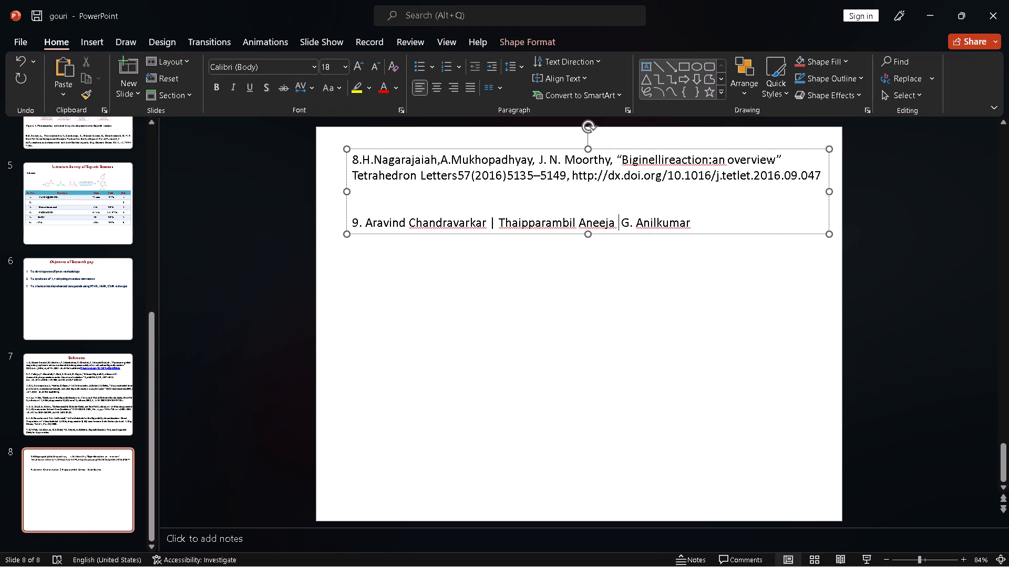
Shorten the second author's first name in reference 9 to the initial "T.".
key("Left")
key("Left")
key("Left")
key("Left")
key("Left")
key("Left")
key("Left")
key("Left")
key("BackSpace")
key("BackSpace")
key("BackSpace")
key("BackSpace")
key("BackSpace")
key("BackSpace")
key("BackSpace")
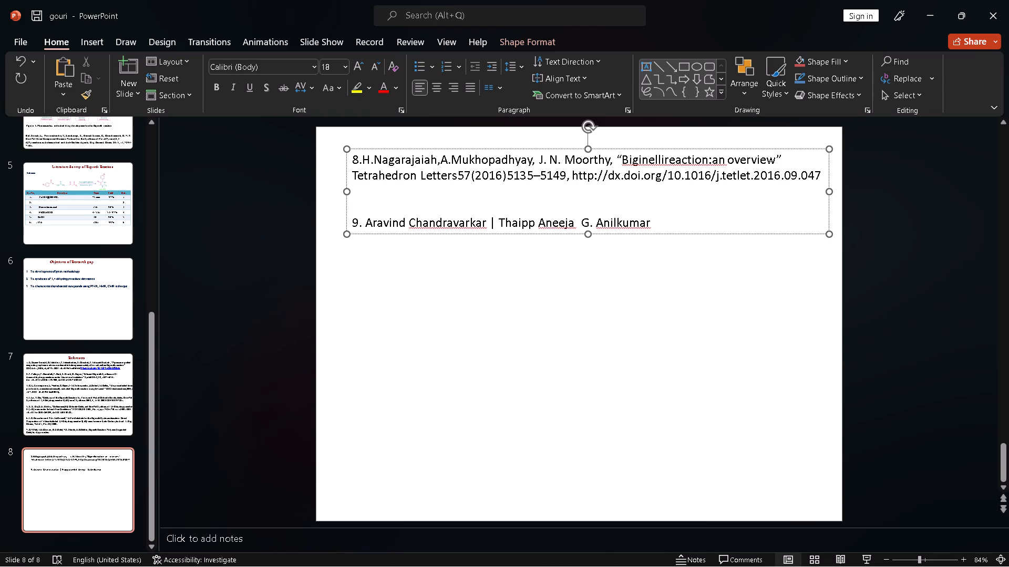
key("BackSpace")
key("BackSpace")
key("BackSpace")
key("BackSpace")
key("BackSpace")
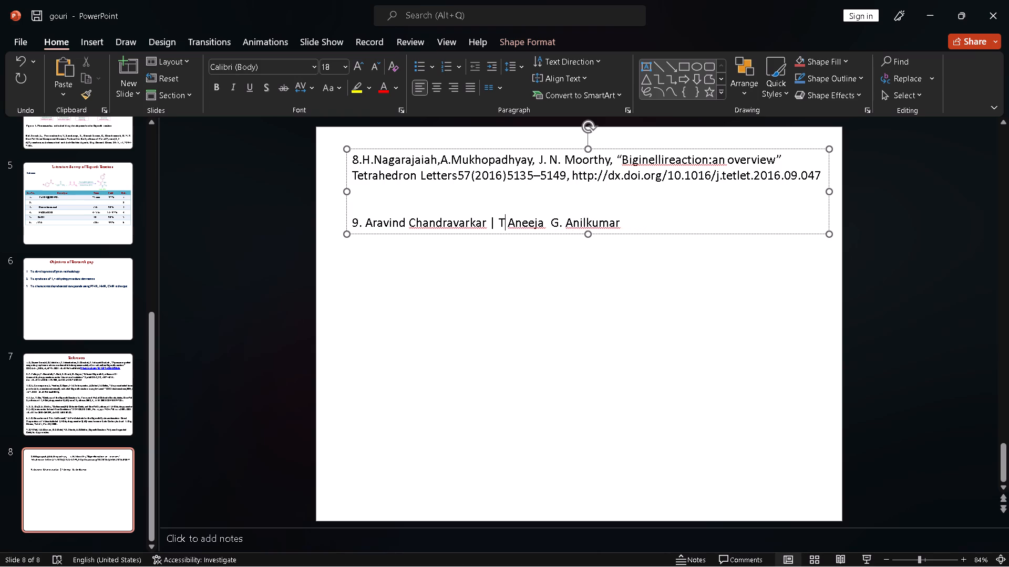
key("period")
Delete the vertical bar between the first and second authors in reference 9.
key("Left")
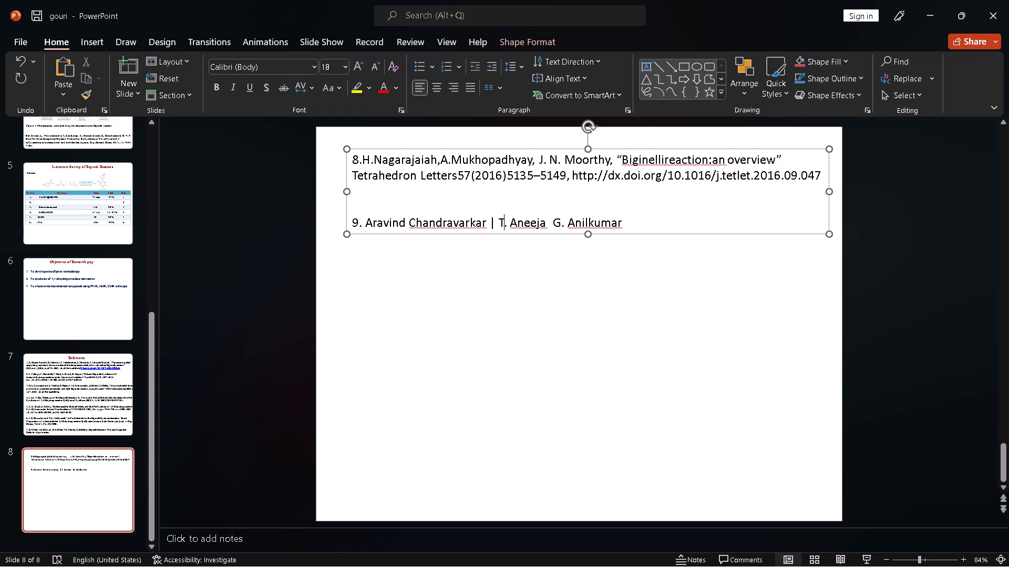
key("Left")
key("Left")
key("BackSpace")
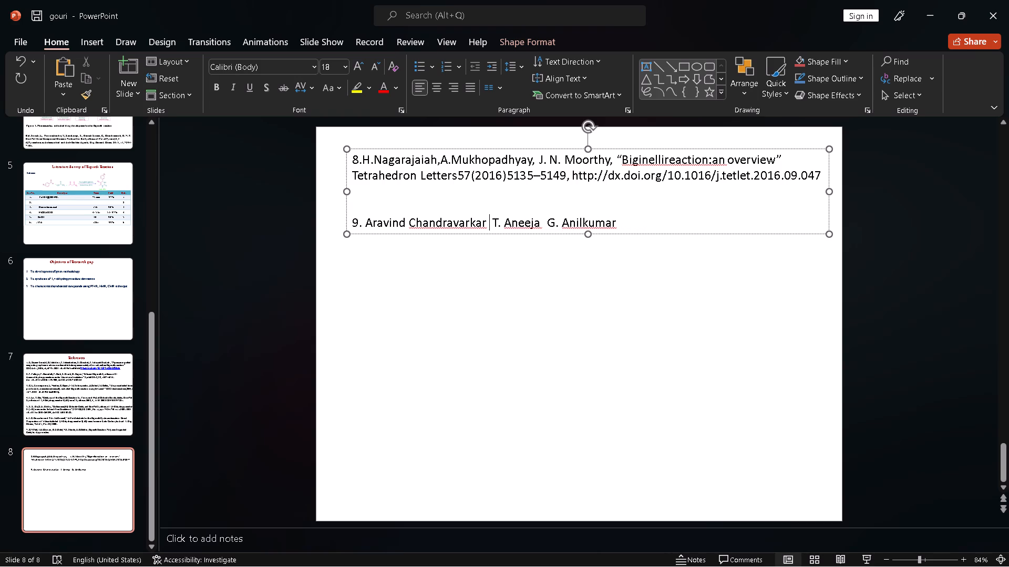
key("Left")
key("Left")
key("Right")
Clear the author list after the number 9 and paste the copied full author names in its place.
left_click(623, 222)
key("BackSpace")
key("BackSpace")
key("BackSpace")
key("BackSpace")
key("BackSpace")
key("BackSpace")
key("BackSpace")
key("BackSpace")
key("BackSpace")
key("BackSpace")
key("BackSpace")
key("BackSpace")
key("BackSpace")
key("BackSpace")
key("BackSpace")
key("BackSpace")
key("BackSpace")
key("BackSpace")
key("BackSpace")
key("BackSpace")
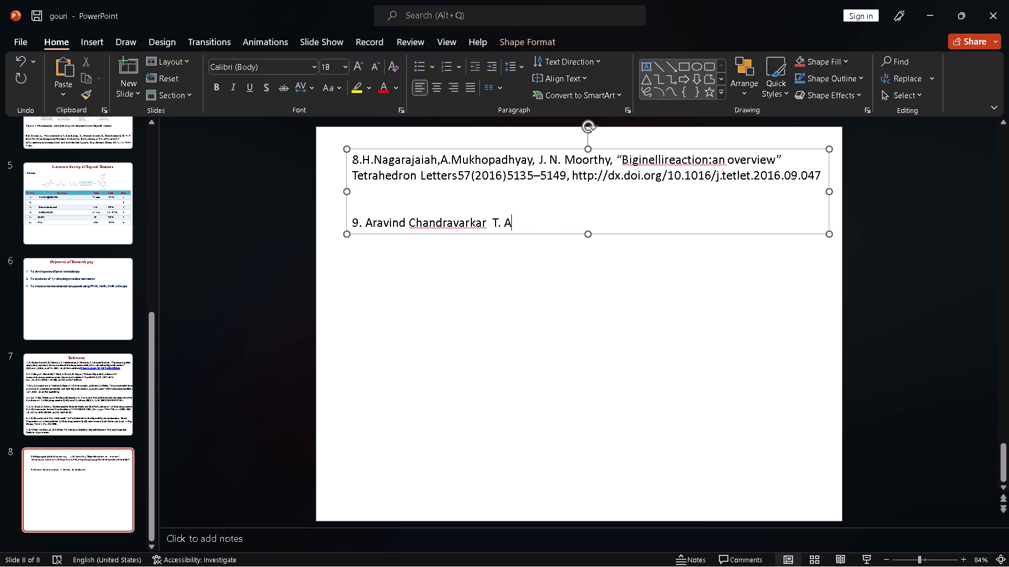
key("BackSpace")
key("BackSpace")
key("BackSpace")
key("BackSpace")
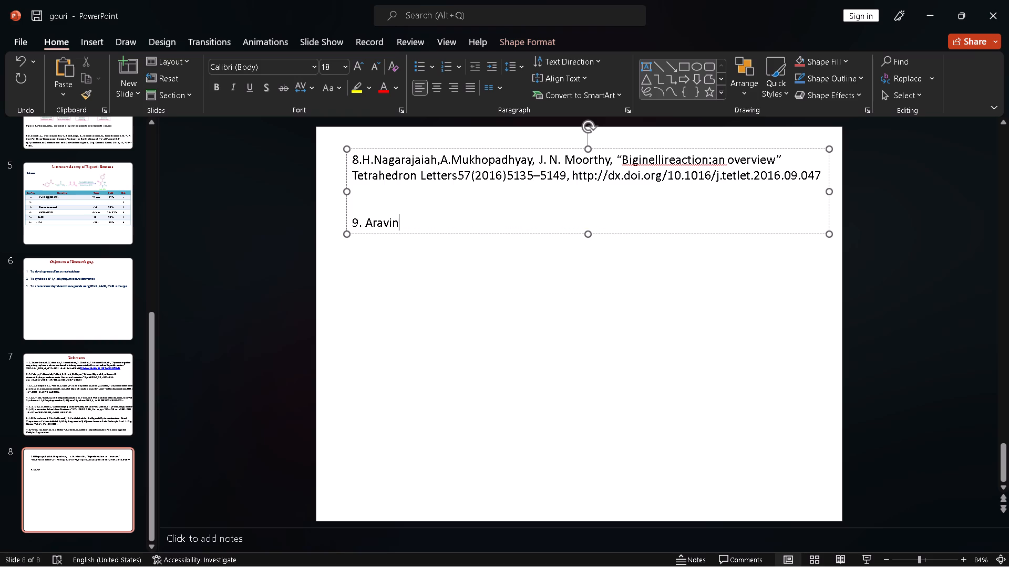
key("BackSpace")
key("BackSpace")
key("BackSpace")
key("BackSpace")
key("BackSpace")
key("BackSpace")
left_click(389, 221)
right_click(389, 221)
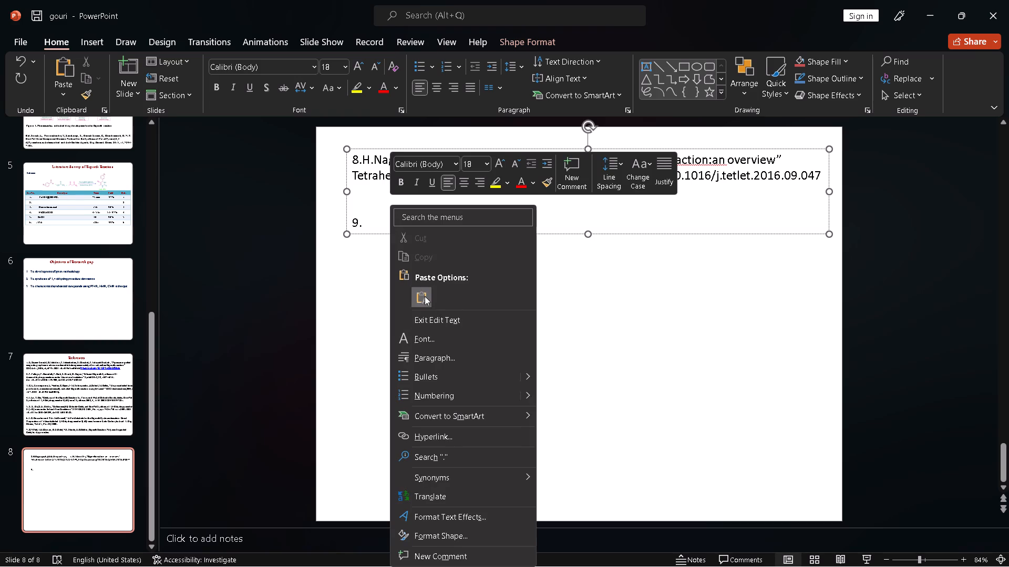
left_click(417, 293)
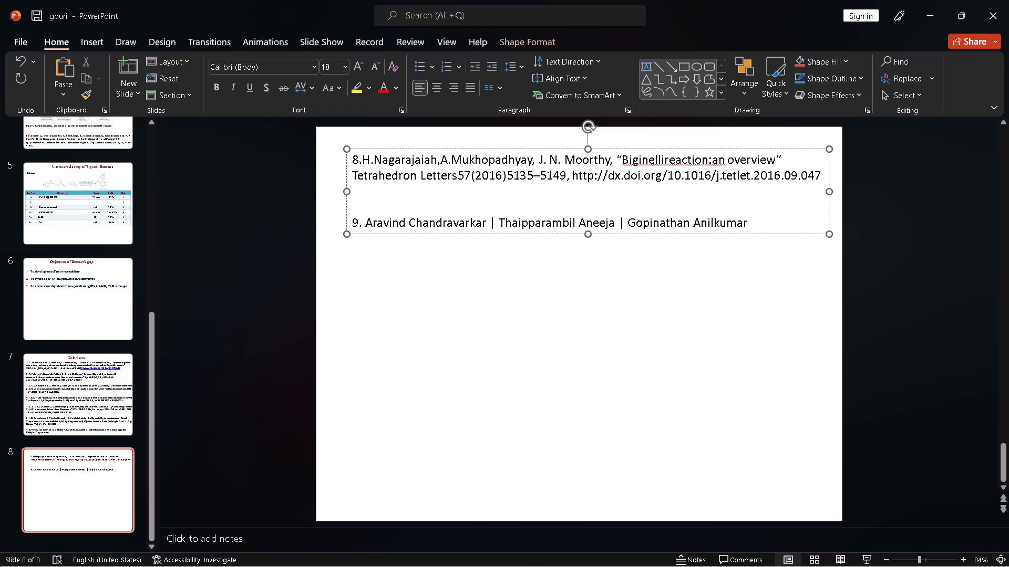
Shorten the third author's surname in reference 9 to the initial "A.".
left_click(748, 221)
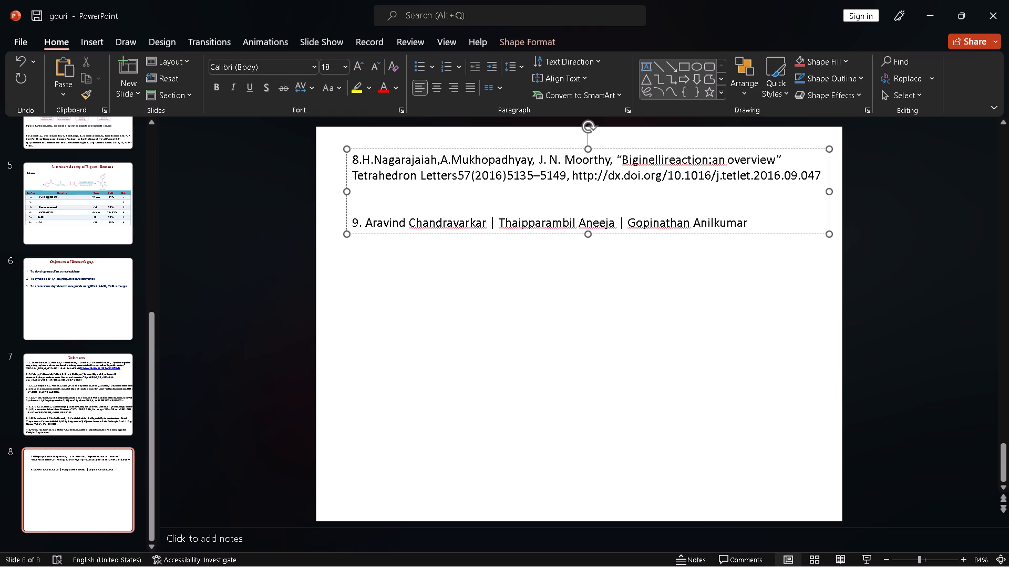
key("BackSpace")
key("BackSpace")
key("BackSpace")
key("BackSpace")
key("BackSpace")
key("BackSpace")
key("BackSpace")
key("BackSpace")
key("period")
Delete the vertical bar between the second and third authors in reference 9.
key("Left")
key("Left")
key("Left")
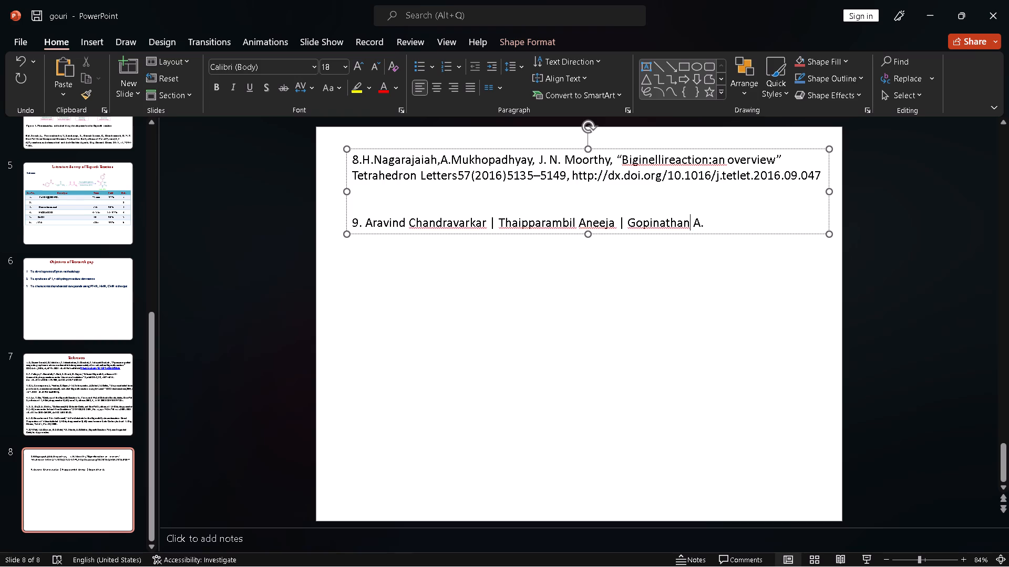
key("Left")
key("Left")
key("Left")
key("Left")
key("Left")
key("Left")
key("Left")
key("Left")
key("Left")
key("Left")
key("Left")
key("BackSpace")
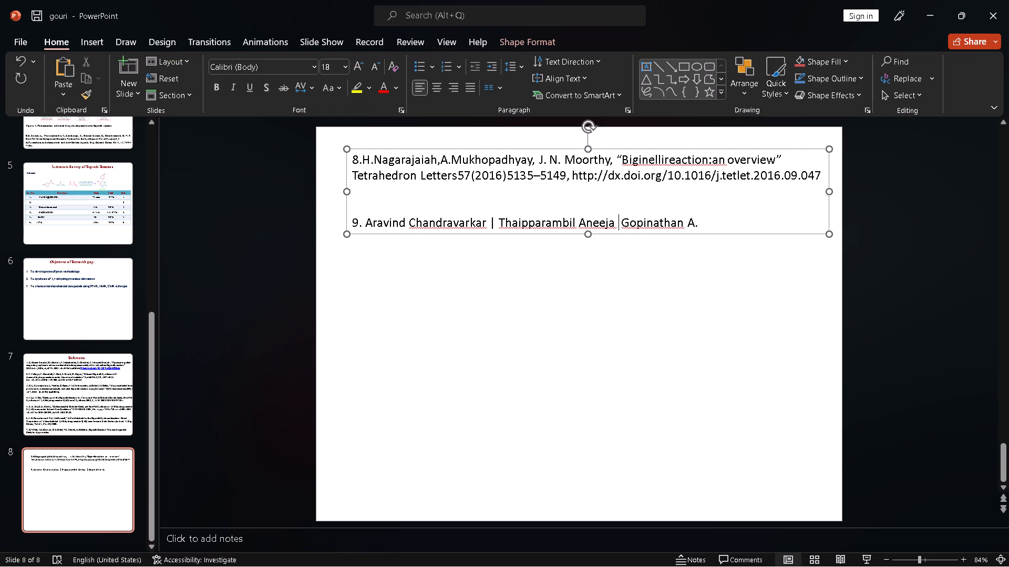
Shorten the second author's surname in reference 9 to the initial "A.".
key("Left")
key("BackSpace")
key("BackSpace")
key("BackSpace")
key("BackSpace")
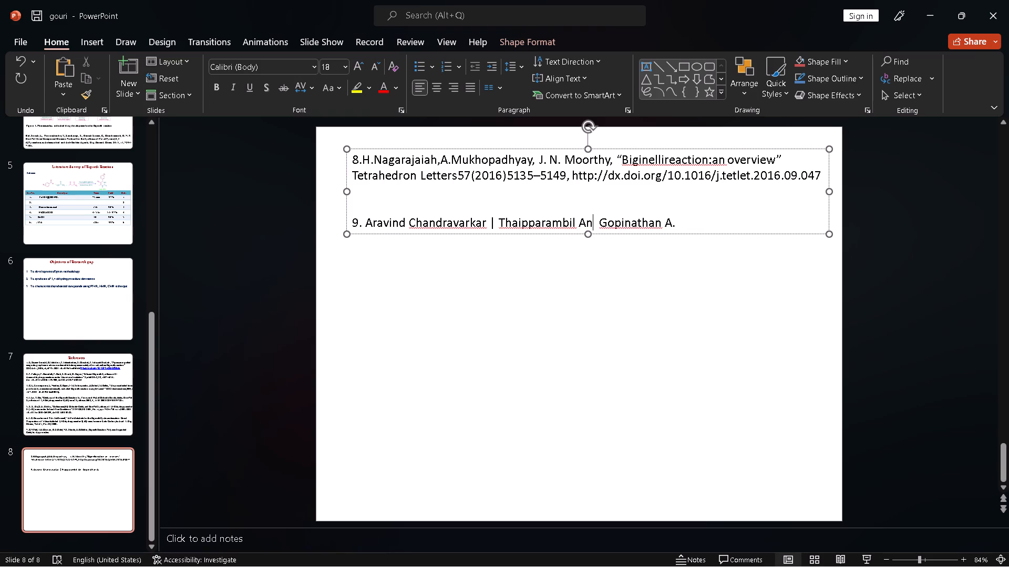
key("BackSpace")
key("period")
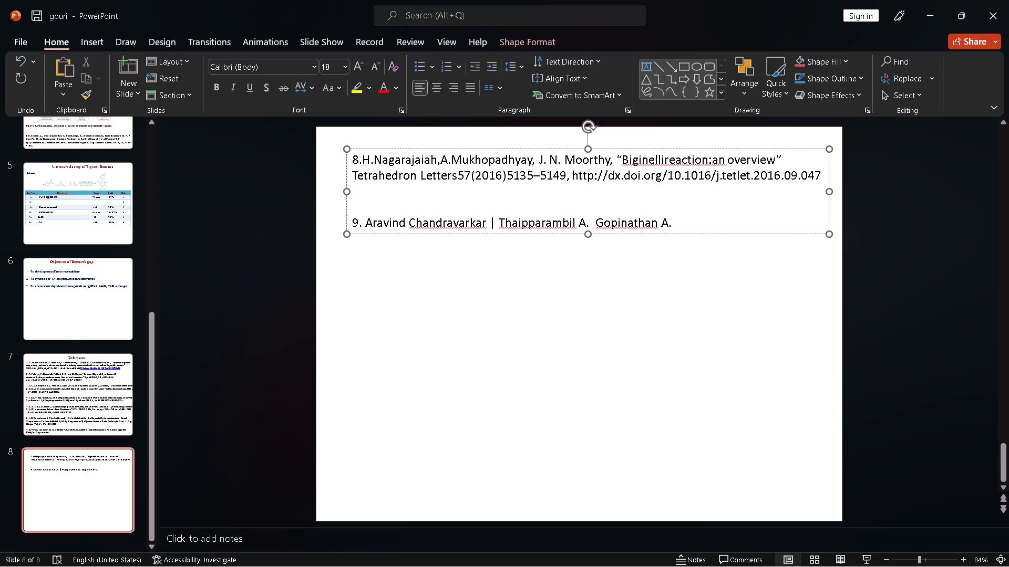
Delete the vertical bar between the first and second authors in reference 9.
key("Left")
key("Left")
key("Left")
key("Left")
key("Left")
key("Left")
key("Left")
key("Left")
key("Left")
key("Left")
key("Left")
key("Left")
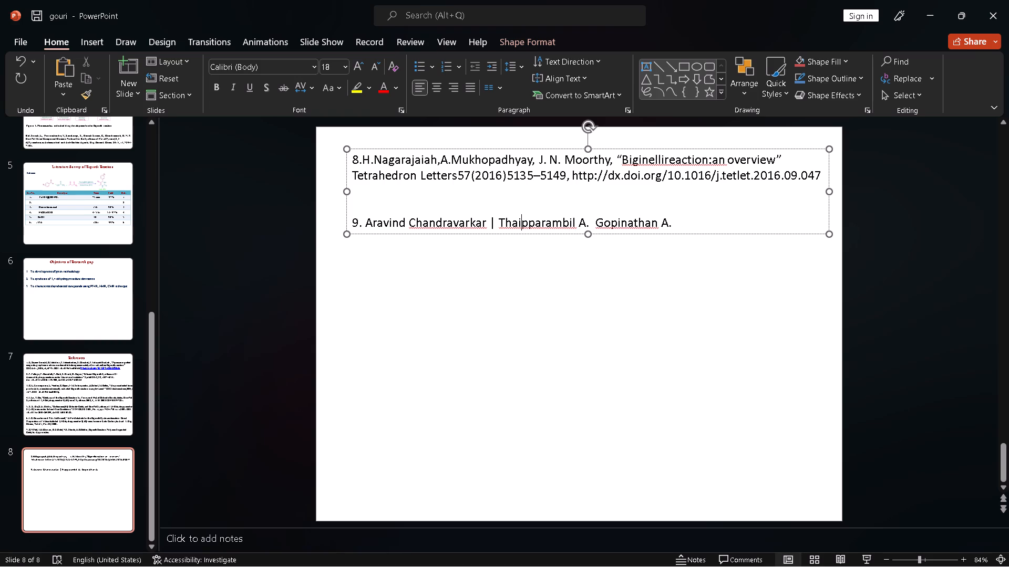
key("Left")
key("Left")
key("Left")
key("Left")
key("Left")
key("Left")
key("Right")
key("BackSpace")
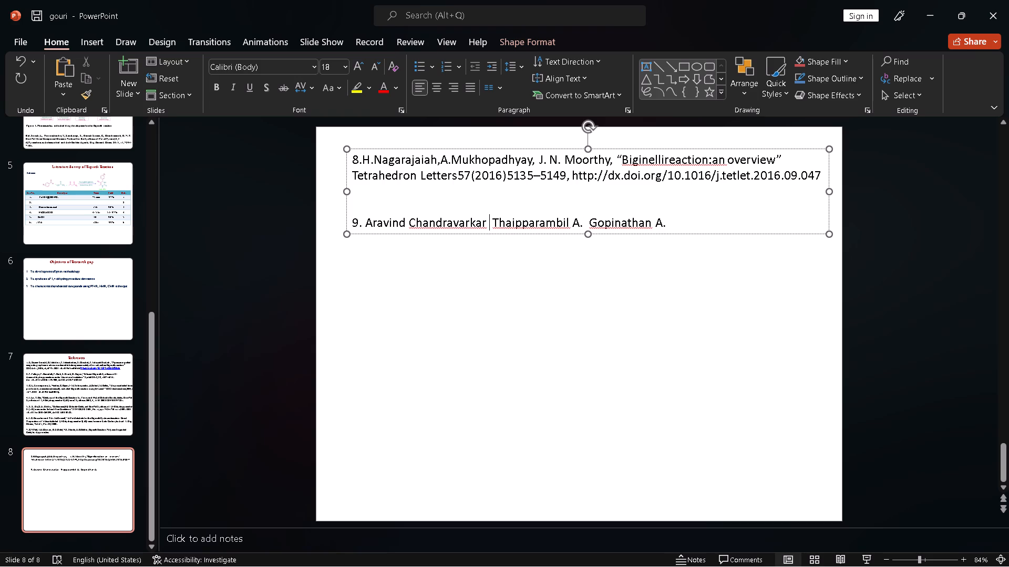
Shorten the first author's surname in reference 9 to the initial "C." followed by a comma.
key("Left")
key("Left")
key("Right")
key("BackSpace")
key("BackSpace")
key("BackSpace")
key("BackSpace")
key("BackSpace")
key("BackSpace")
key("BackSpace")
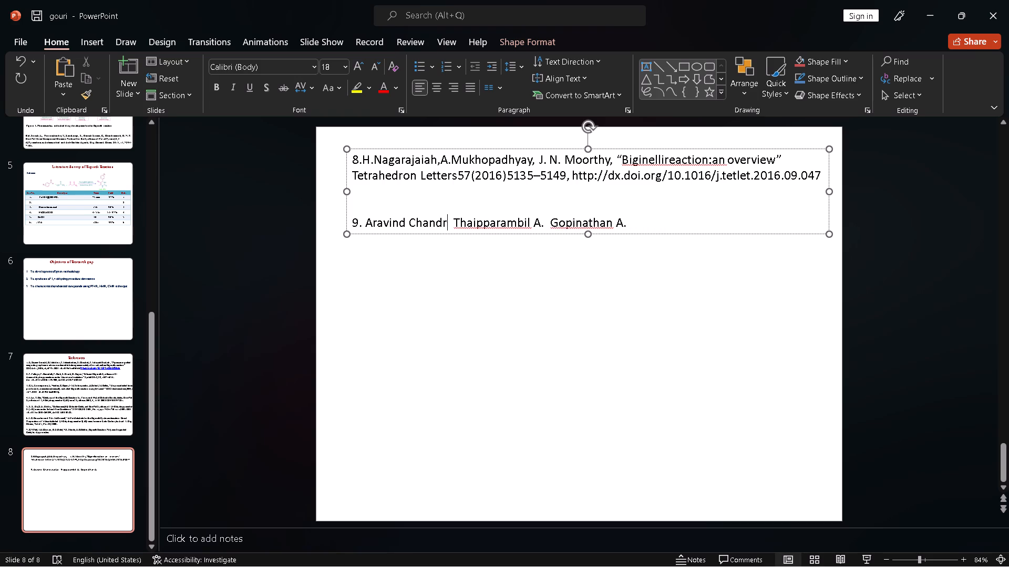
key("BackSpace")
key("BackSpace")
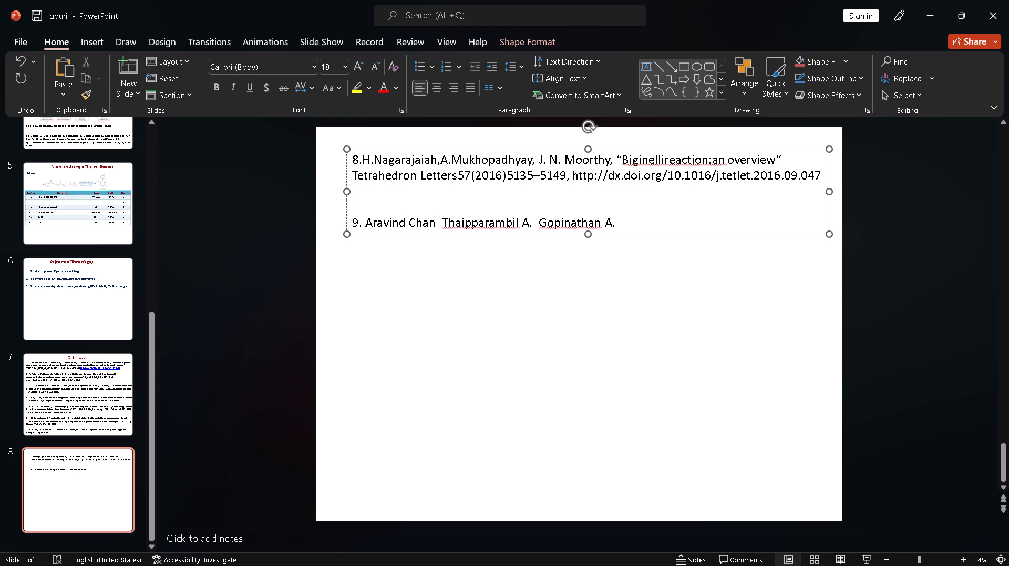
key("BackSpace")
key("BackSpace")
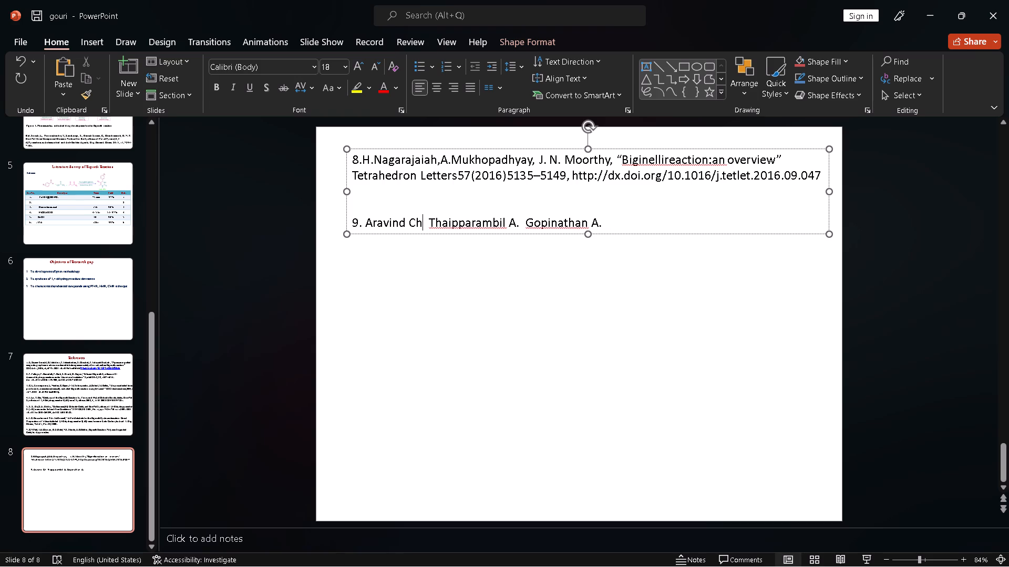
key("BackSpace")
key("period")
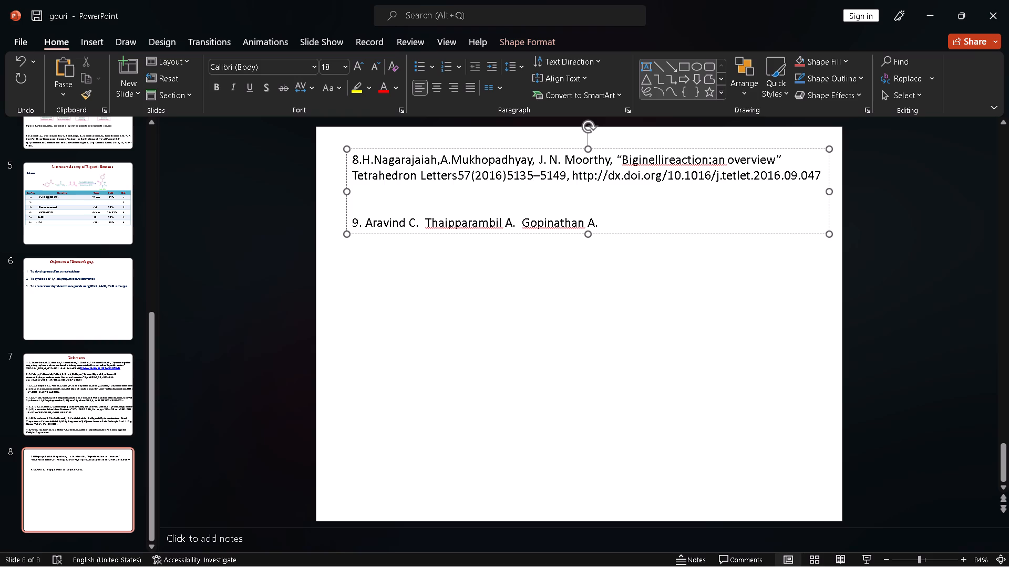
key("comma")
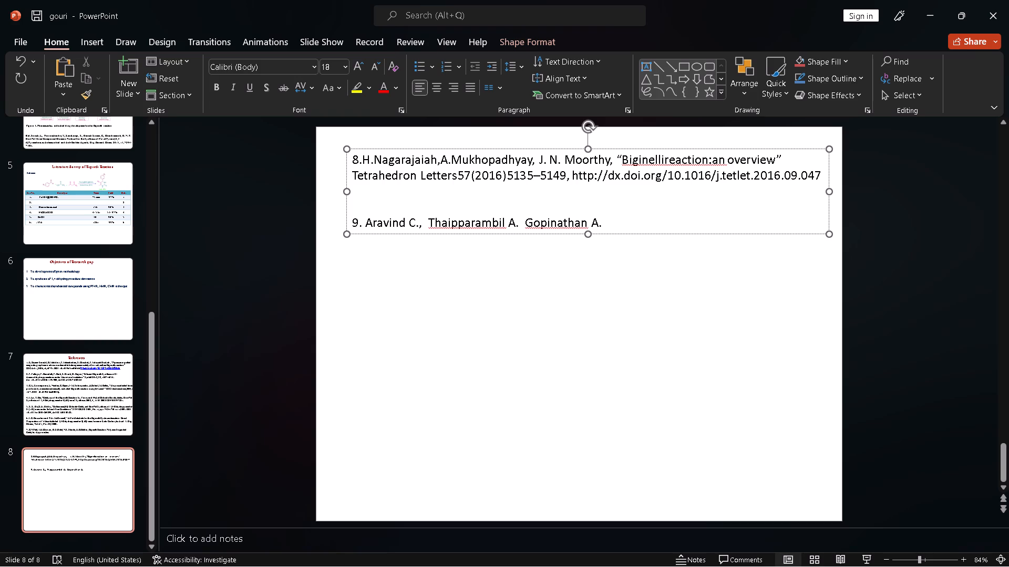
Place the text cursor directly after the second author's initial "A." in reference 9 on slide 8.
key("Right")
key("Right")
key("Right")
key("Right")
key("Right")
key("Right")
key("Right")
key("Right")
key("Right")
key("Right")
key("Right")
key("Right")
key("Right")
key("Right")
key("Right")
key("Right")
key("Right")
key("Right")
Add a comma after the initial "A." of both the second and third authors in reference 9, and leave the text box.
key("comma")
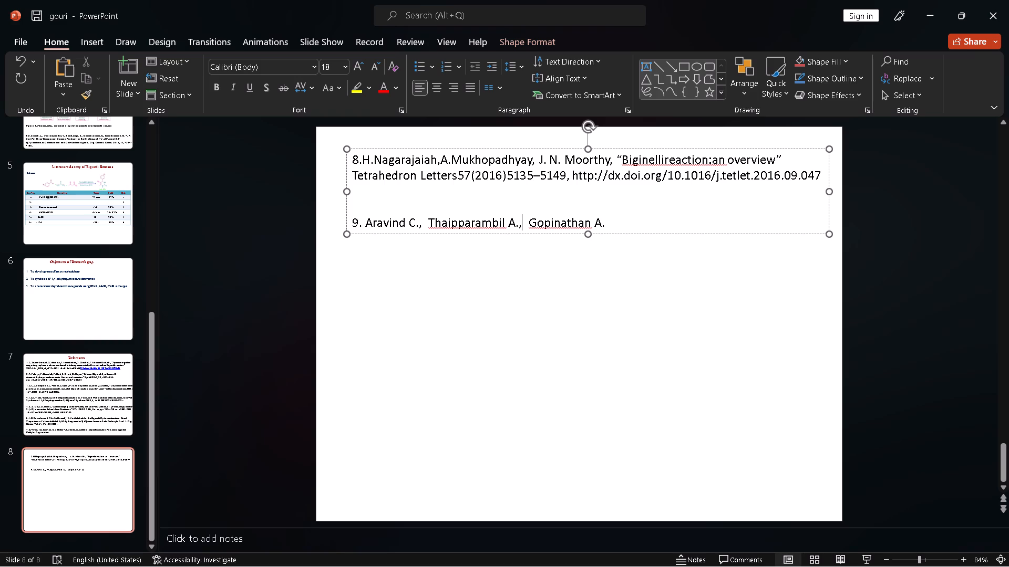
key("Right")
key("Right")
key("Right")
key("Right")
key("Right")
key("Right")
key("Right")
key("Right")
key("Right")
key("Right")
key("Right")
key("Right")
key("Right")
key("Right")
key("Right")
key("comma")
left_click(634, 393)
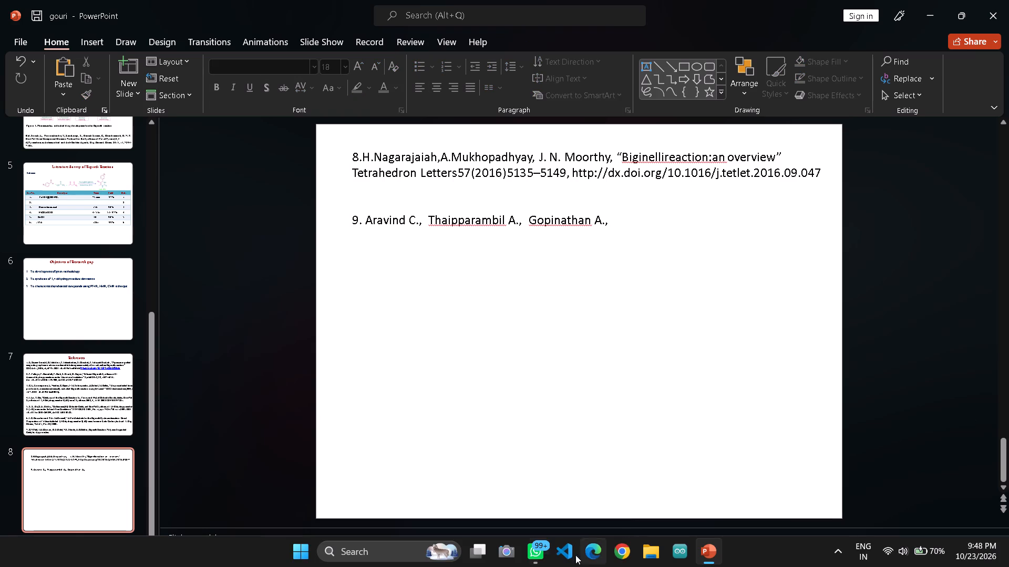
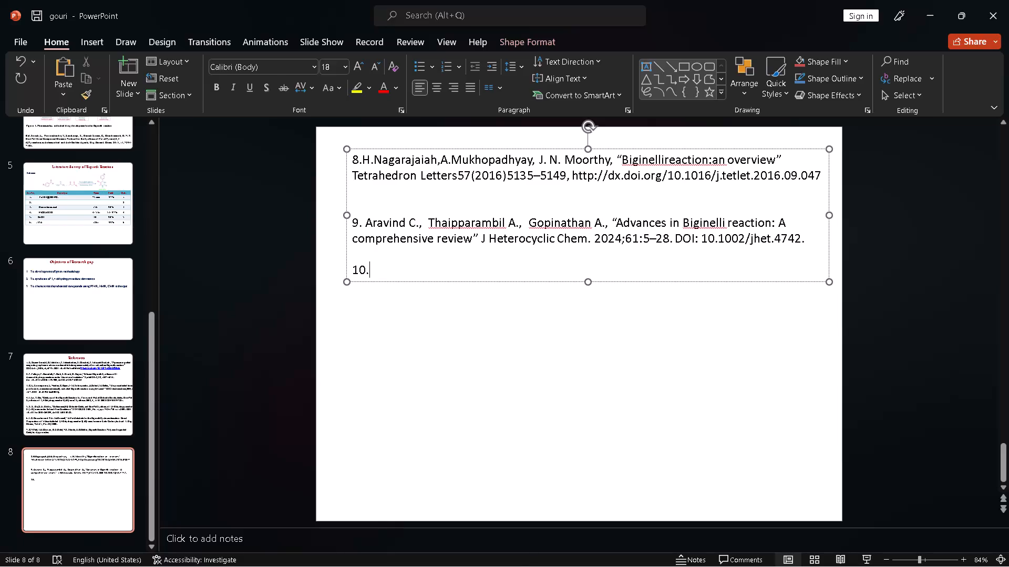
Paste the copied author list after the number "10." in the references text box on slide 8.
right_click(376, 274)
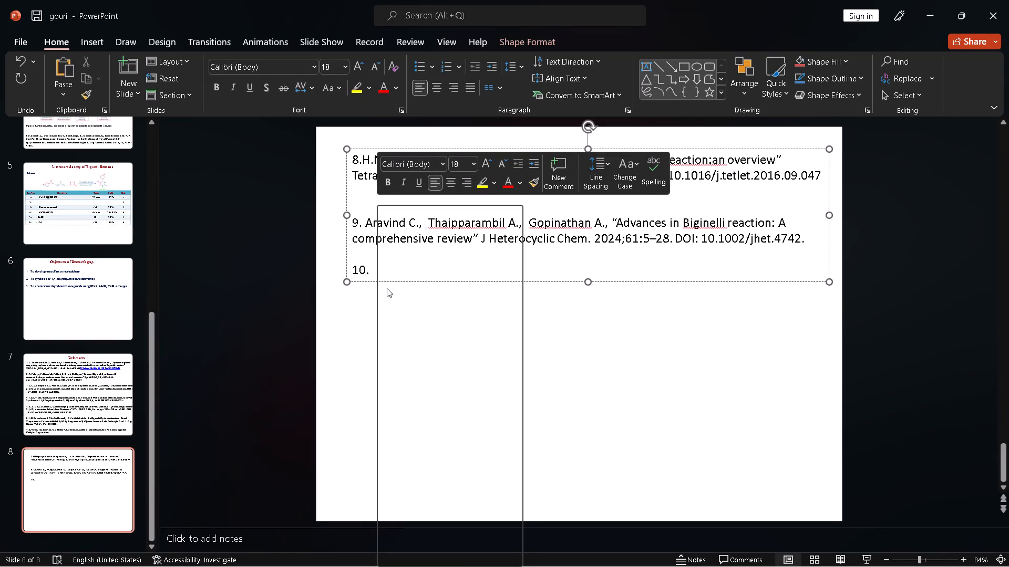
left_click(416, 304)
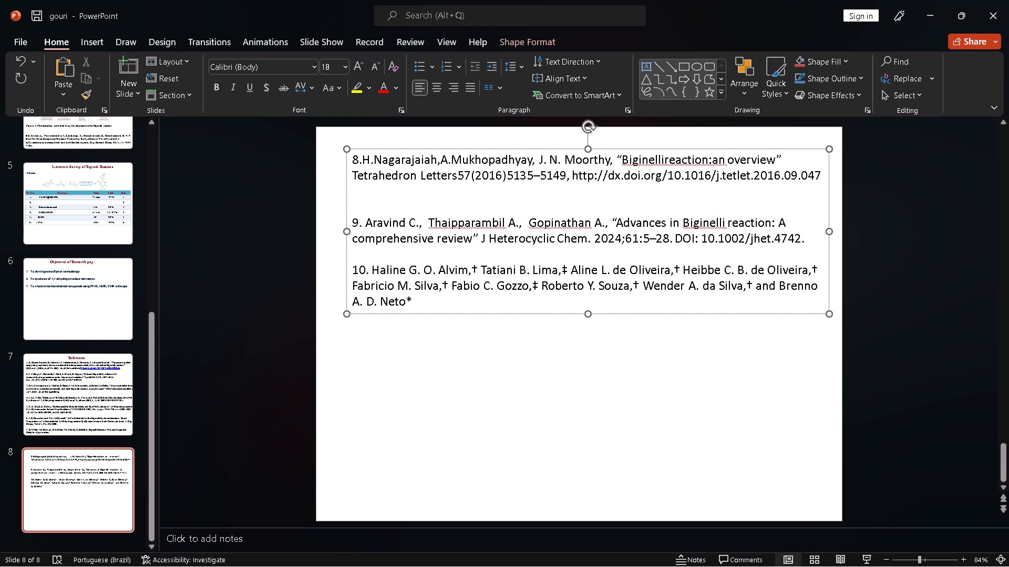
Shorten the last author's first name in reference 10 to the initial "B.".
left_click(822, 287)
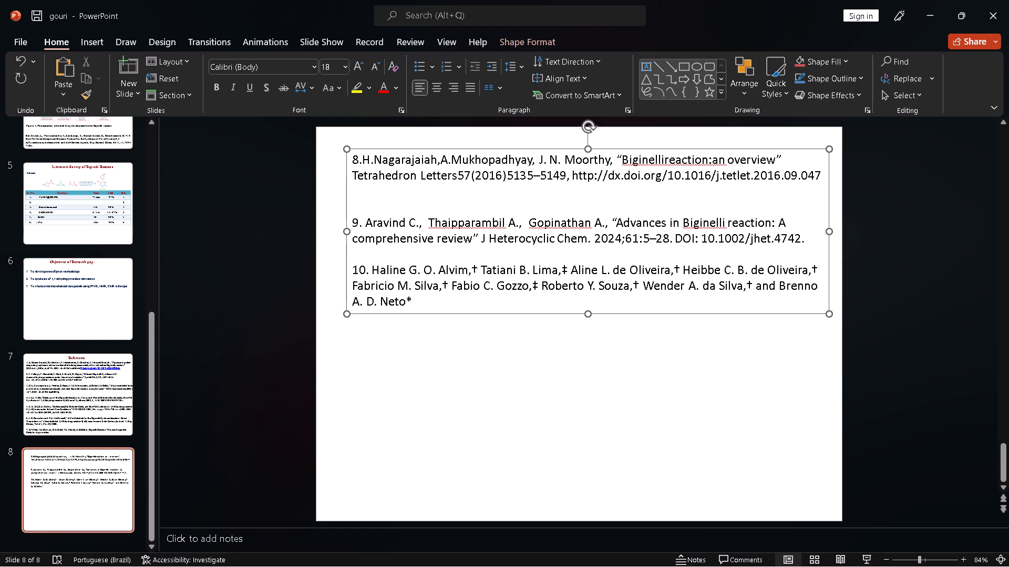
left_click(819, 286)
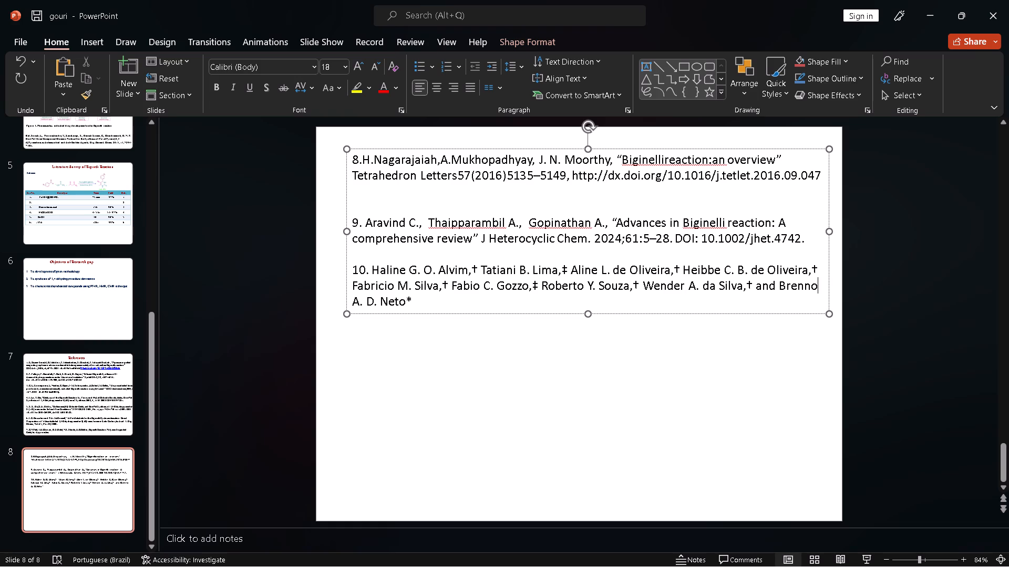
key("BackSpace")
key("BackSpace")
key("BackSpace")
key("BackSpace")
key("BackSpace")
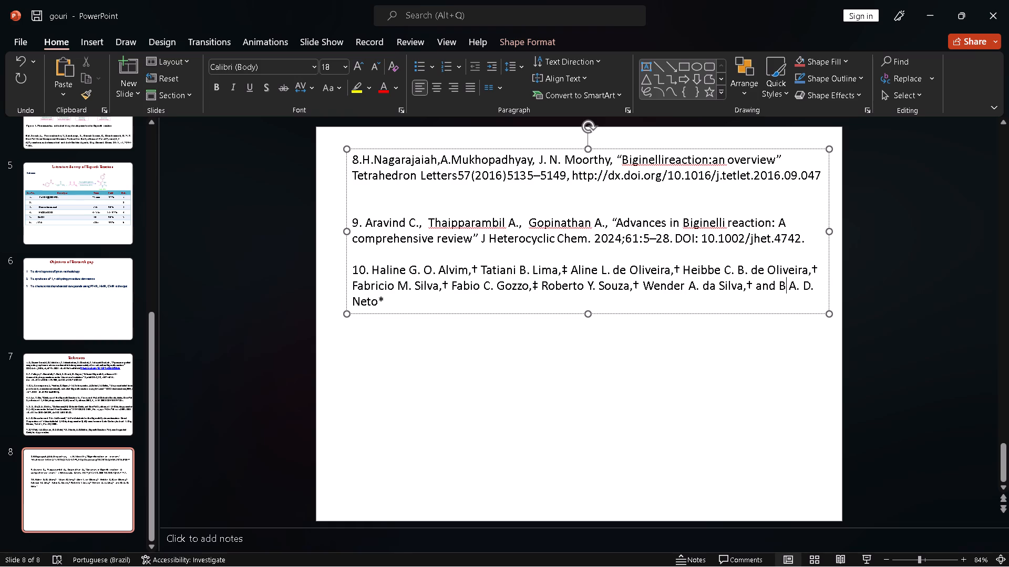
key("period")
Remove the dagger mark following the second-to-last author's name, just before "and", in reference 10.
key("Left")
key("Left")
key("Left")
key("Left")
key("Left")
key("Left")
key("Left")
In reference 10 on slide 8, delete the dagger after the eighth author and abbreviate that author's "da" to "D.".
key("BackSpace")
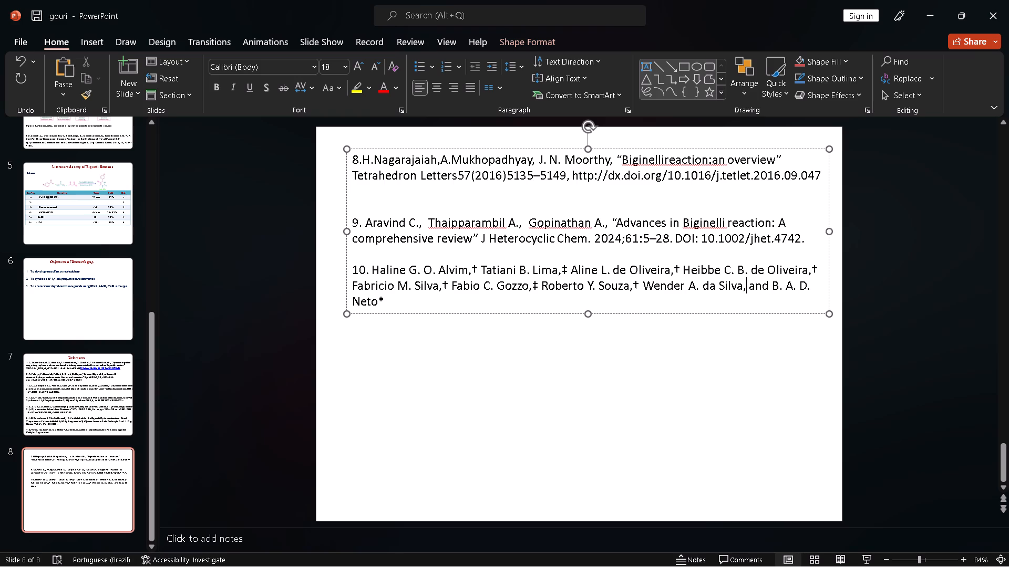
key("Left")
key("Left")
key("Left")
key("Left")
key("Left")
key("Left")
key("Left")
key("BackSpace")
key("period")
Abbreviate the eighth author's first name in reference 10 to the initial "W.".
key("Left")
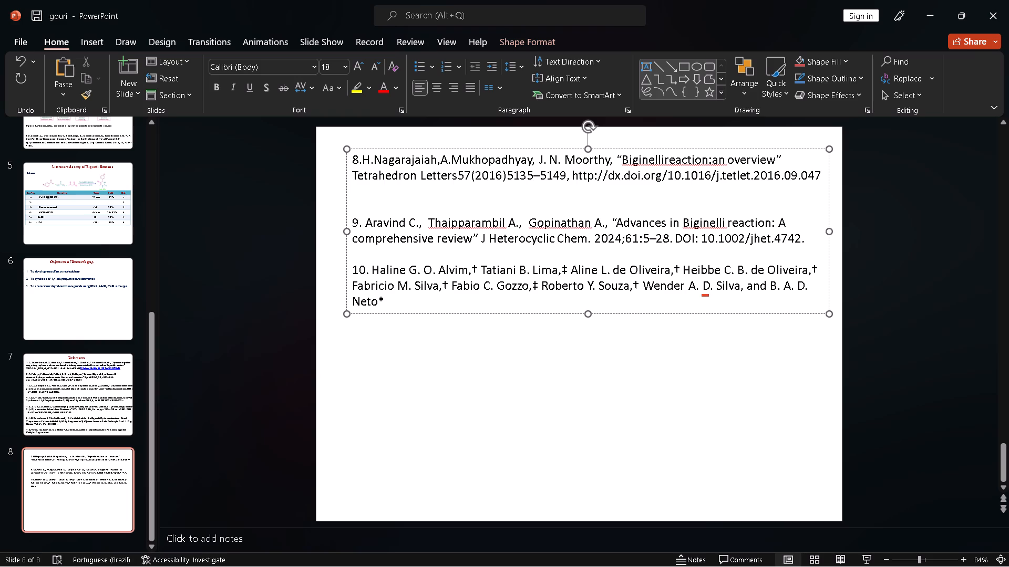
key("Left")
key("Left")
key("Left")
key("Left")
key("Left")
key("Left")
key("Right")
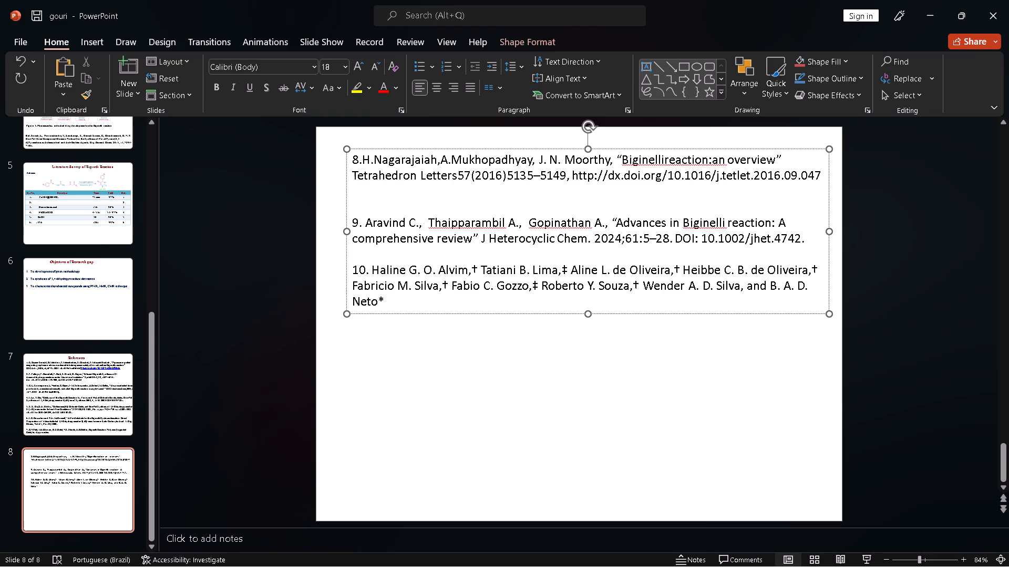
key("BackSpace")
key("BackSpace")
key("BackSpace")
key("BackSpace")
key("BackSpace")
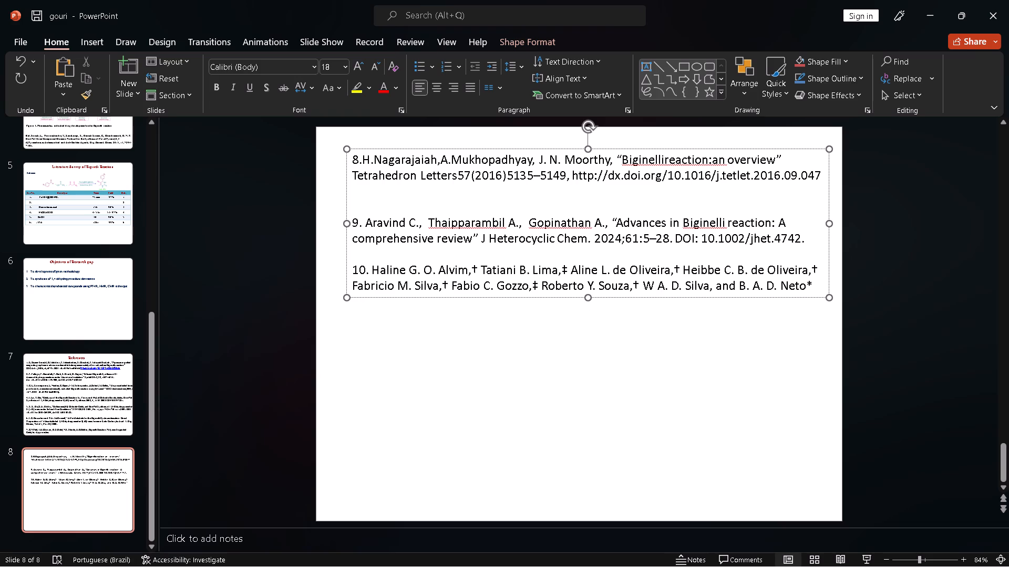
key("period")
Delete the dagger after the seventh author, Souza, in reference 10, keeping the comma.
key("Left")
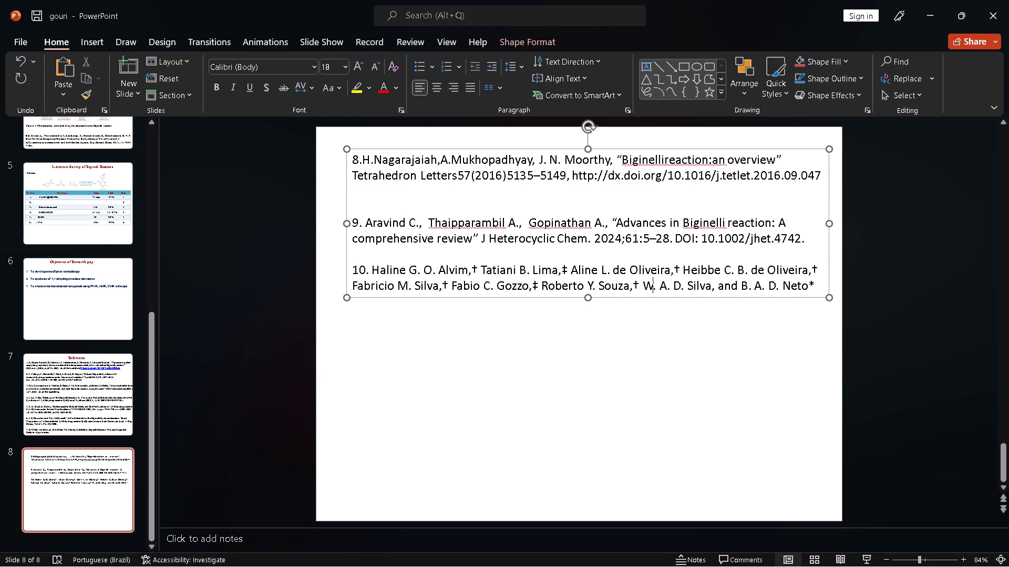
key("Left")
key("Left")
key("BackSpace")
Abbreviate the seventh author's first name in reference 10 to the initial "R.", before "Y. Souza".
key("Left")
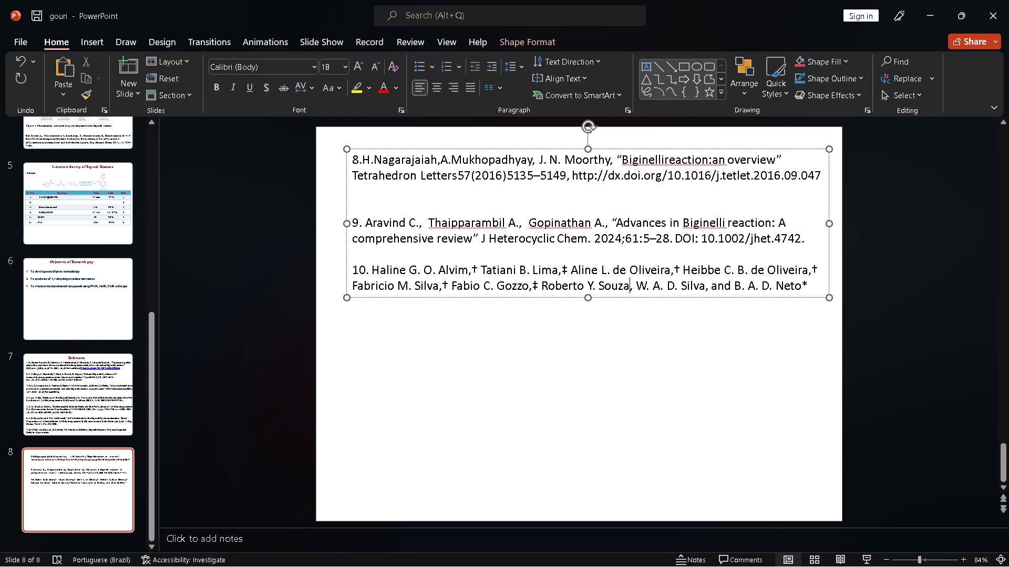
key("Left")
key("Left")
key("Left")
key("Left")
key("Left")
key("Left")
key("Left")
key("Left")
key("Left")
key("BackSpace")
key("BackSpace")
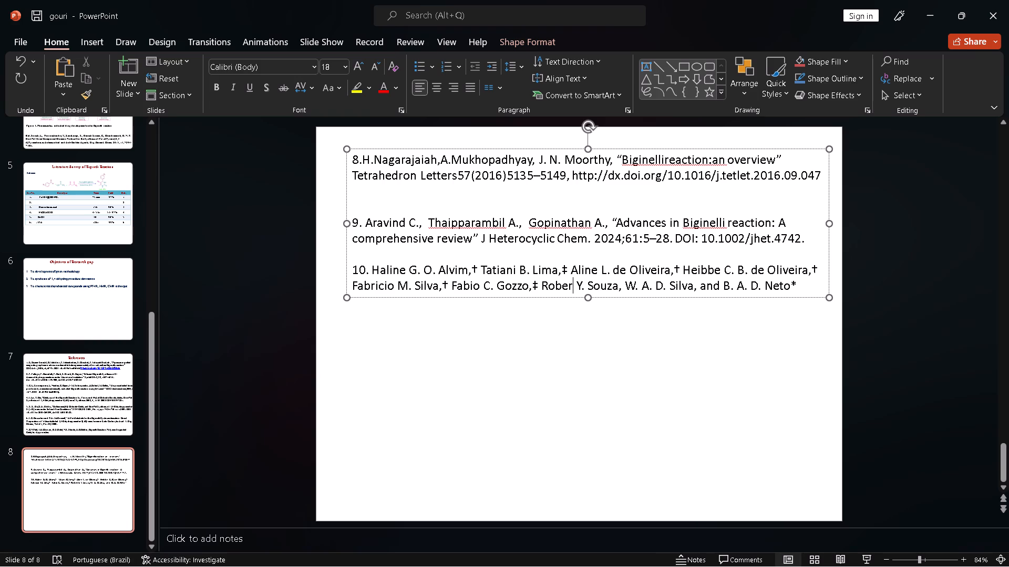
key("BackSpace")
key("BackSpace")
key("BackSpace")
key("BackSpace")
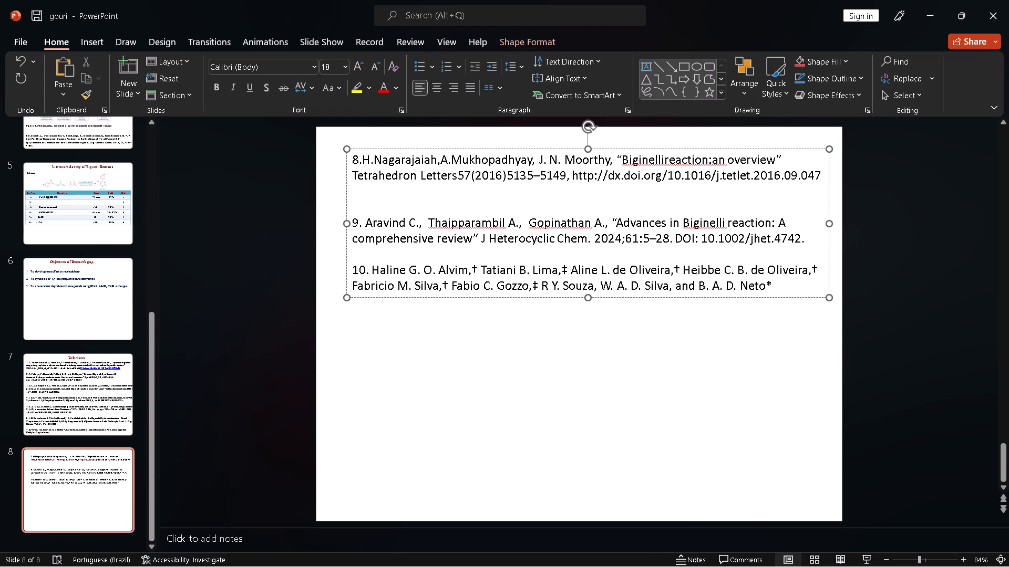
key("period")
Delete the double dagger after the sixth author, Gozzo, in reference 10, keeping the comma.
key("Left")
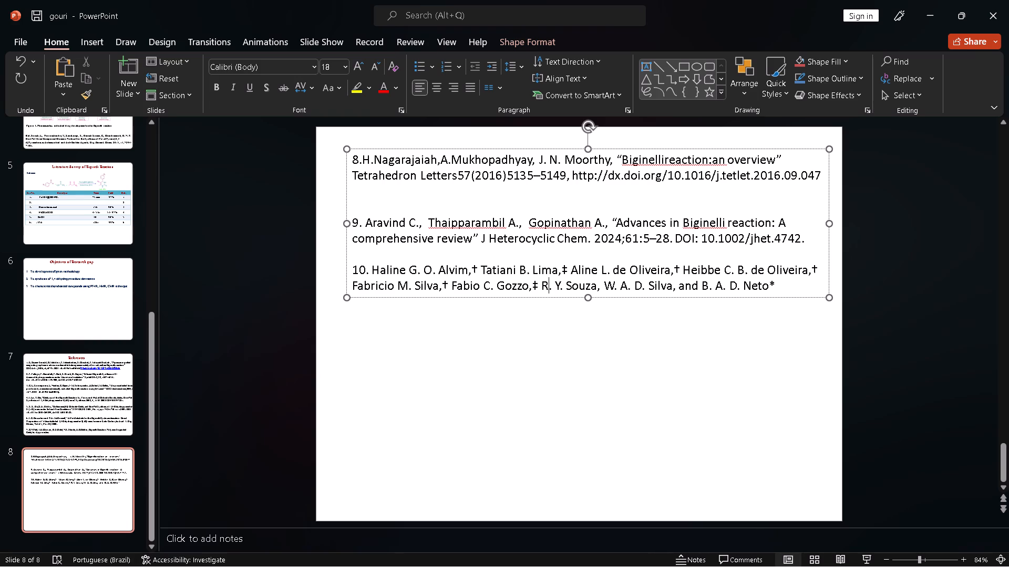
key("Left")
key("Left")
key("BackSpace")
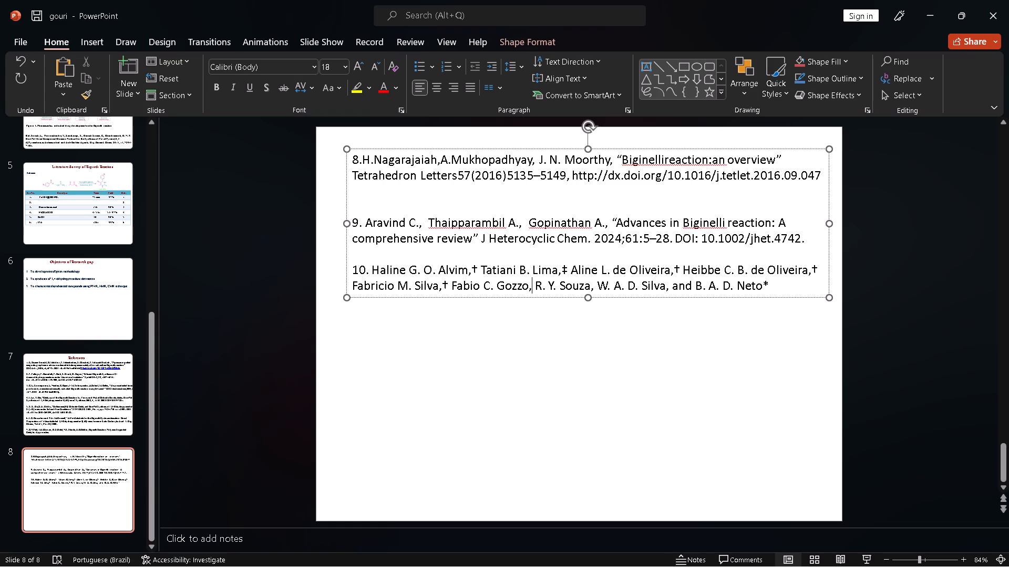
Abbreviate the sixth author's first name in reference 10 to the initial "F.", before "C. Gozzo".
key("Left")
key("Left")
key("Left")
key("Left")
key("Left")
key("Left")
key("Left")
key("Left")
key("Left")
key("Left")
key("BackSpace")
key("BackSpace")
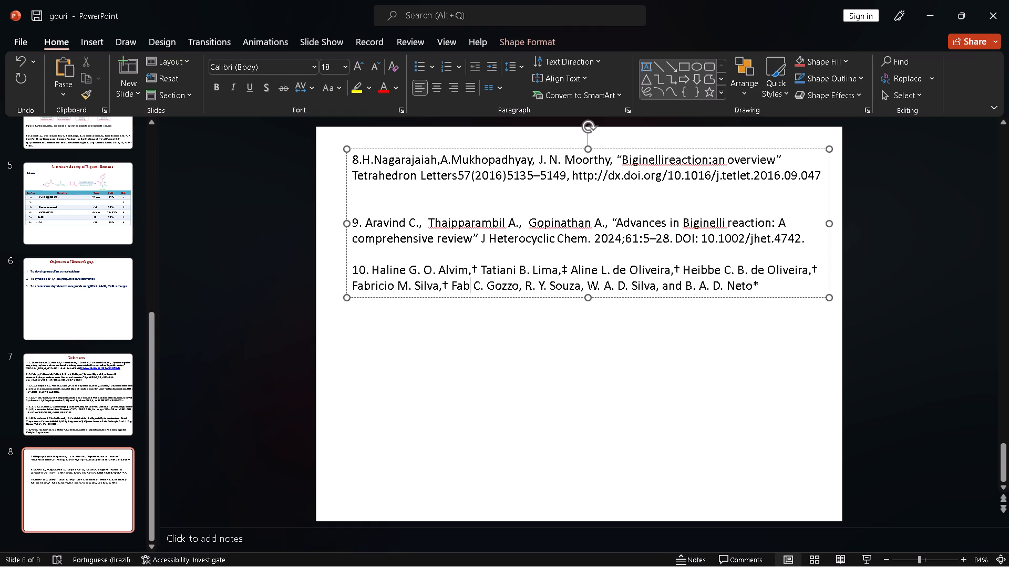
key("BackSpace")
key("BackSpace")
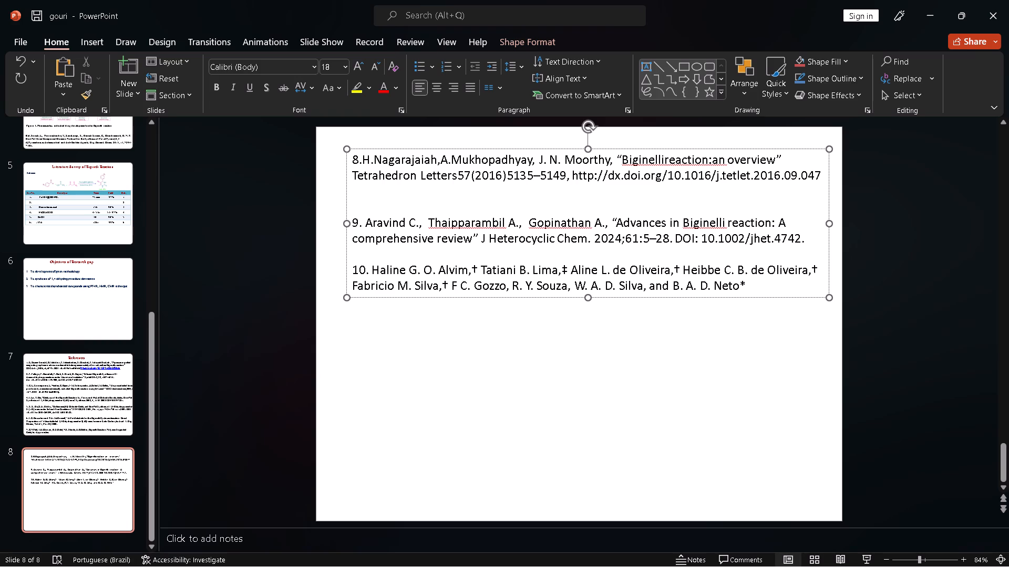
key("period")
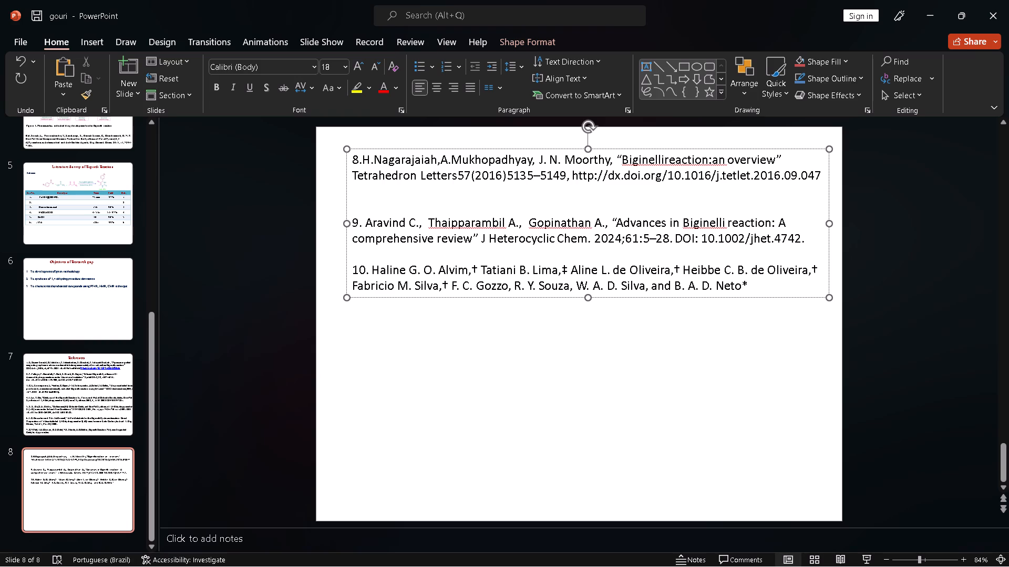
Delete the dagger after the fifth author, Silva, in reference 10, keeping the comma.
key("Left")
key("Left")
key("Left")
key("BackSpace")
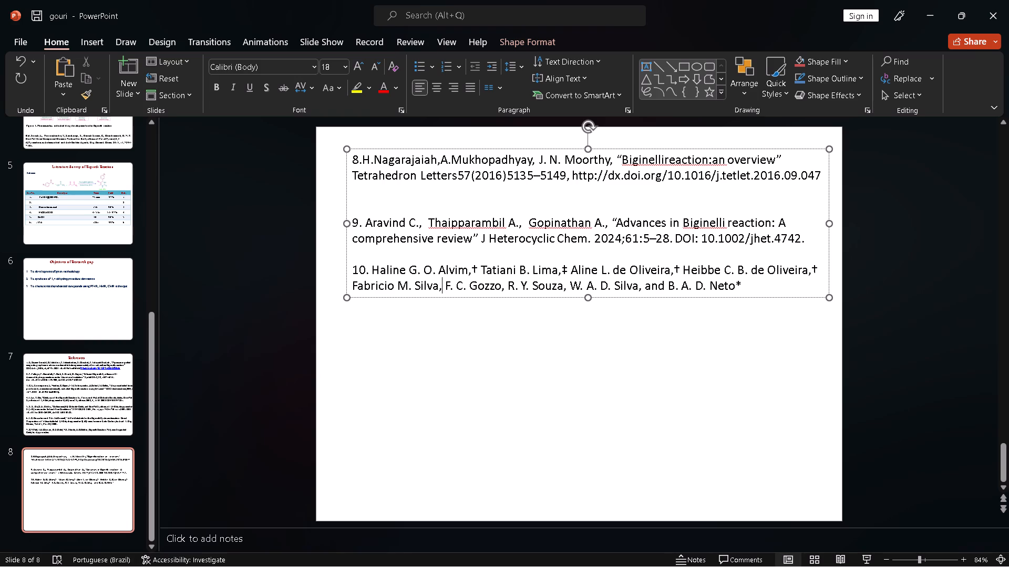
Abbreviate the fifth author's first name in reference 10 to the initial "F.", before "M. Silva".
key("Left")
key("Left")
key("Left")
key("Left")
key("Left")
key("Left")
key("Left")
key("Left")
key("Left")
key("Left")
key("BackSpace")
key("BackSpace")
key("BackSpace")
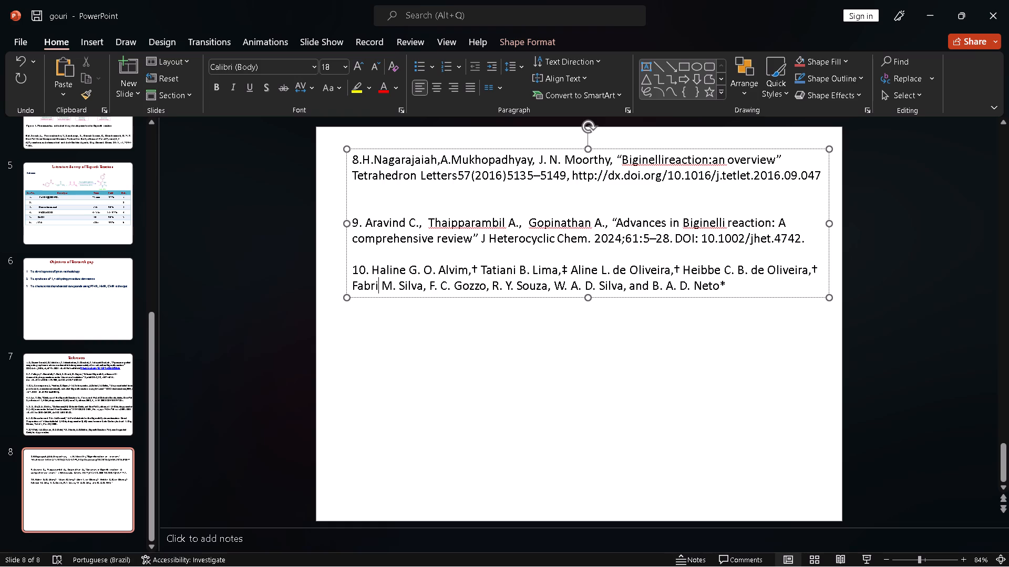
key("BackSpace")
key("BackSpace")
key("BackSpace")
key("BackSpace")
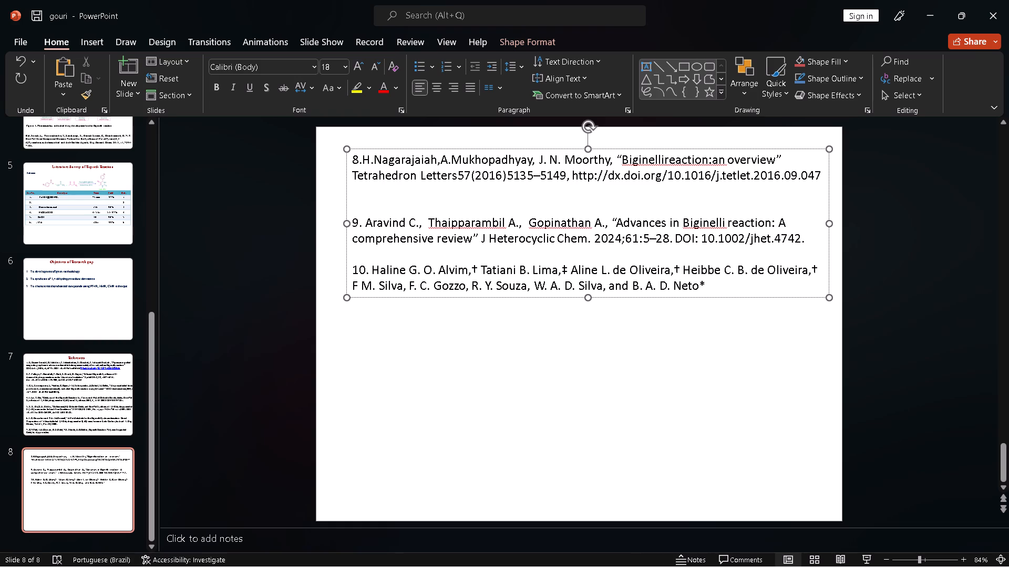
key("period")
Delete the dagger after the fourth author, Oliveira, in reference 10, keeping the comma.
key("Left")
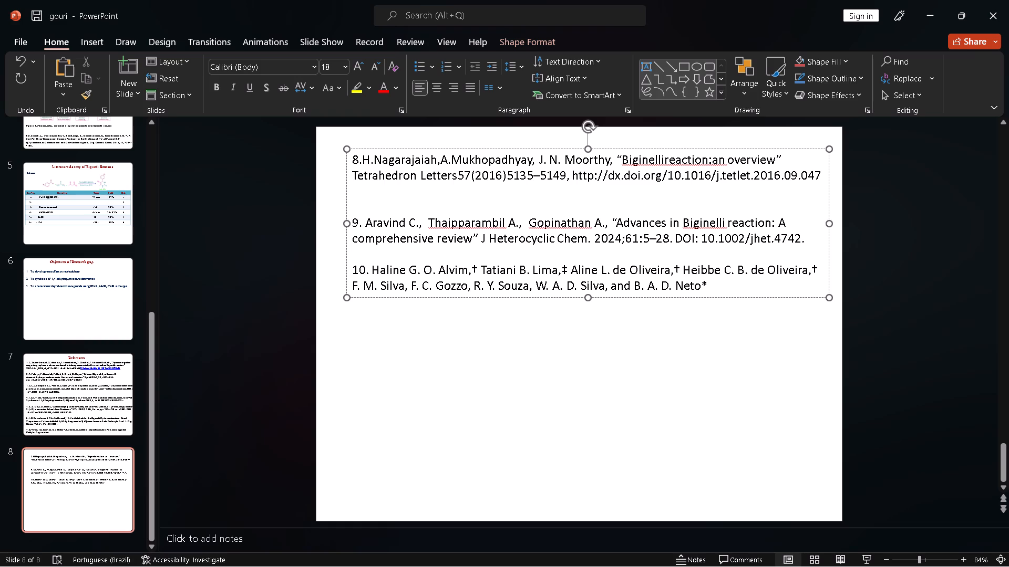
key("Left")
key("Left")
key("BackSpace")
Abbreviate "de" in the fourth author's surname in reference 10 to "D.", before "Oliveira".
key("Left")
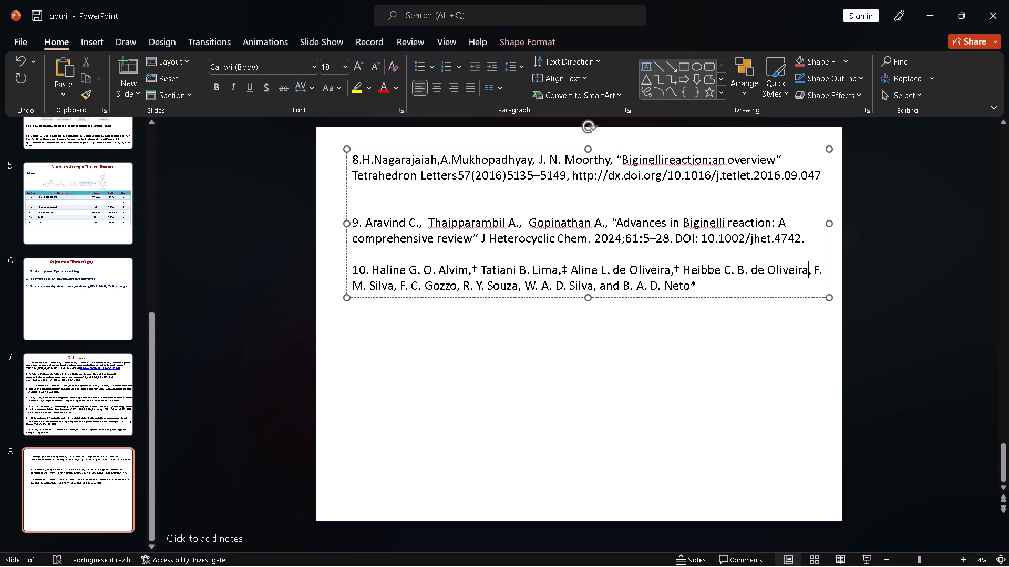
key("Left")
key("Left")
key("Left")
key("Left")
key("Left")
key("Left")
key("Left")
key("Left")
key("Left")
key("BackSpace")
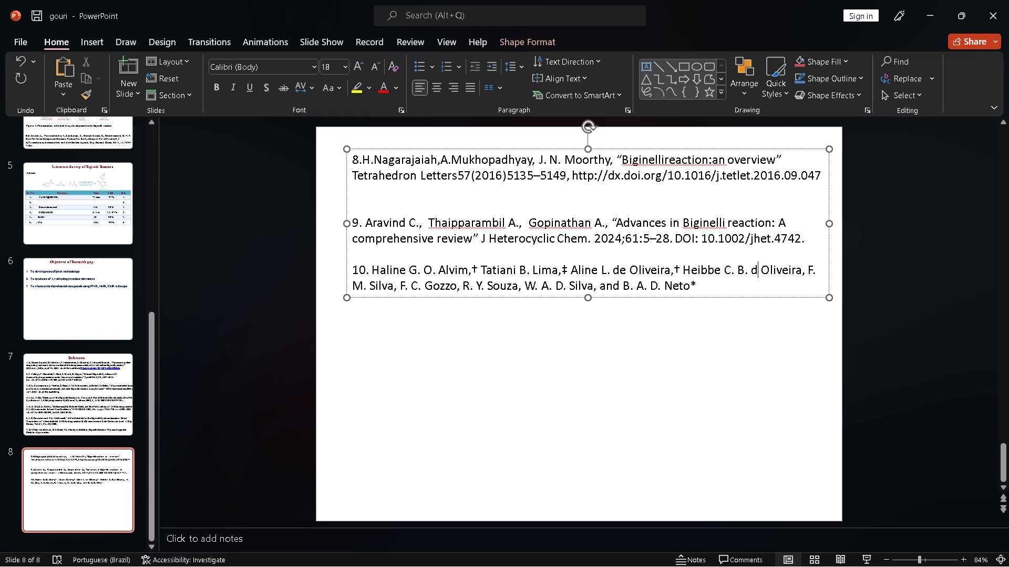
key("period")
Abbreviate the fourth author's first name in reference 10 to the initial "H.", before "C. B. D. Oliveira".
key("Left")
key("Left")
key("Left")
key("Left")
key("Left")
key("Left")
key("Left")
key("Left")
key("Left")
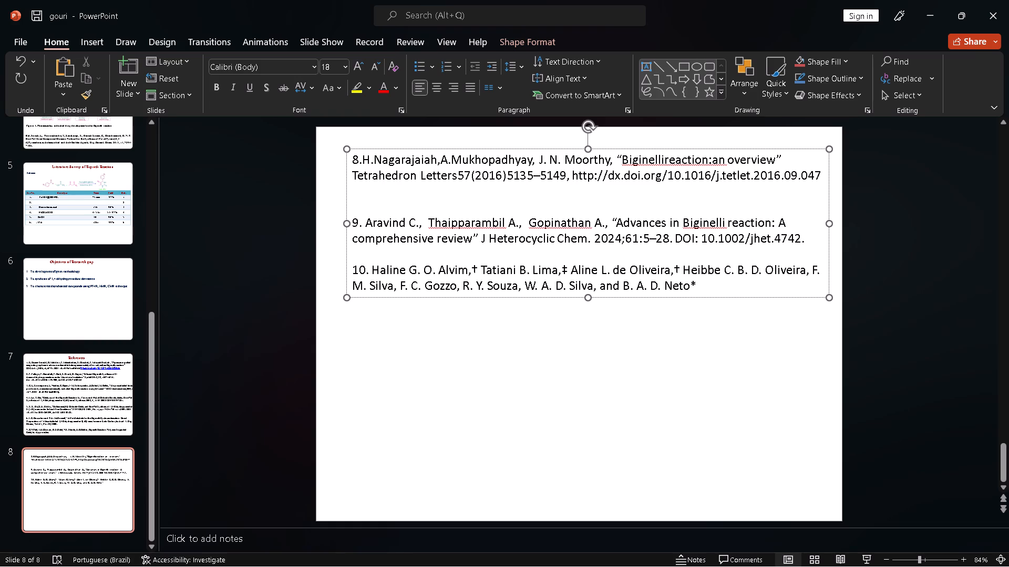
key("BackSpace")
key("BackSpace")
key("BackSpace")
key("BackSpace")
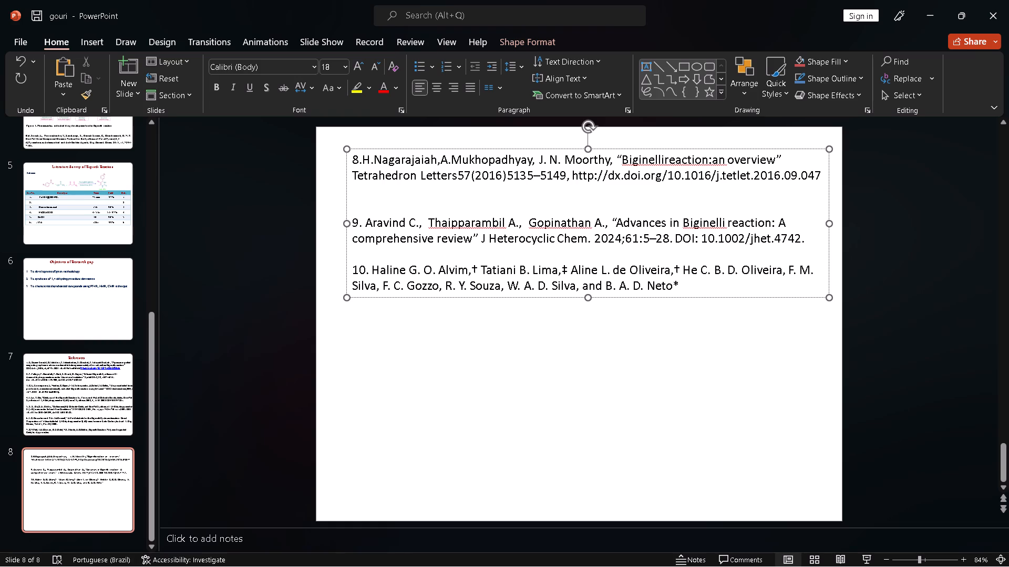
key("BackSpace")
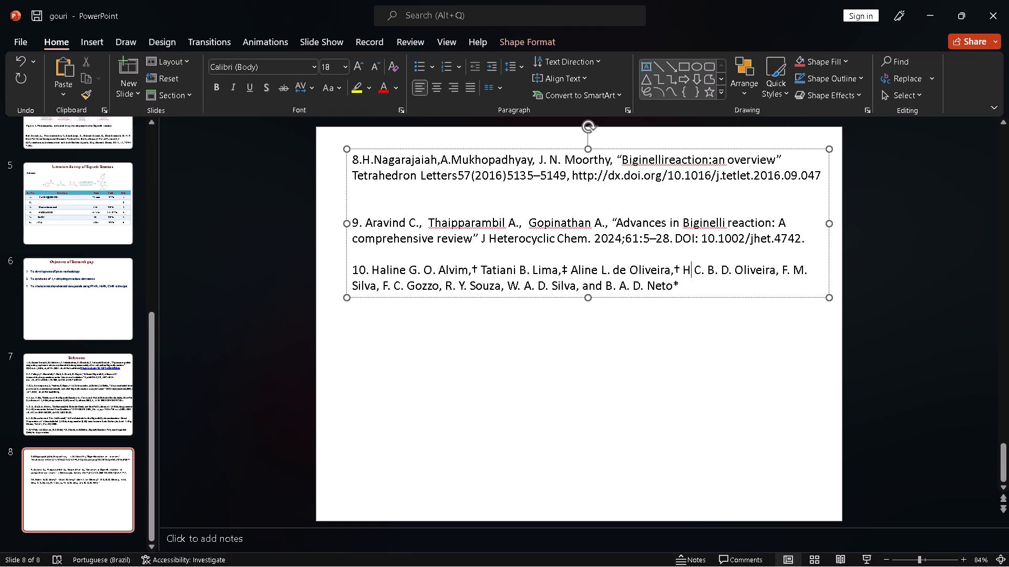
key("period")
Delete the dagger after the third author, Oliveira, in reference 10, keeping the comma.
key("Left")
key("Left")
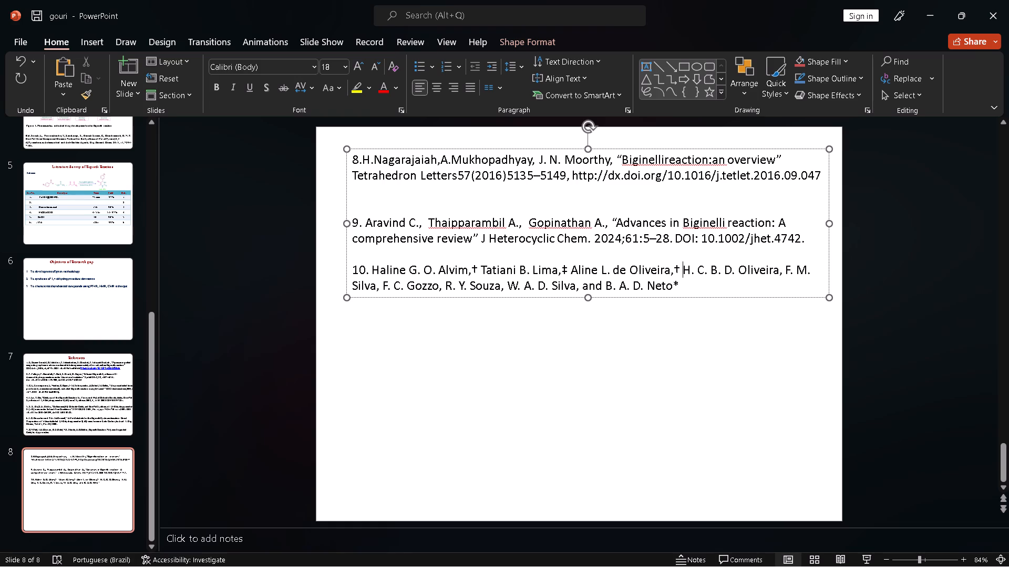
key("Left")
key("BackSpace")
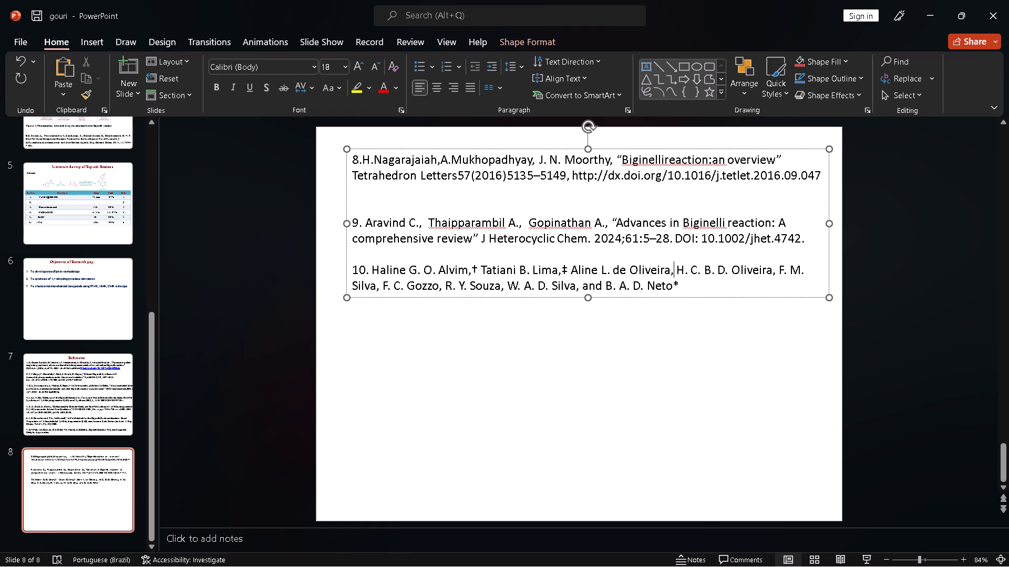
Abbreviate "de" in the third author's surname in reference 10 to "D.", before "Oliveira".
key("Left")
key("Left")
key("Left")
key("Left")
key("Left")
key("Left")
key("Left")
key("Left")
key("Left")
key("Left")
key("BackSpace")
key("period")
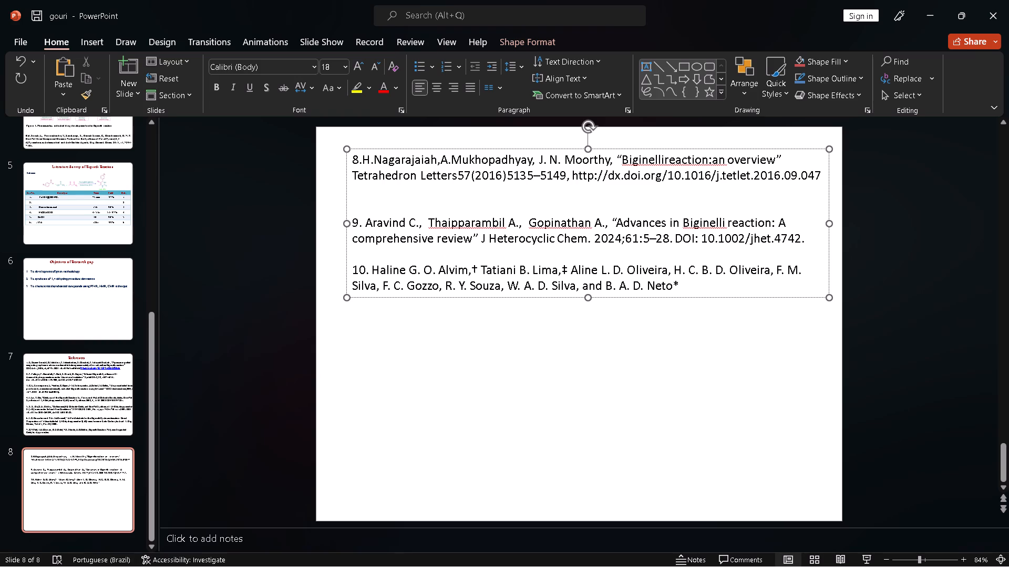
Abbreviate the third author's first name in reference 10 to the initial "A.", before "L. D. Oliveira".
key("Left")
key("Left")
key("Left")
key("Left")
key("Left")
key("Left")
key("BackSpace")
key("BackSpace")
key("BackSpace")
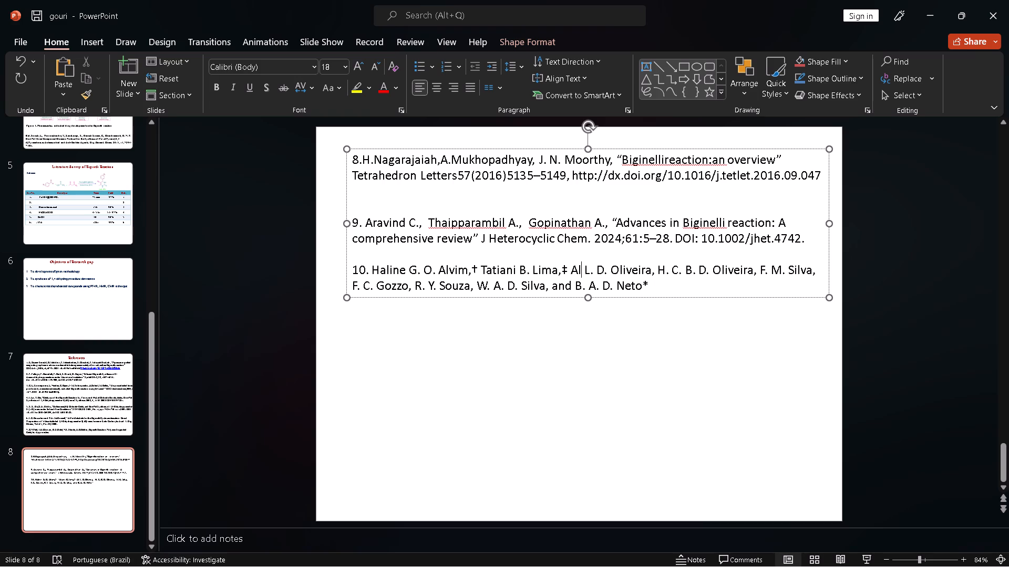
key("BackSpace")
key("period")
Delete the double dagger after the second author, Lima, in reference 10, keeping the comma.
key("Left")
key("Left")
key("Left")
key("BackSpace")
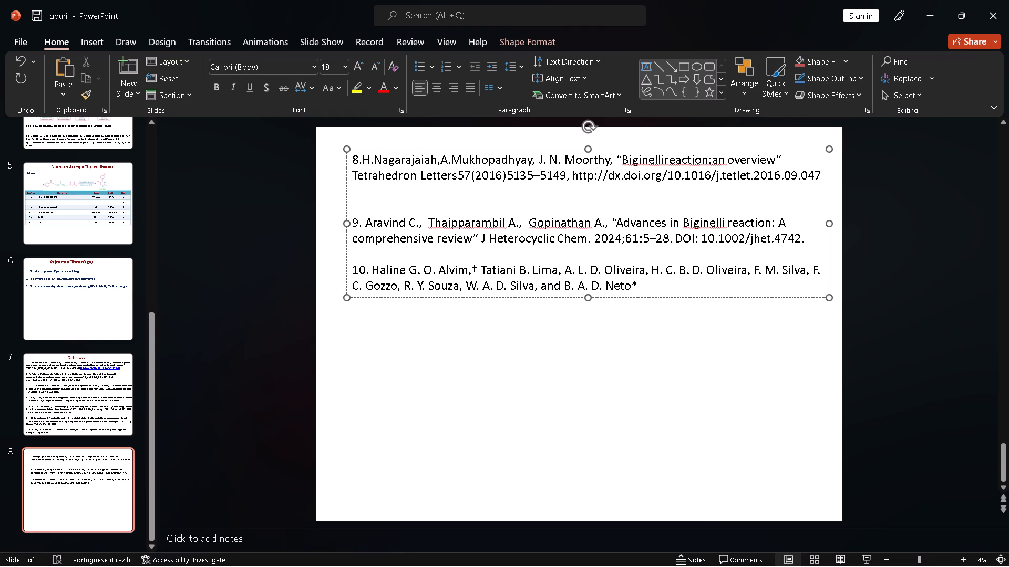
Abbreviate the second author's first name in reference 10 to the initial "T.", before "B. Lima".
key("Left")
key("Left")
key("Left")
key("Left")
key("Left")
key("Left")
key("Left")
key("Left")
key("Left")
key("Left")
key("Right")
key("BackSpace")
key("BackSpace")
key("BackSpace")
key("BackSpace")
key("BackSpace")
key("BackSpace")
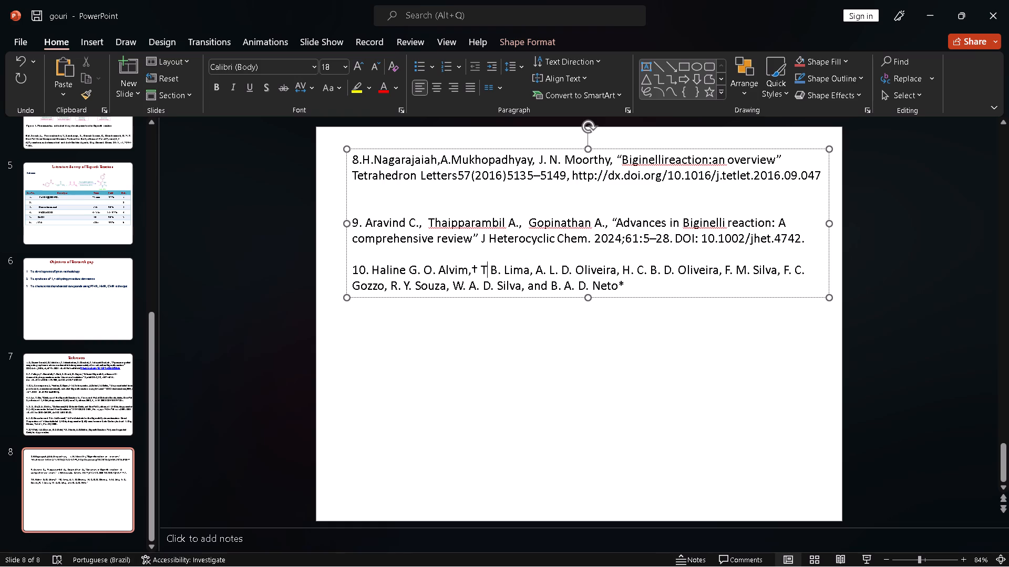
key("period")
Delete the dagger after the first author, Alvim, in reference 10, keeping the comma.
key("Left")
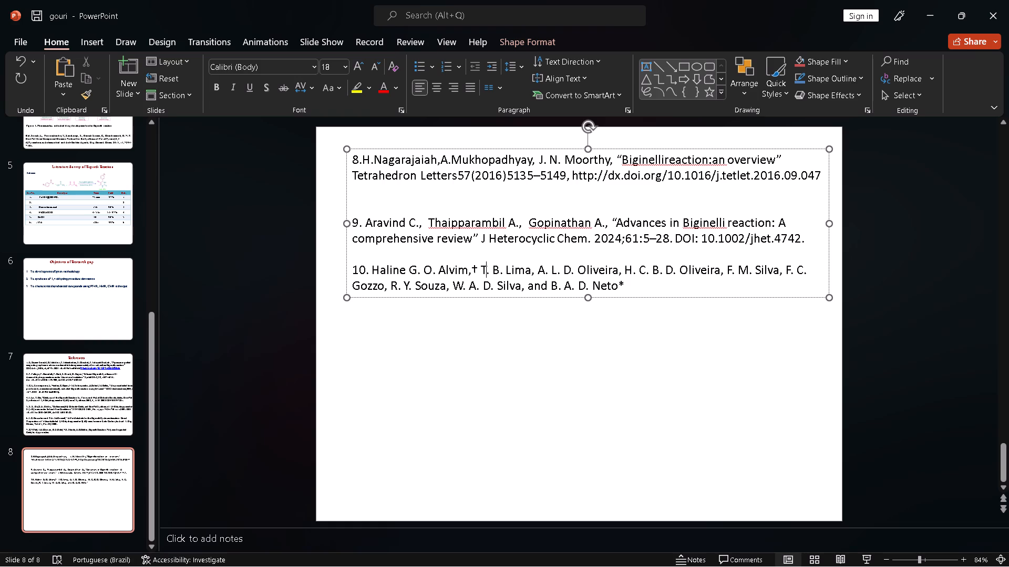
key("Left")
key("Left")
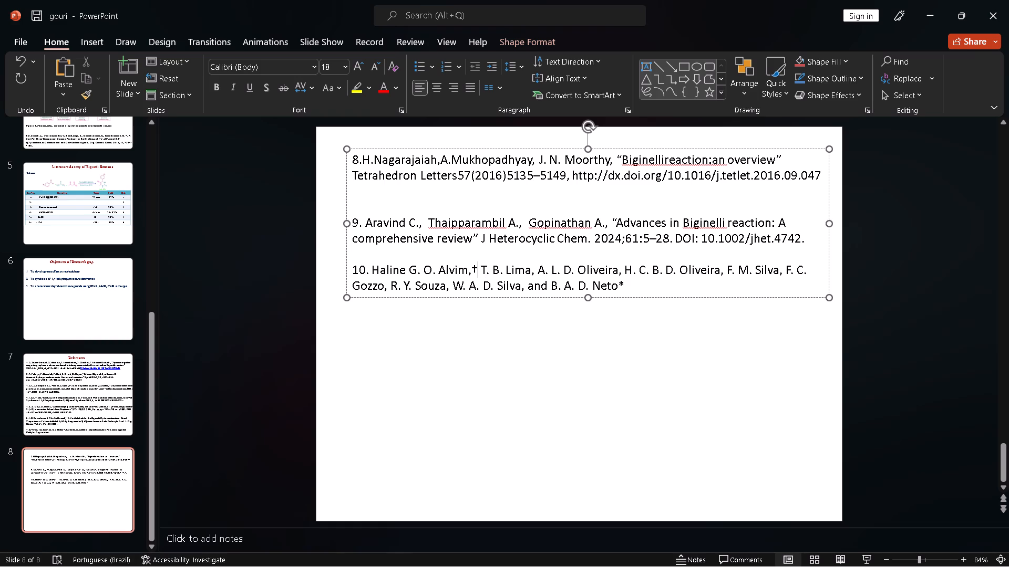
key("BackSpace")
Abbreviate the first author's first name in reference 10 to the initial "H.", before "G. O. Alvim".
key("Left")
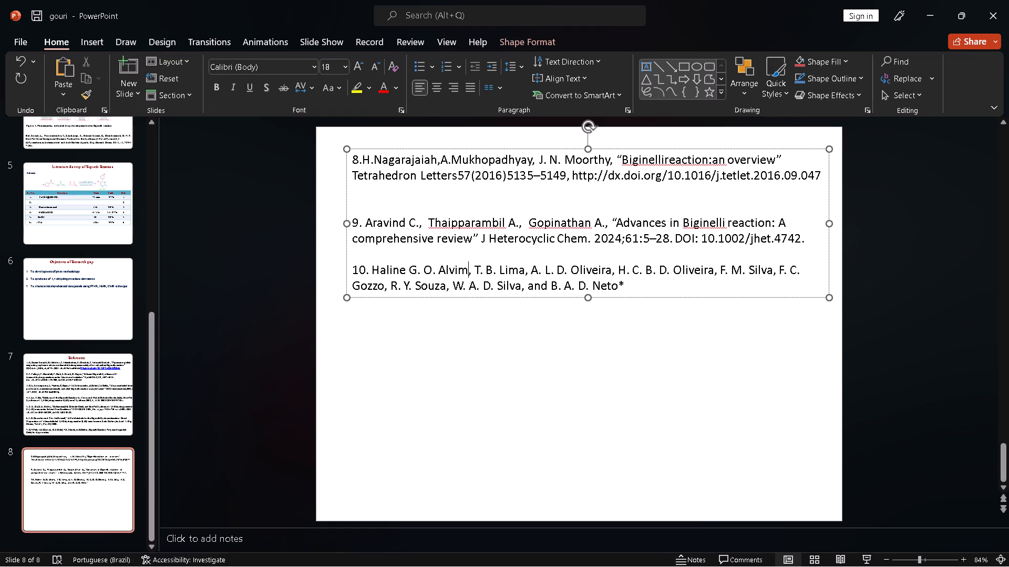
key("Left")
key("Left")
key("Left")
key("Left")
key("Left")
key("Left")
key("Left")
key("Left")
key("Left")
key("Left")
key("Left")
key("Left")
key("BackSpace")
key("BackSpace")
key("BackSpace")
key("BackSpace")
key("BackSpace")
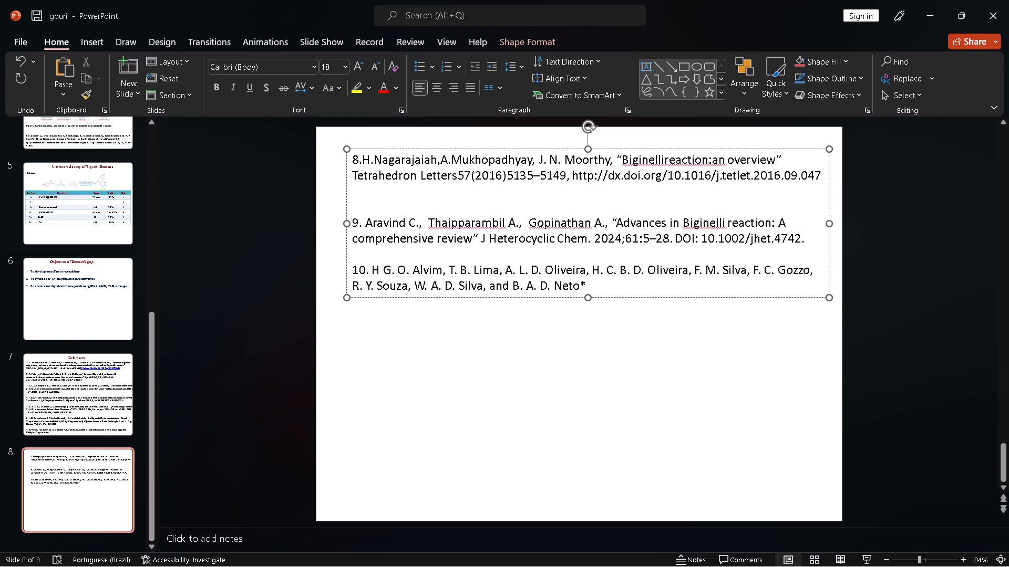
key("period")
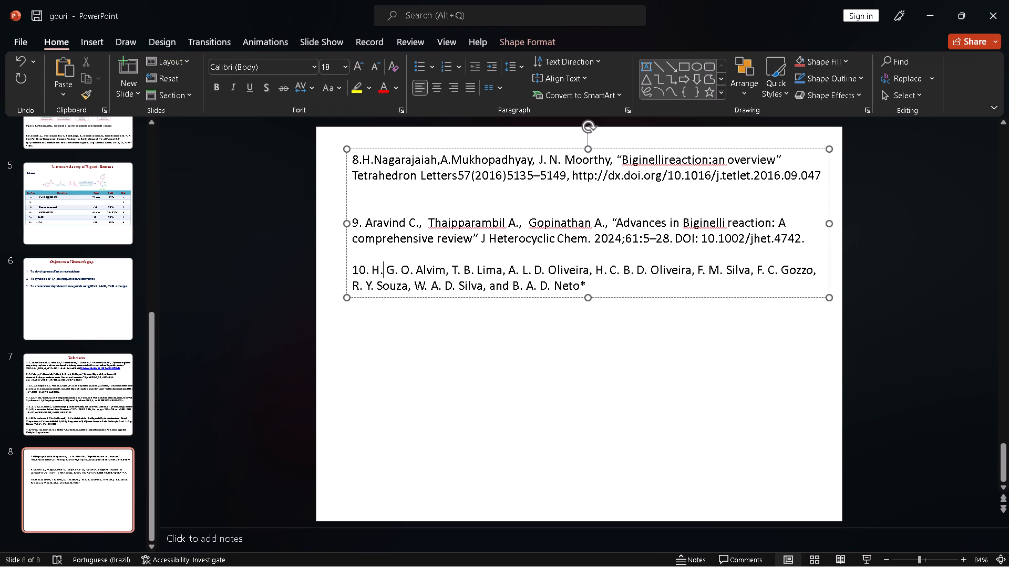
Replace the asterisk after the last author, Neto, in reference 10 with a comma and leave the text box.
left_click(591, 290)
key("BackSpace")
key("comma")
scroll(591, 290, "down", 1)
left_click(635, 485)
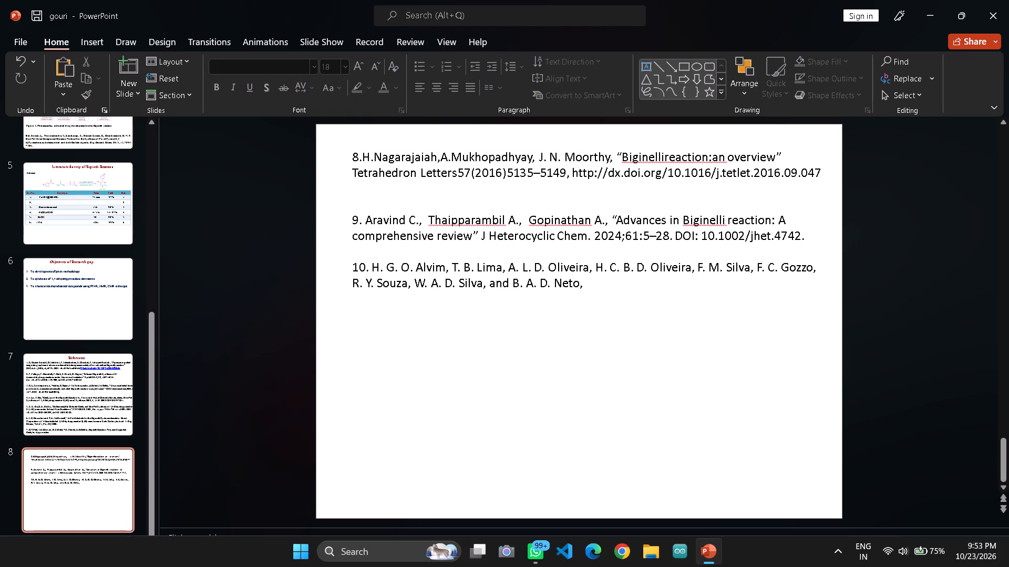
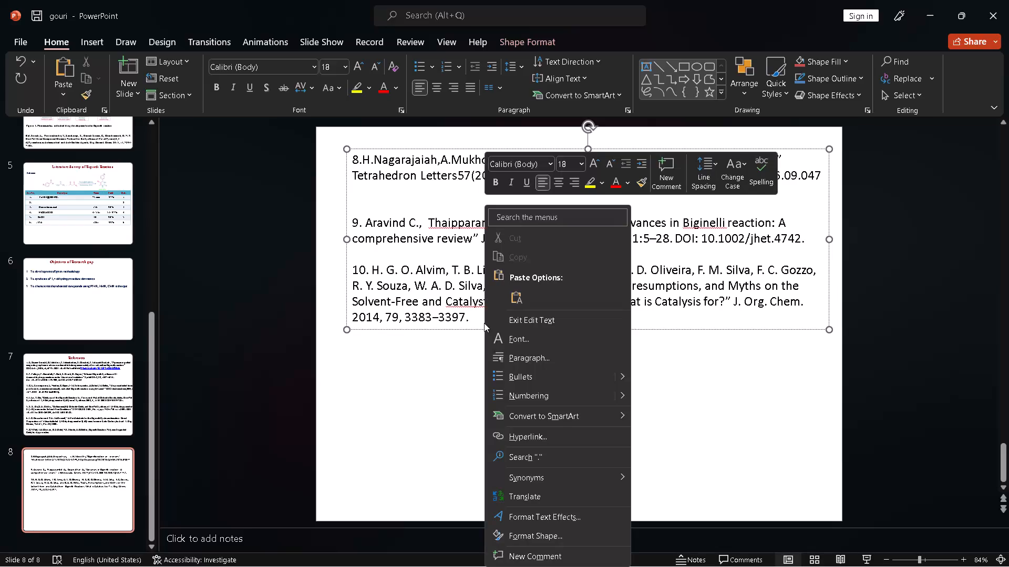
Paste the DOI "dx.doi.org/10.1021/jo5001498" at the end of reference 10 and leave the text box.
left_click(522, 295)
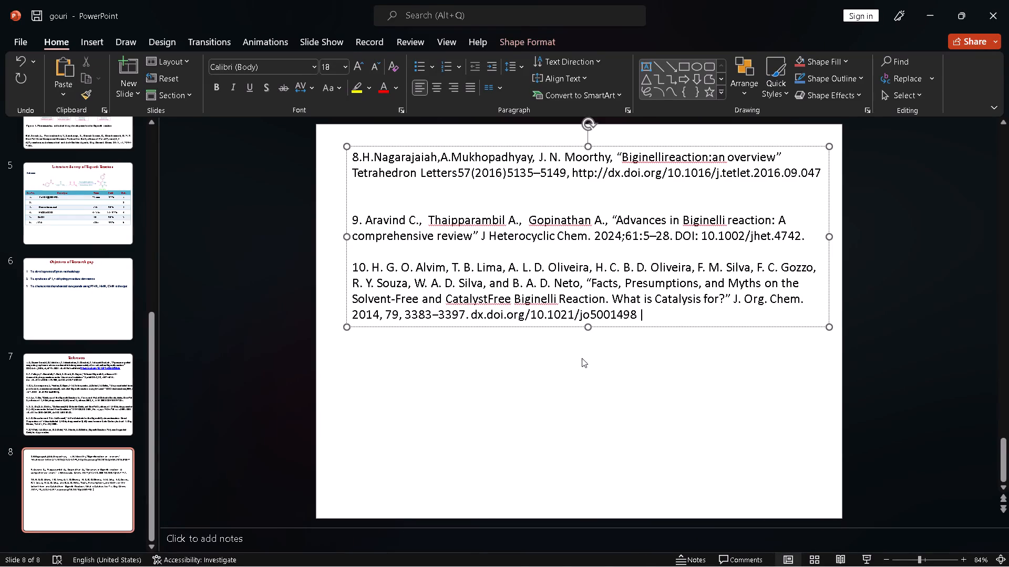
left_click(582, 358)
Compare the reference text on slides 7 and 8, glancing at the literature survey table on slide 5.
scroll(582, 358, "up", 3)
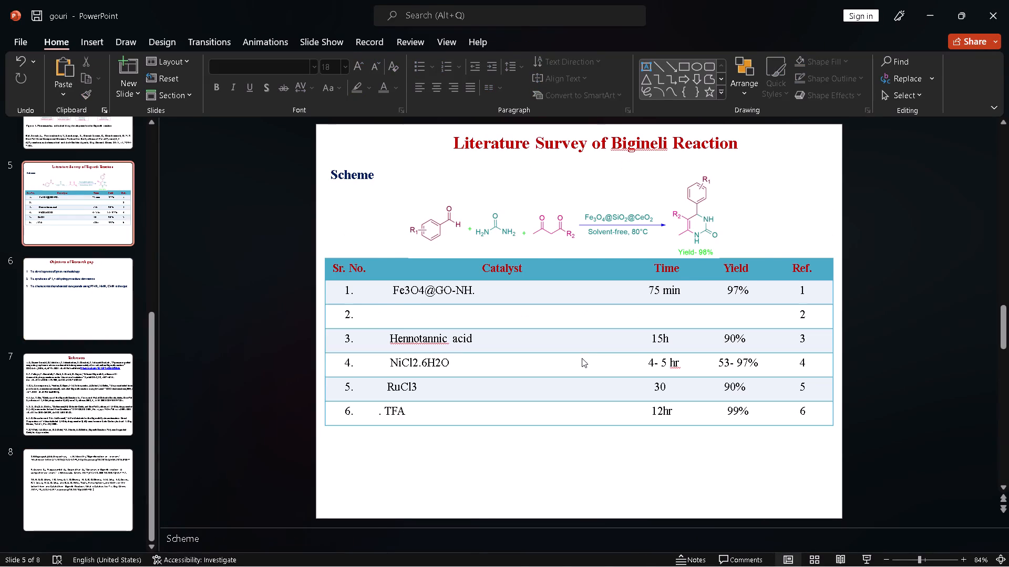
scroll(582, 358, "down", 3)
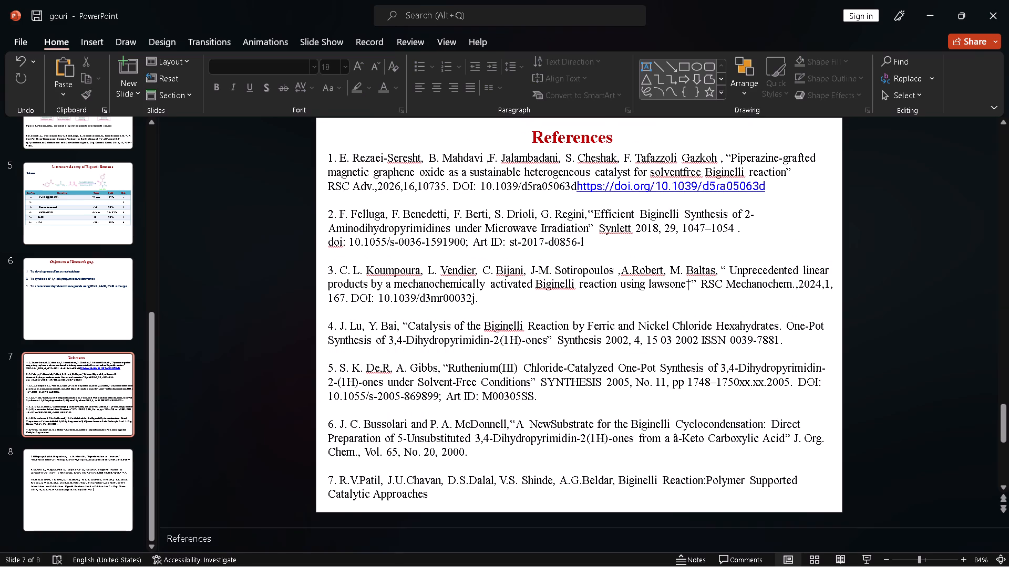
scroll(600, 438, "down", 2)
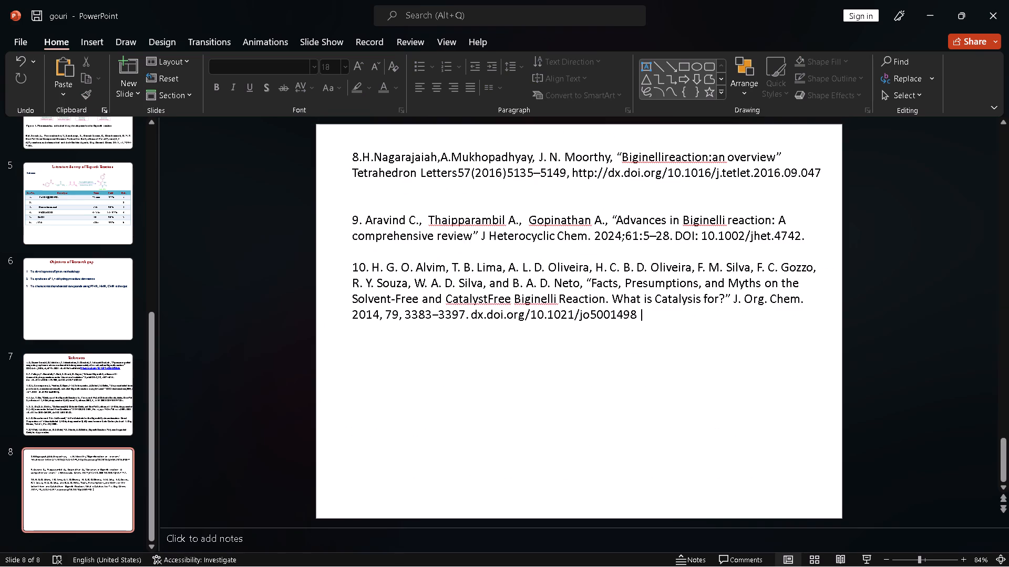
scroll(600, 438, "up", 2)
scroll(600, 438, "down", 2)
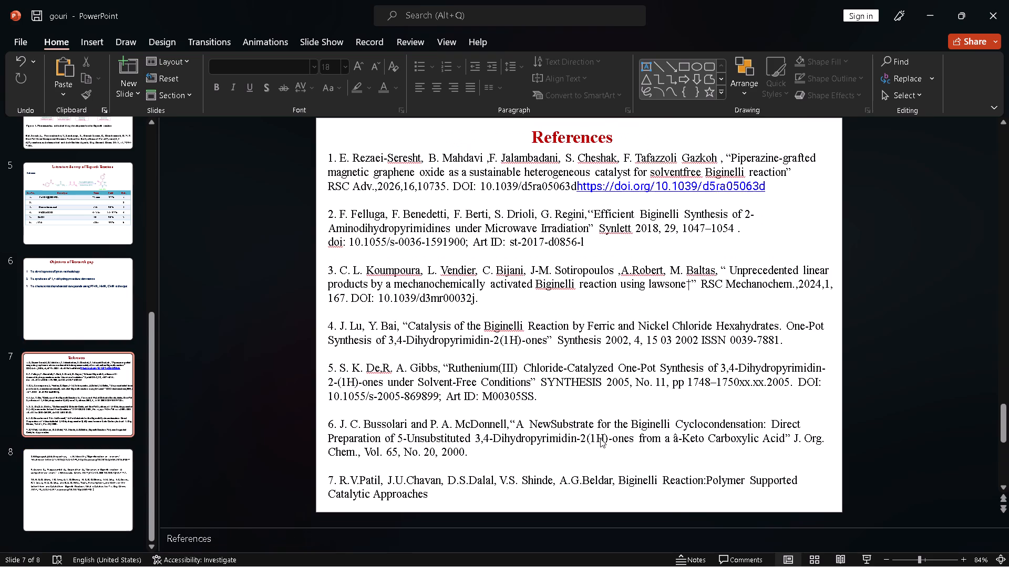
scroll(600, 438, "down", 2)
scroll(600, 438, "up", 1)
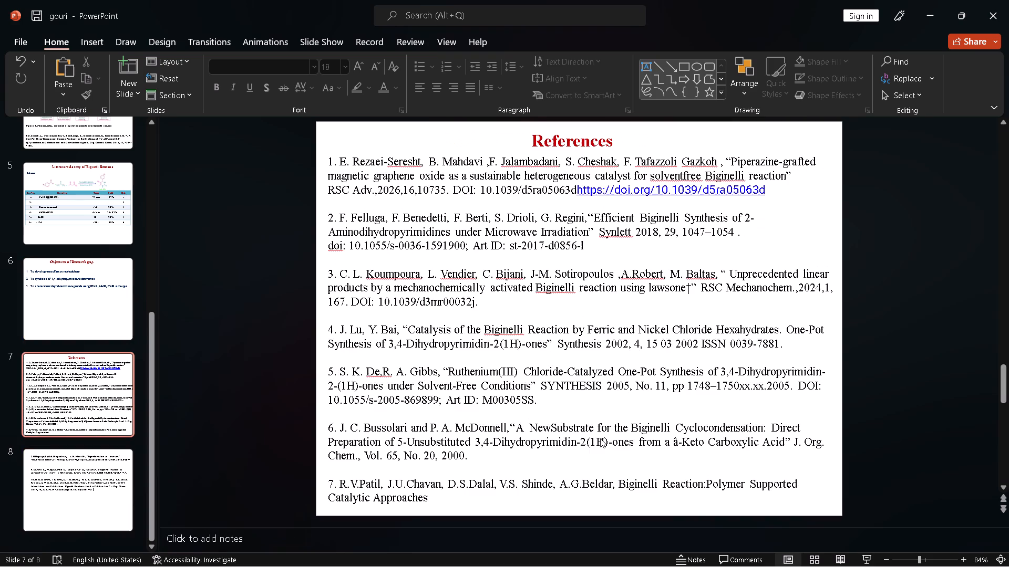
scroll(600, 438, "down", 2)
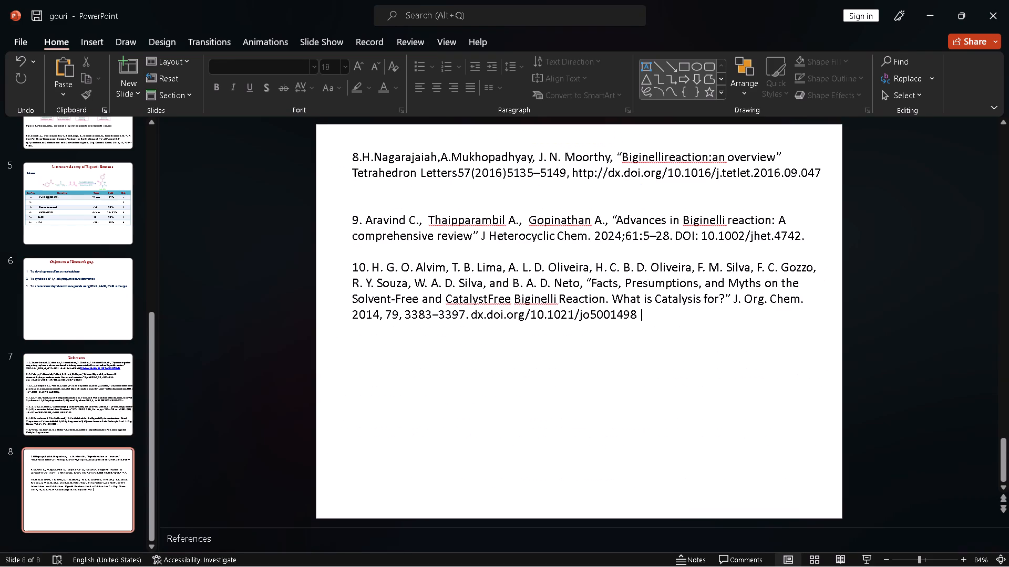
scroll(681, 357, "up", 2)
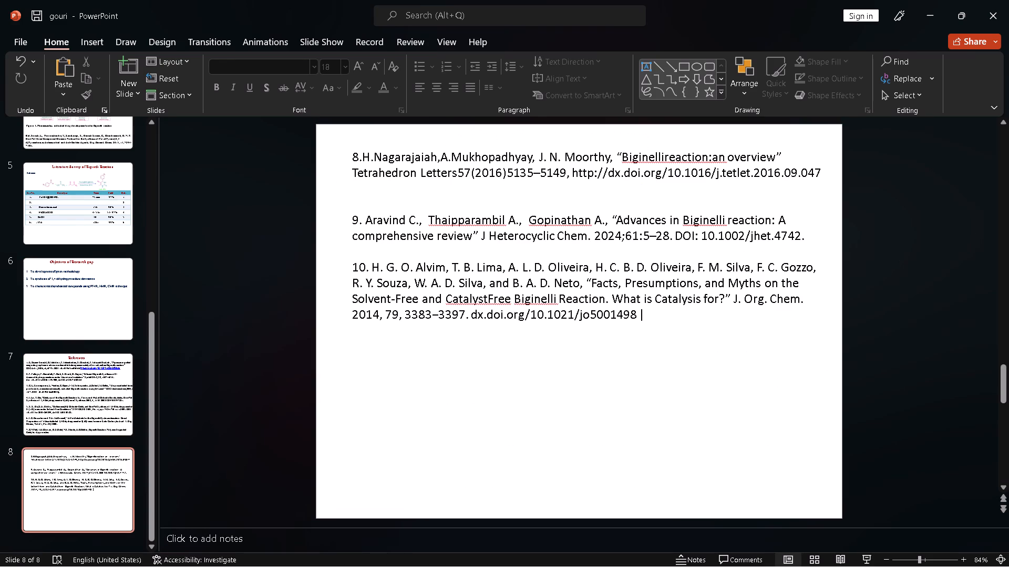
scroll(562, 260, "up", 1)
scroll(562, 260, "down", 3)
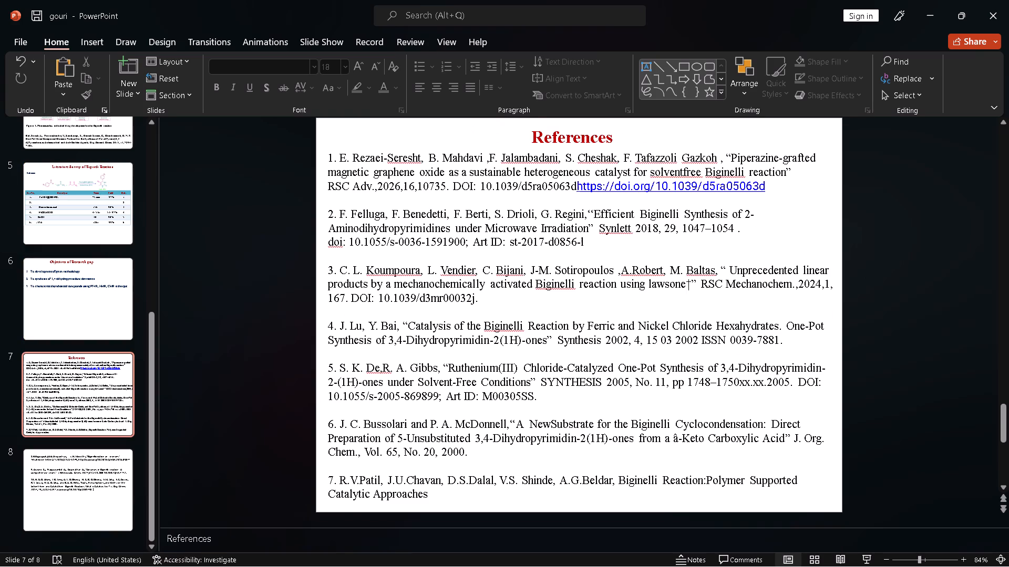
Apply slide 7's reference font, Times New Roman, to all the text of references 8 to 10 on slide 8.
left_click(566, 268)
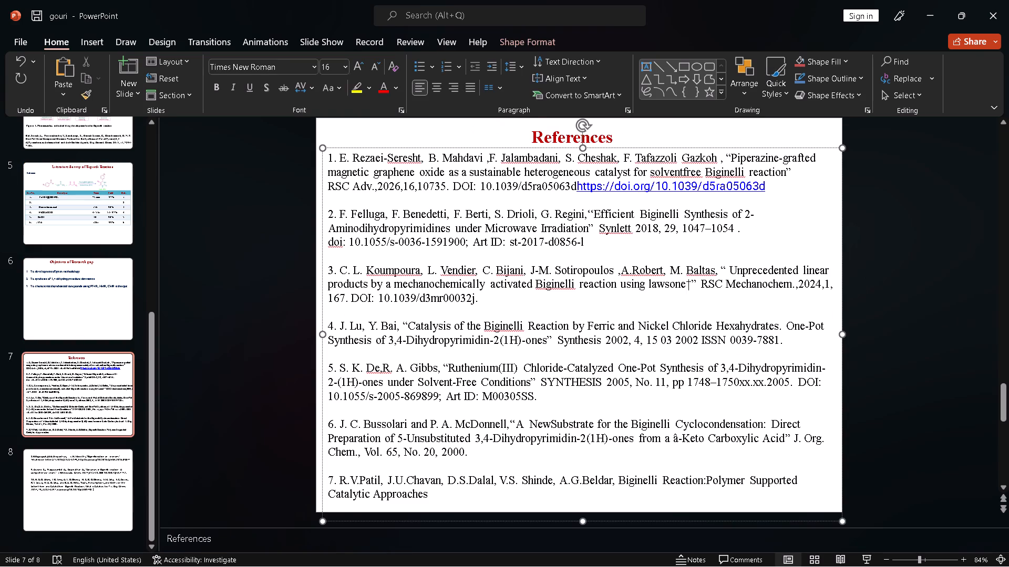
left_click_drag(285, 70, 202, 85)
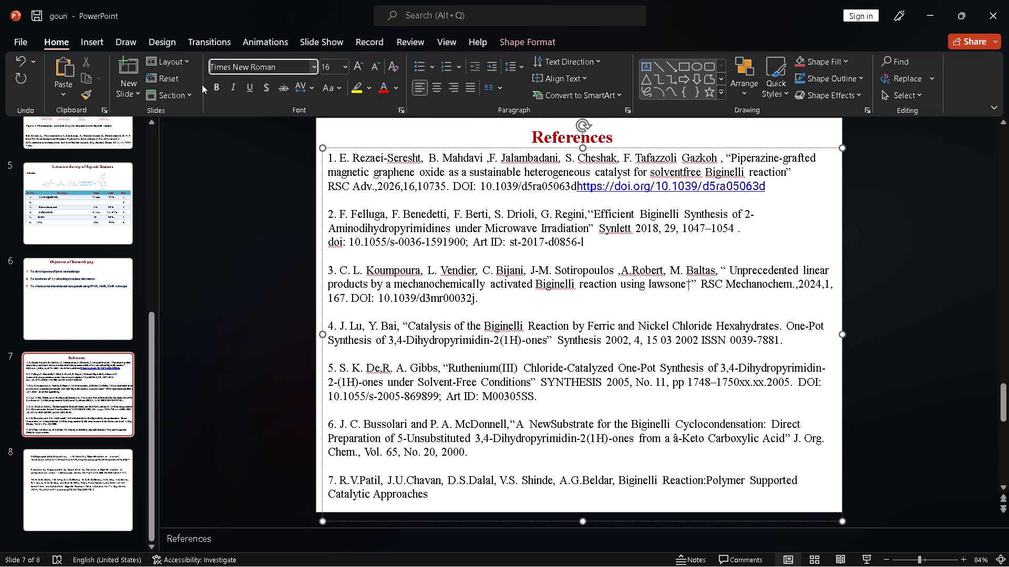
left_click_drag(202, 85, 284, 64)
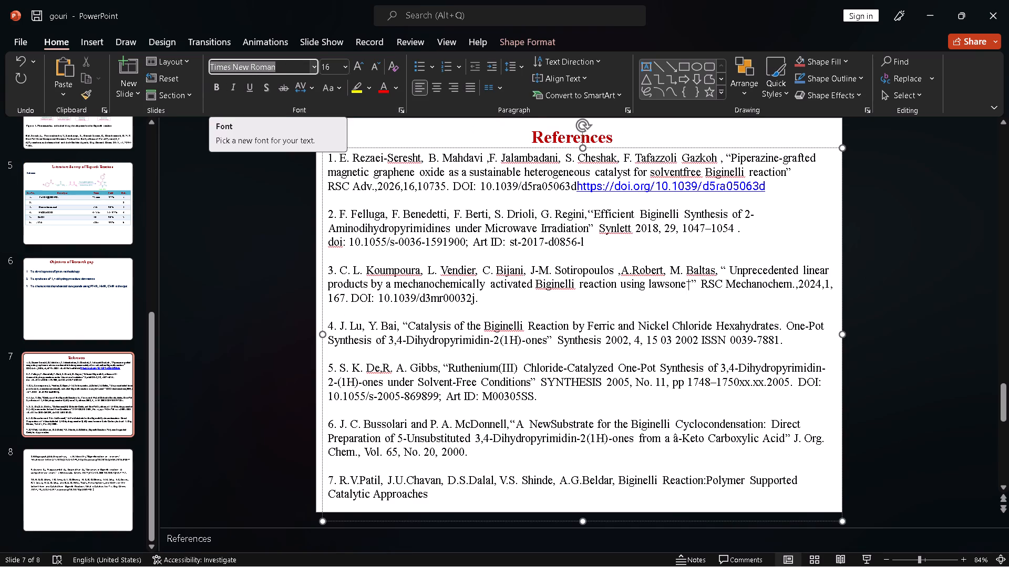
key("ctrl+c")
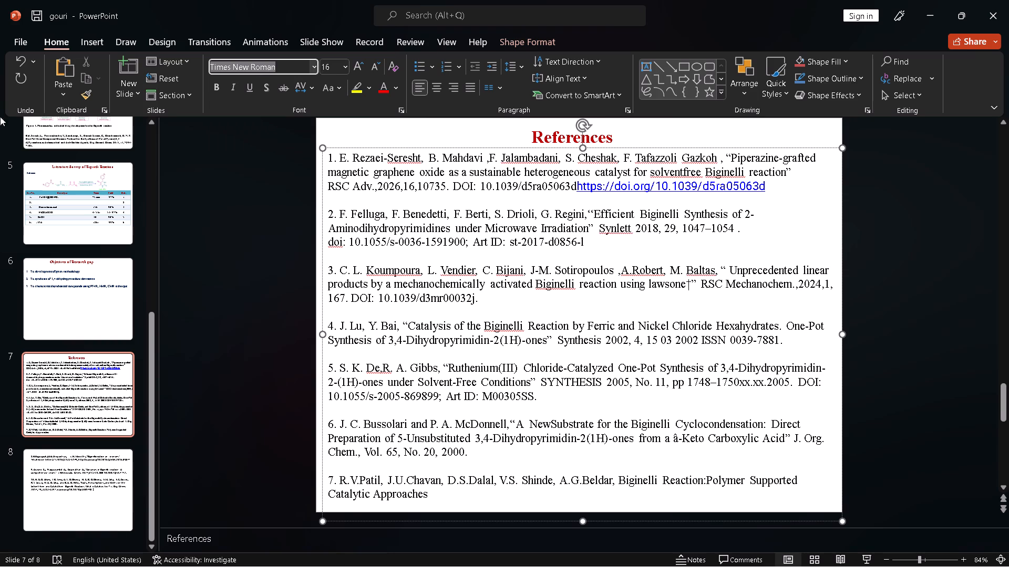
left_click(52, 477)
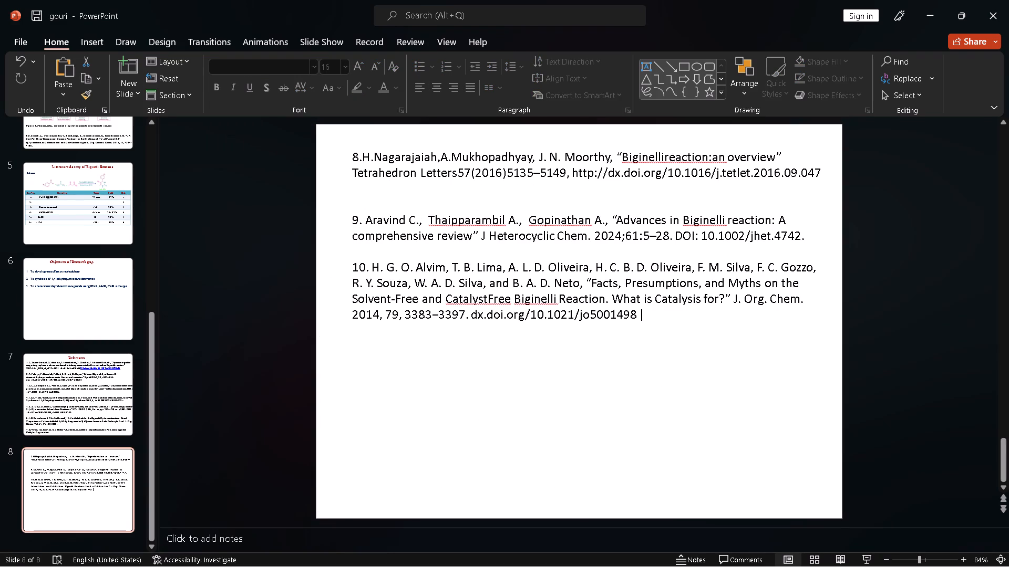
left_click_drag(650, 315, 307, 159)
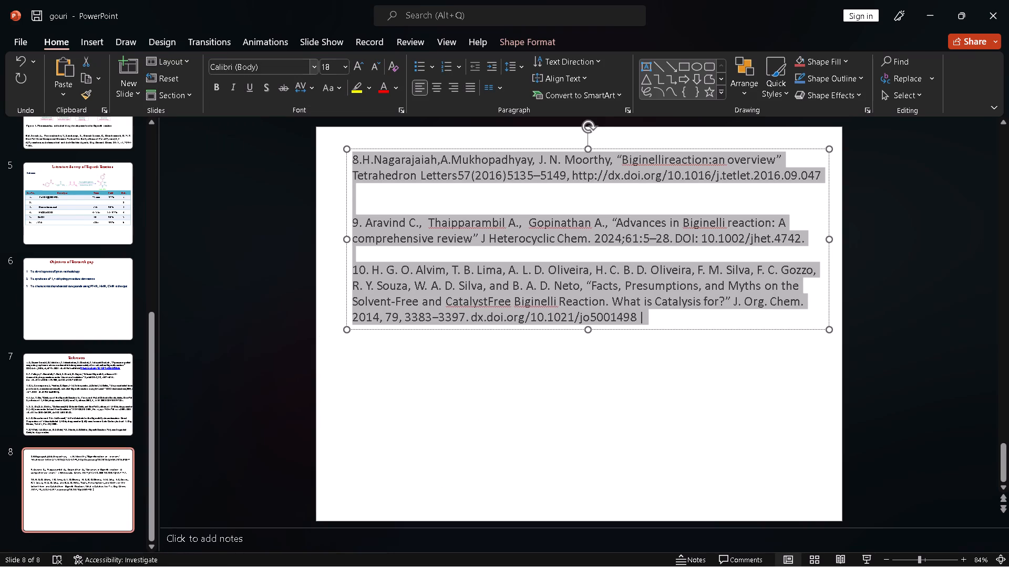
left_click_drag(296, 67, 273, 65)
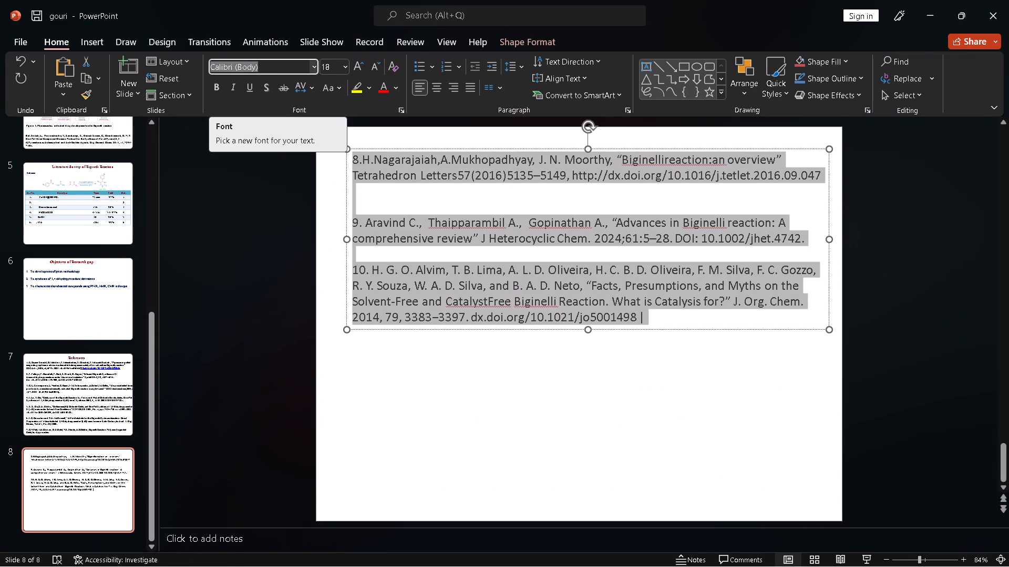
key("BackSpace")
key("ctrl+v")
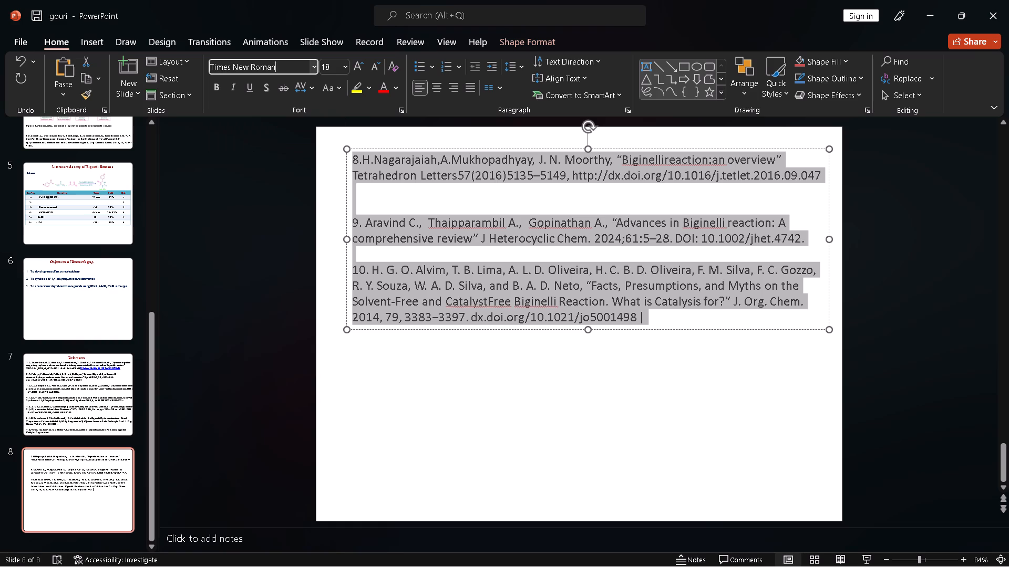
key("Return")
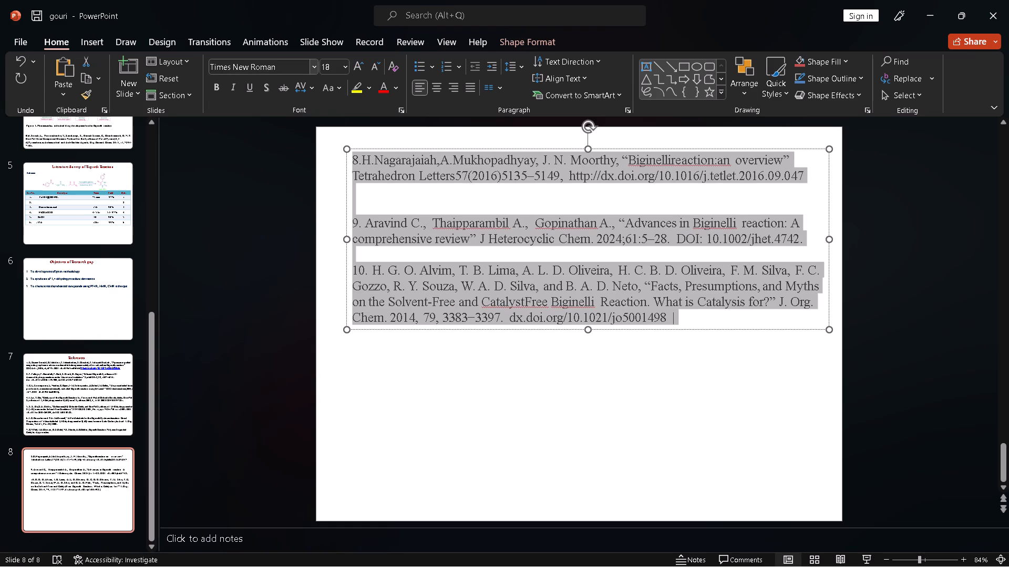
Set the font size of references 8 to 10 on slide 8 to 16.
left_click(343, 65)
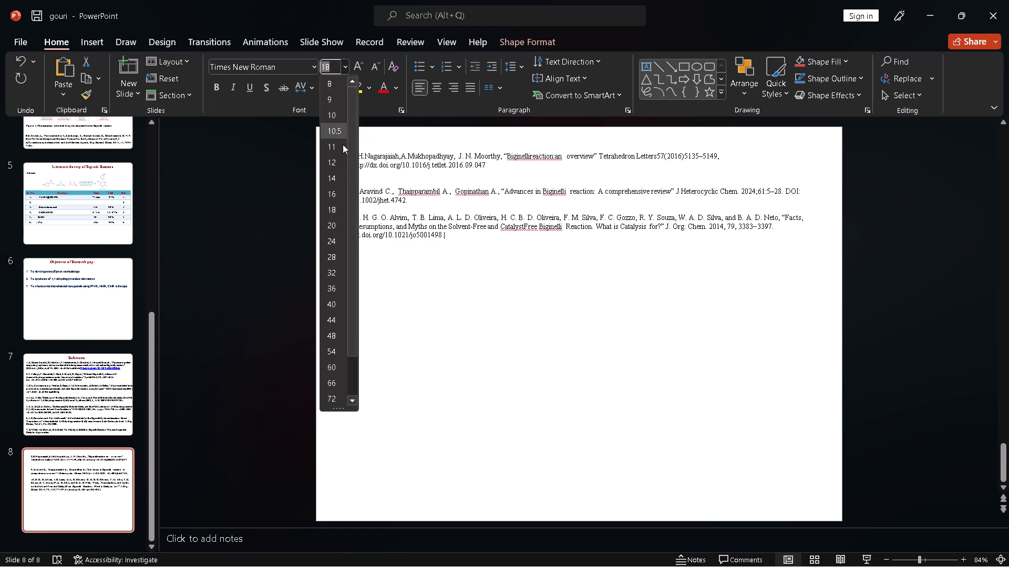
left_click(341, 180)
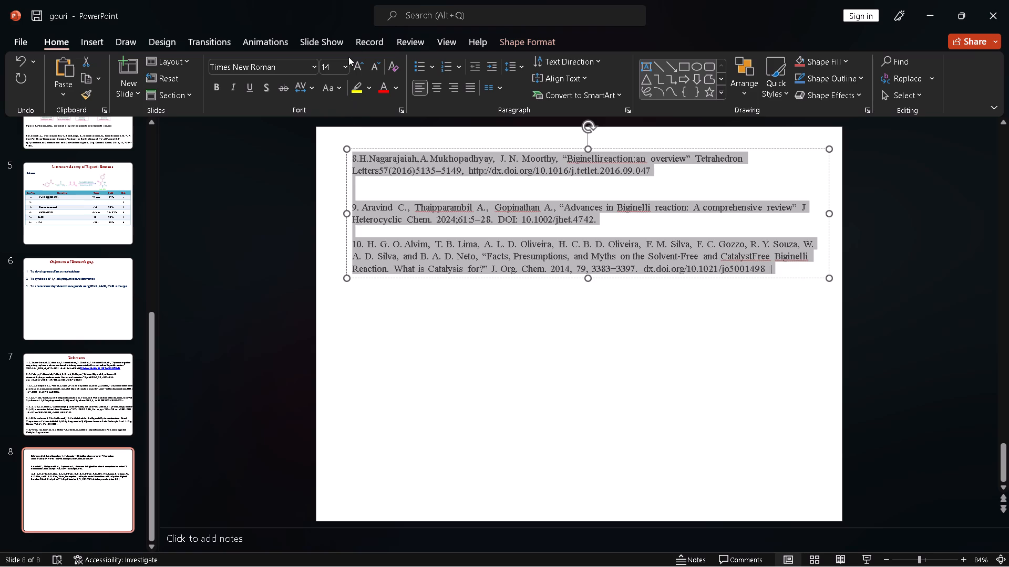
left_click(345, 73)
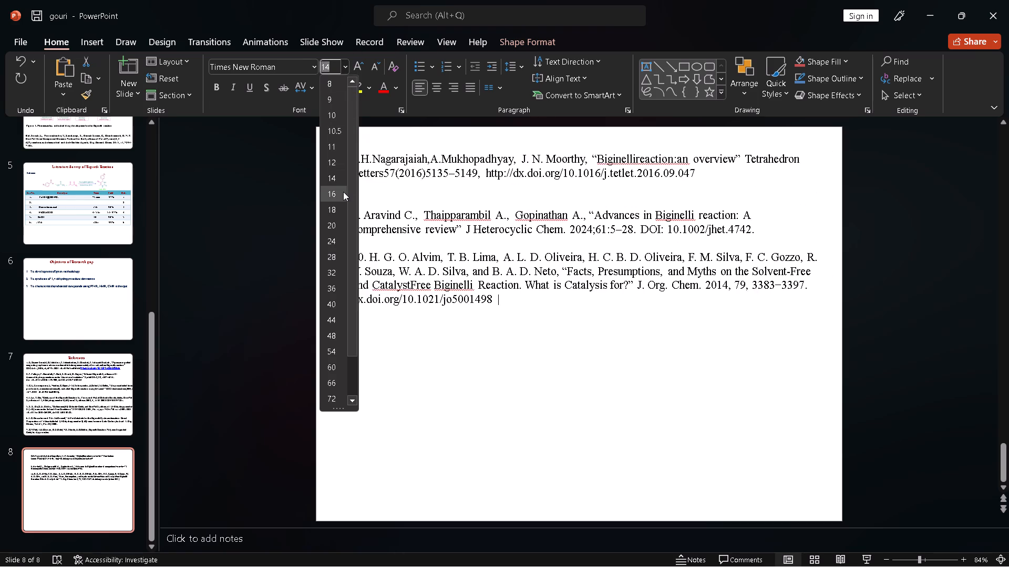
left_click(343, 192)
Review slides 5 to 8, checking the survey table, the research objectives and the reformatted references.
left_click(39, 236)
scroll(112, 212, "down", 1)
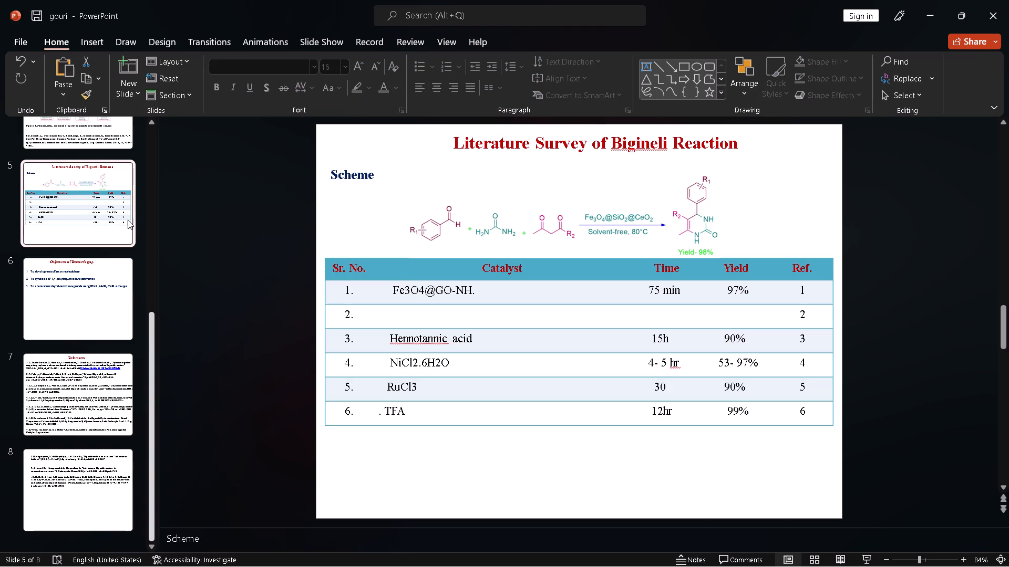
scroll(128, 220, "down", 6)
scroll(462, 232, "up", 3)
scroll(462, 232, "down", 9)
scroll(462, 232, "up", 1)
scroll(462, 232, "down", 2)
scroll(462, 232, "up", 1)
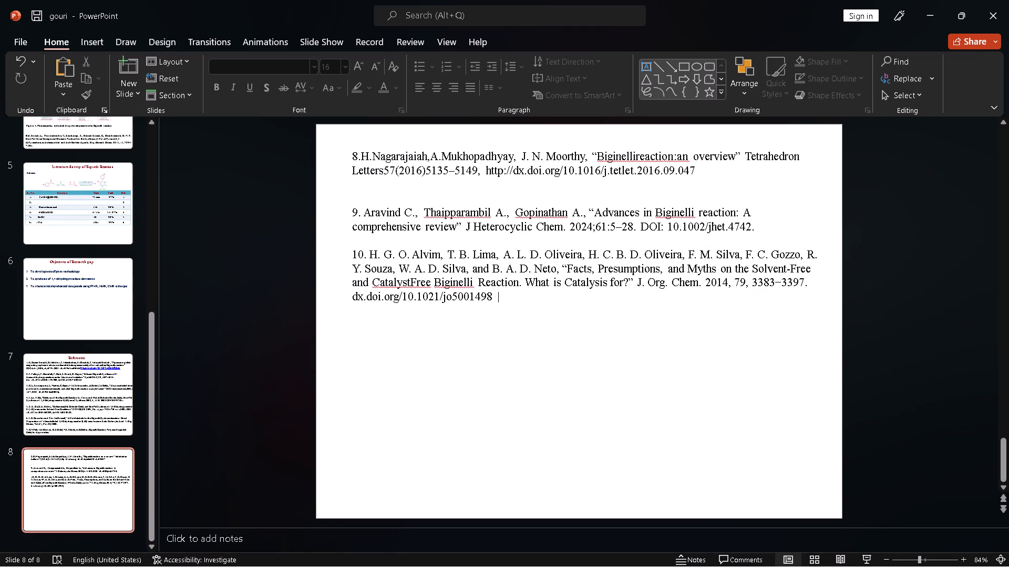
scroll(462, 232, "down", 3)
scroll(462, 232, "up", 2)
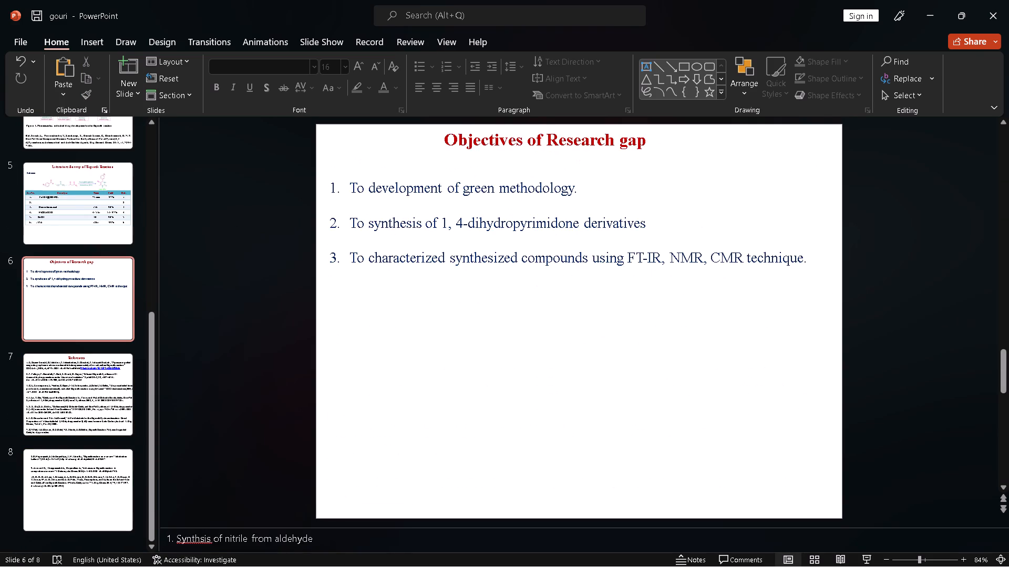
scroll(462, 232, "up", 2)
scroll(462, 232, "down", 2)
scroll(481, 248, "up", 1)
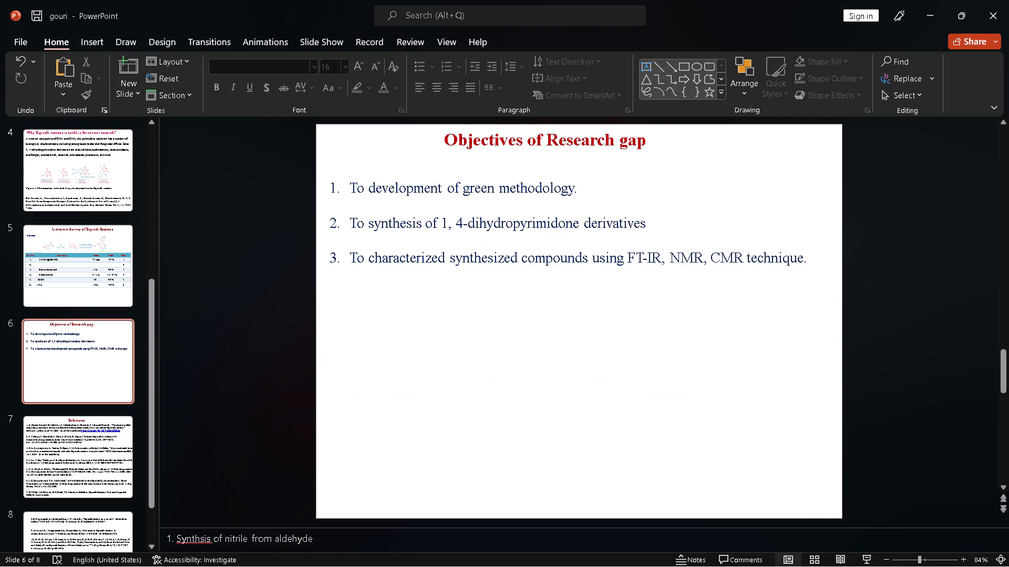
Add two blank lines below the 6 in the last Ref. cell of slide 5's table, removing any trial text typed there.
left_click(810, 409)
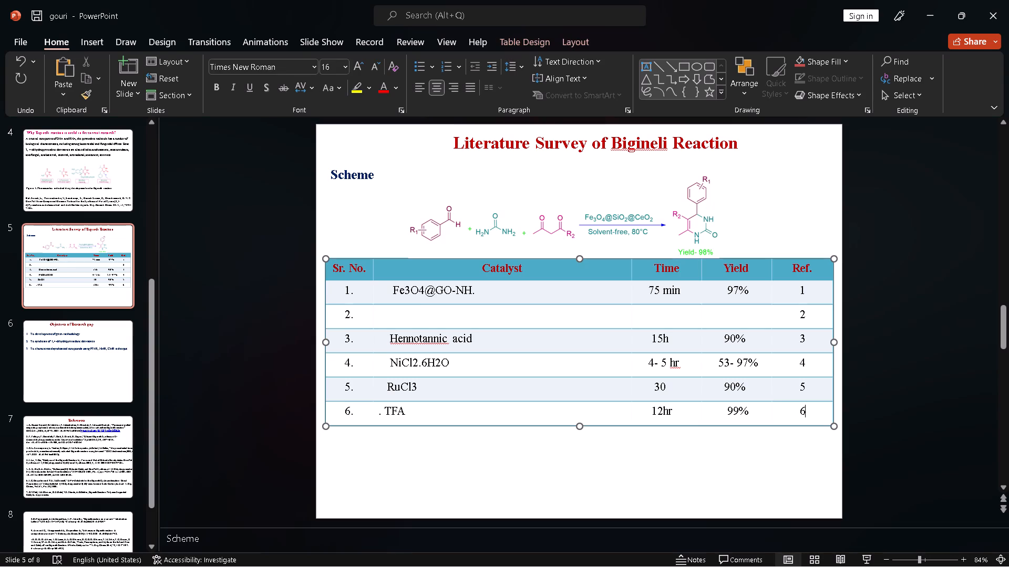
key("Return")
key("Return")
key("Return")
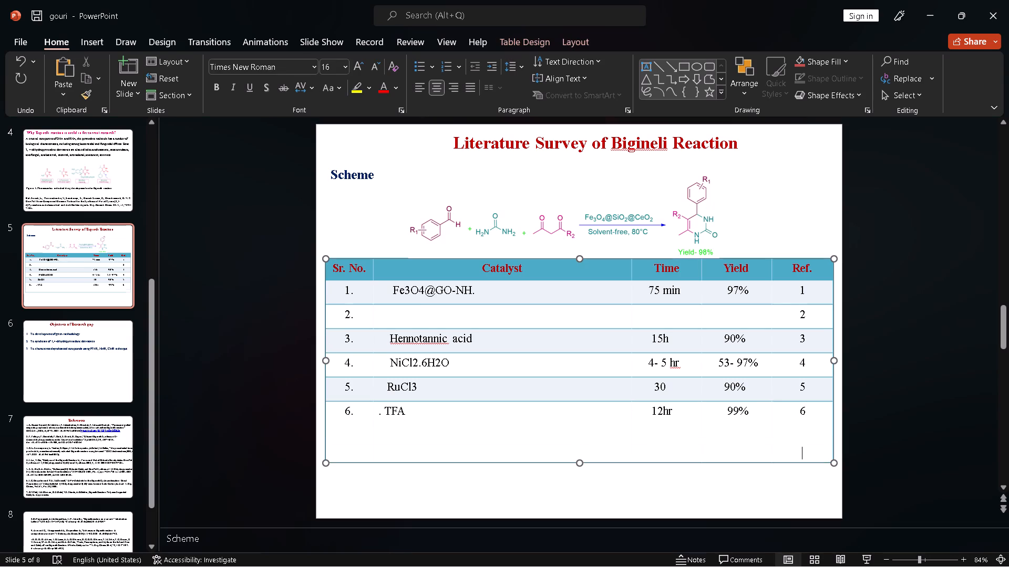
type("KG")
key("Return")
key("k")
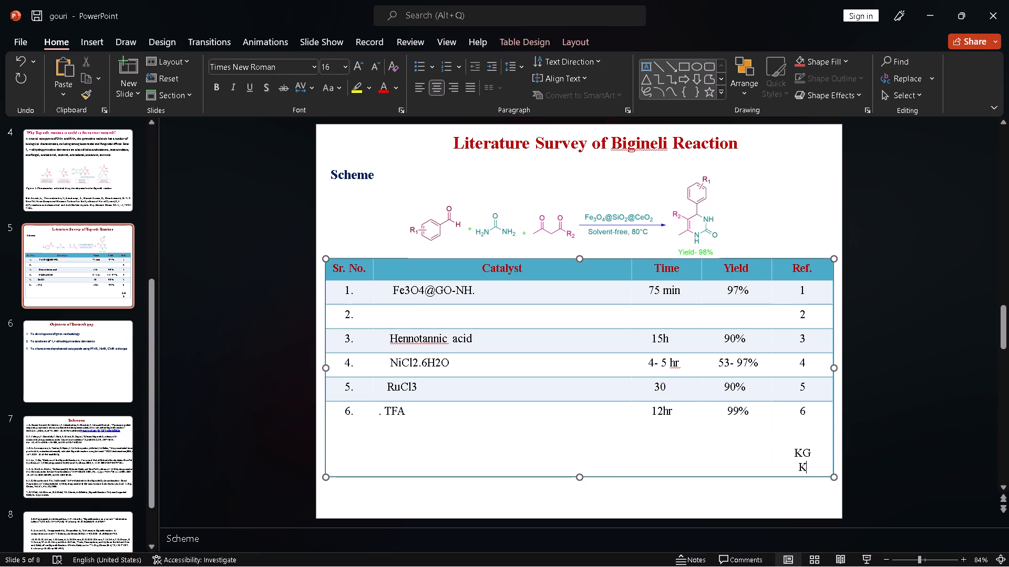
key("BackSpace")
key("BackSpace")
key("BackSpace")
key("BackSpace")
key("BackSpace")
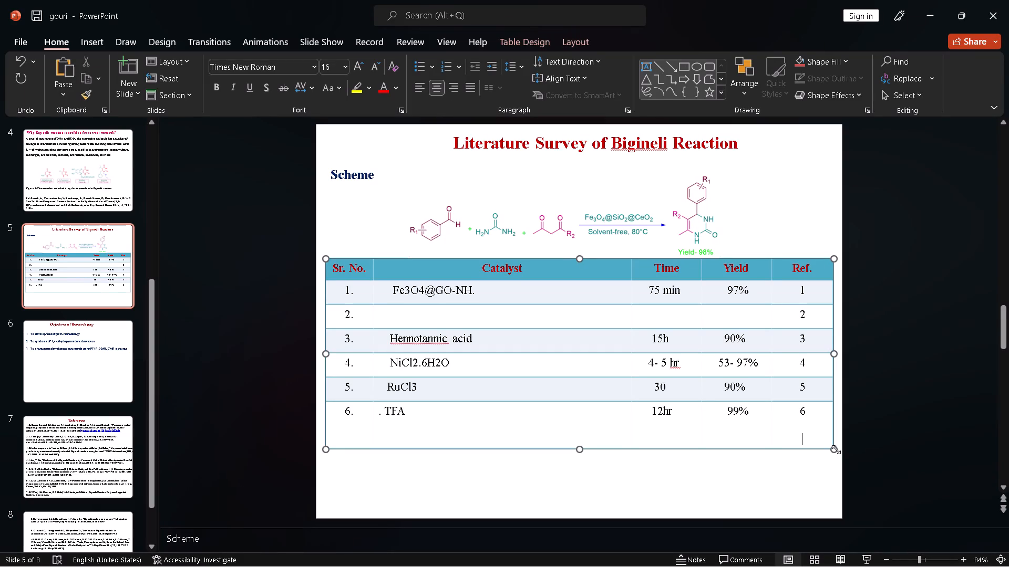
Resize the literature survey table on slide 5 from its lower corner so that its rows are taller.
left_click_drag(836, 449, 827, 509)
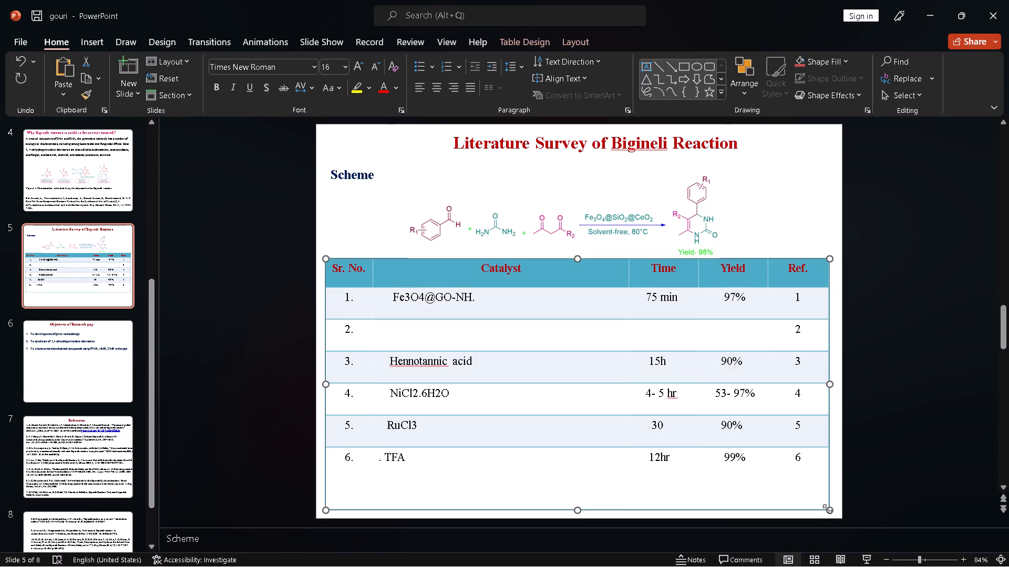
left_click_drag(827, 509, 827, 509)
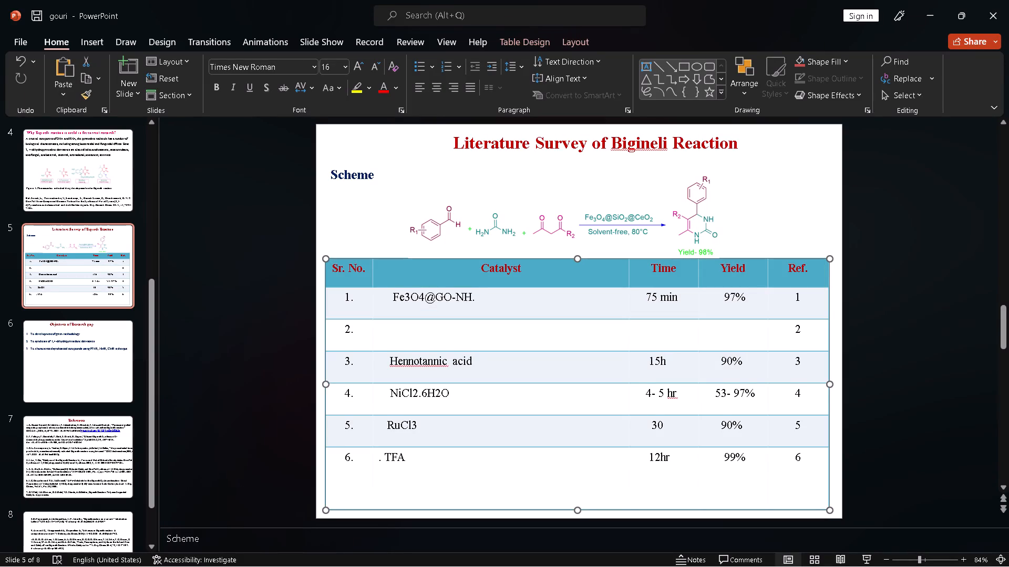
left_click_drag(827, 509, 849, 479)
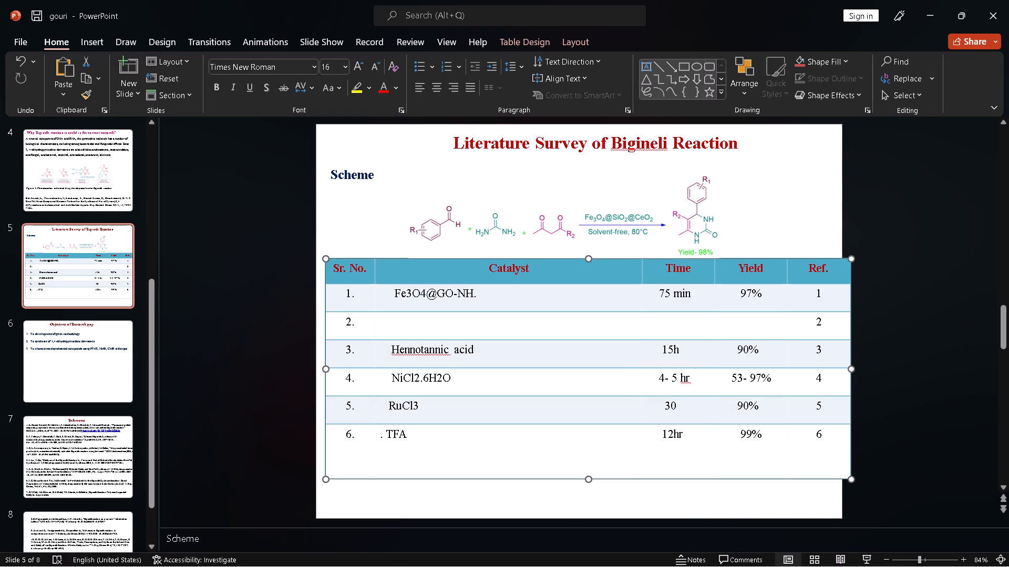
left_click_drag(856, 478, 805, 466)
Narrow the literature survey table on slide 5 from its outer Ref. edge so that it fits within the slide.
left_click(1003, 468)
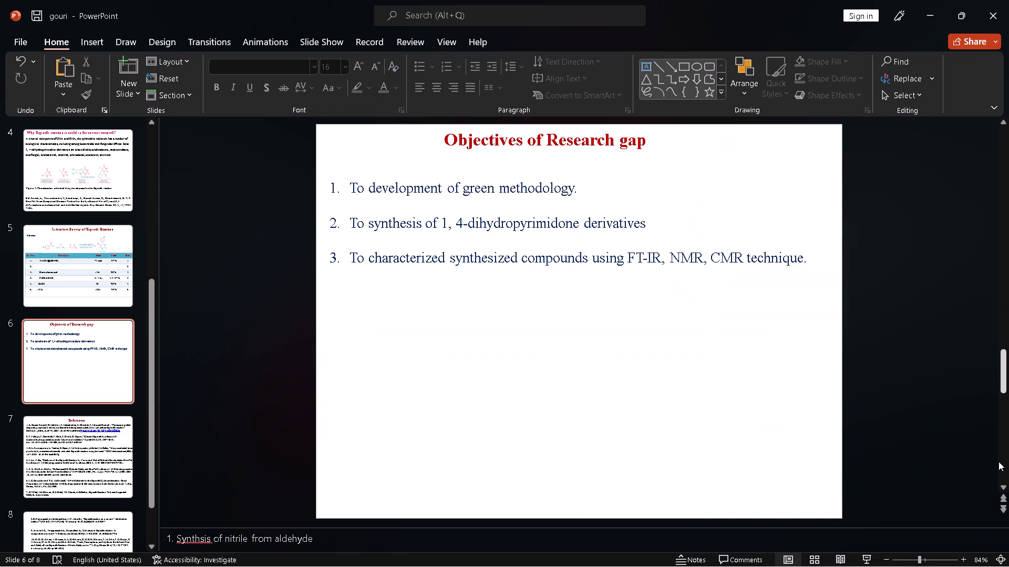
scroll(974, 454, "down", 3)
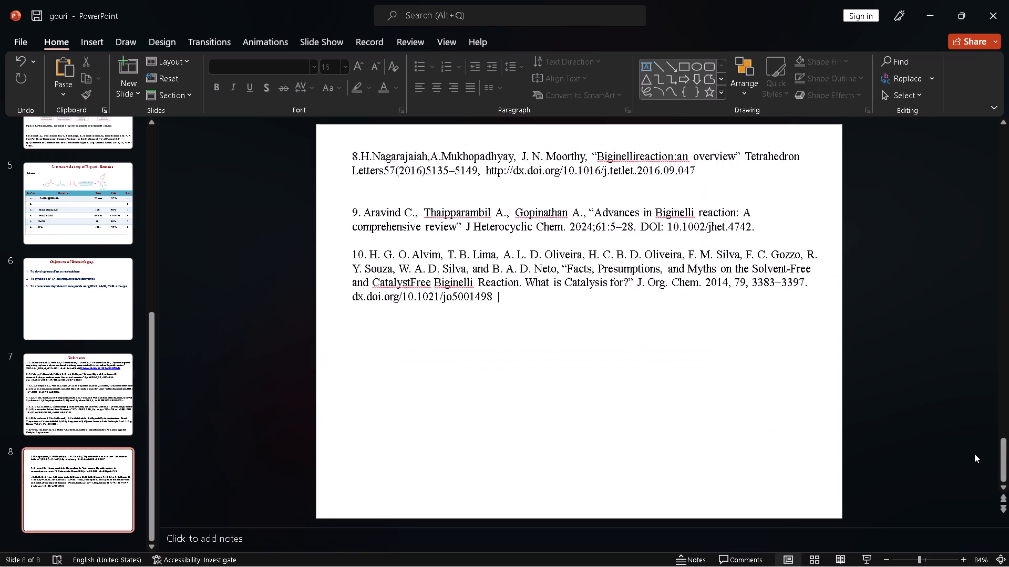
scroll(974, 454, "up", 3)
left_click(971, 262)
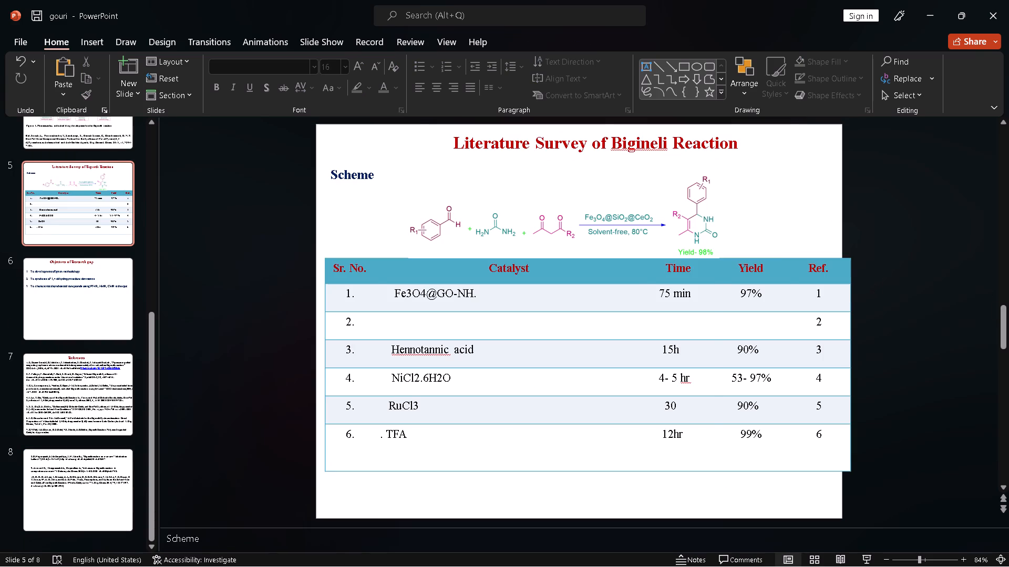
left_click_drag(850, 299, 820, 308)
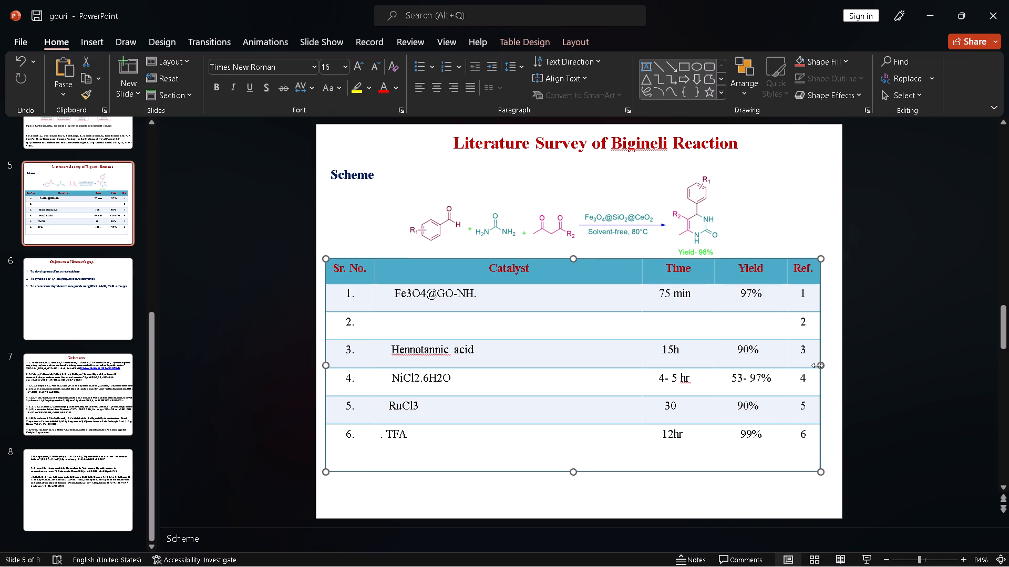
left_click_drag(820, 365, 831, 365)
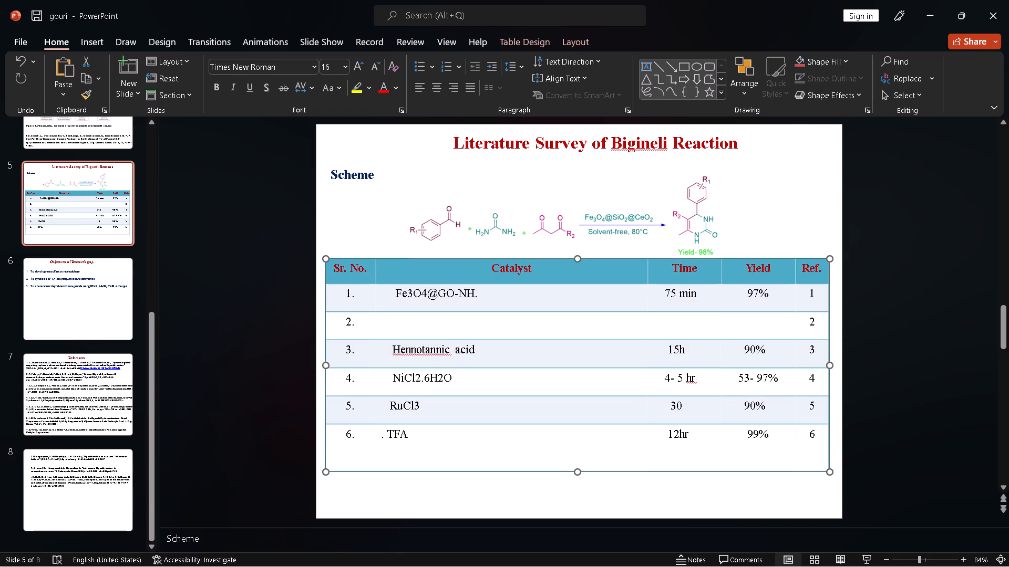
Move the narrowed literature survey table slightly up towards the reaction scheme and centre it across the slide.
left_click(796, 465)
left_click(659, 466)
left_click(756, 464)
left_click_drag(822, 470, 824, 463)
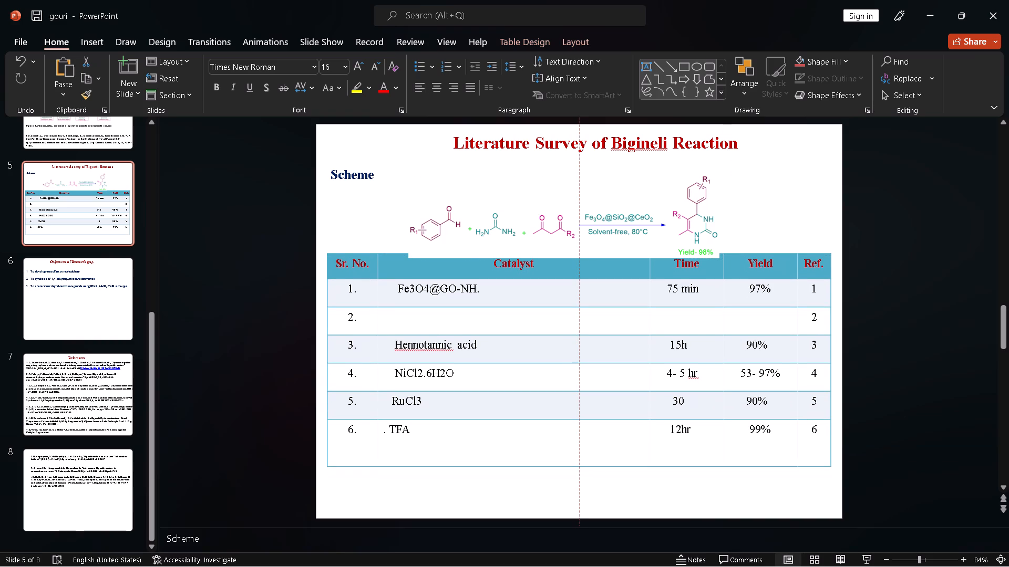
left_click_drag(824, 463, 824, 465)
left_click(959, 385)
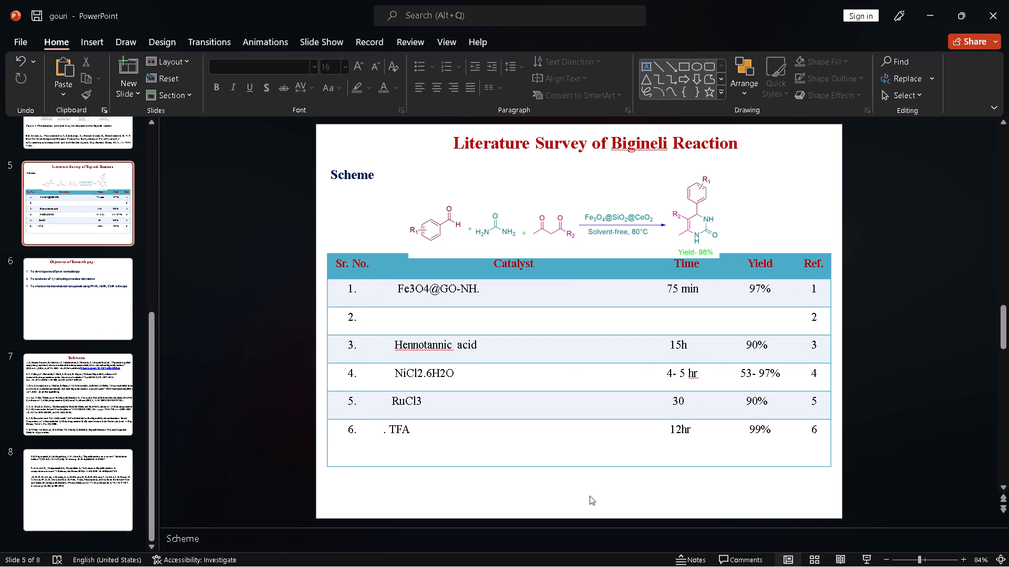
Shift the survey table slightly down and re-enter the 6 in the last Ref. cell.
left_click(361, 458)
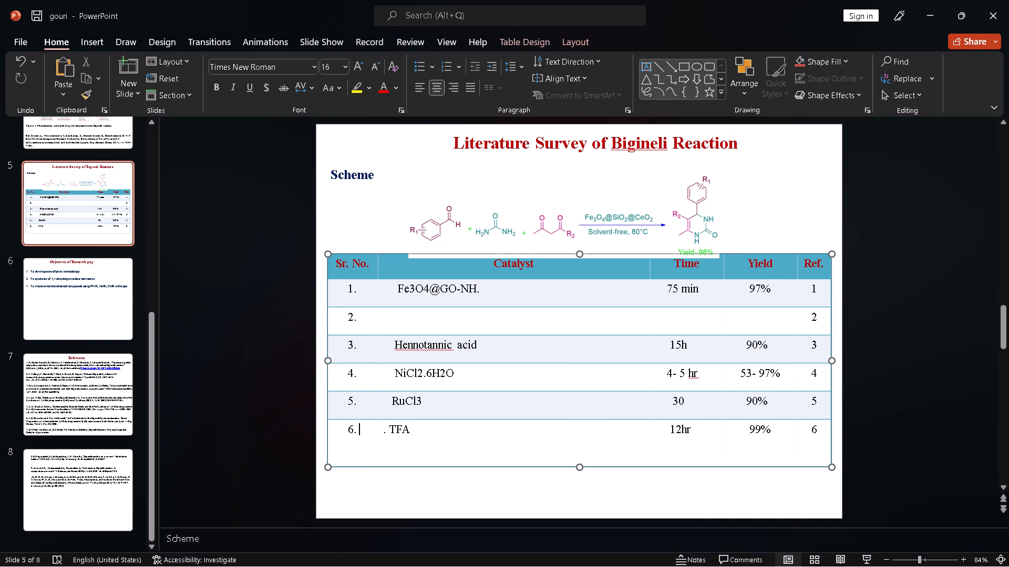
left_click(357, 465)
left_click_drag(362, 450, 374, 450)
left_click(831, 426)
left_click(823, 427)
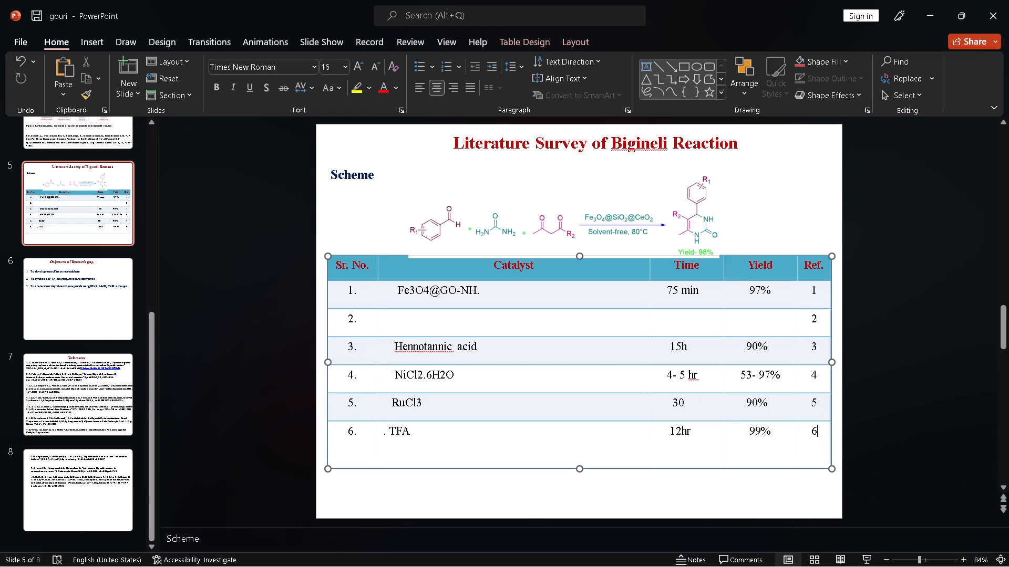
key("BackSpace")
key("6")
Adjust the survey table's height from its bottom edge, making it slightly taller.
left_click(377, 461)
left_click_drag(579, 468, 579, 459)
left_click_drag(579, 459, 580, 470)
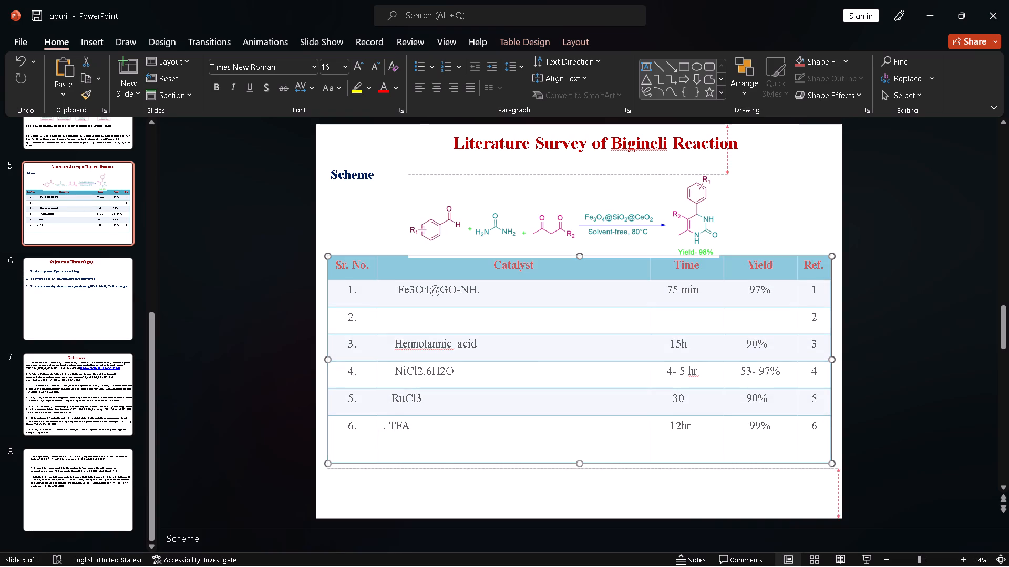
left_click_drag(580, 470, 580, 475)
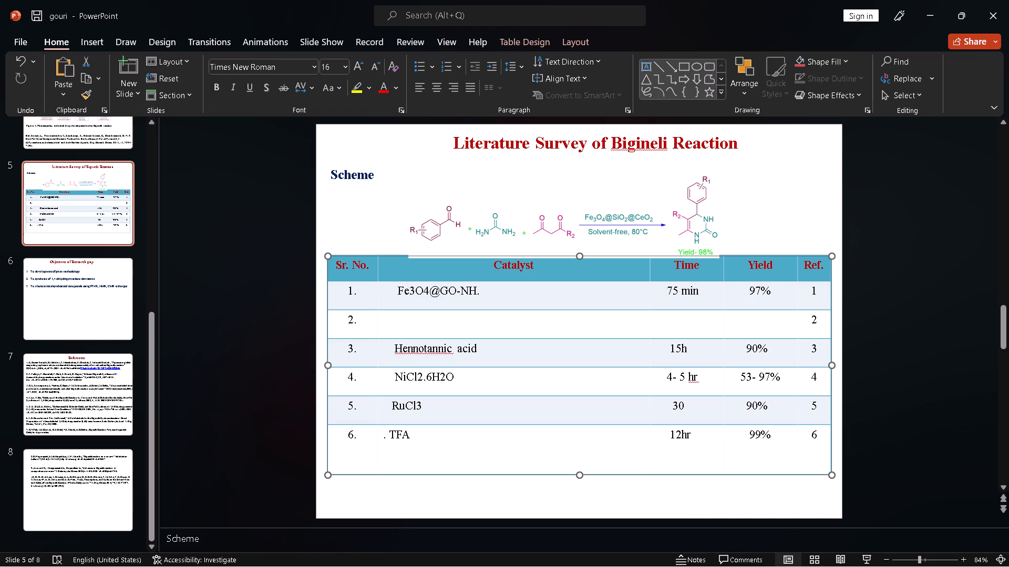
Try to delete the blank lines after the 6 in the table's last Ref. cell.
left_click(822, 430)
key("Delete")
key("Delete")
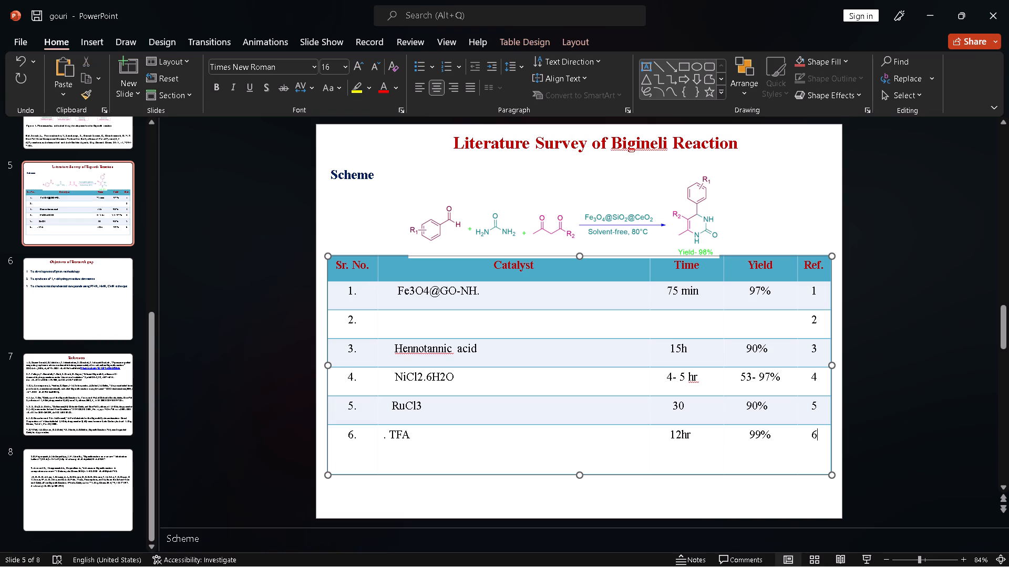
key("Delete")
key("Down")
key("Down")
Undo the edits to slide 5's table back to the trial text KG and K in the last Ref. cell, keeping slide 8's font size change.
key("ctrl+z")
key("ctrl+z")
key("ctrl+z")
key("ctrl+z")
key("ctrl+z")
key("ctrl+z")
key("ctrl+z")
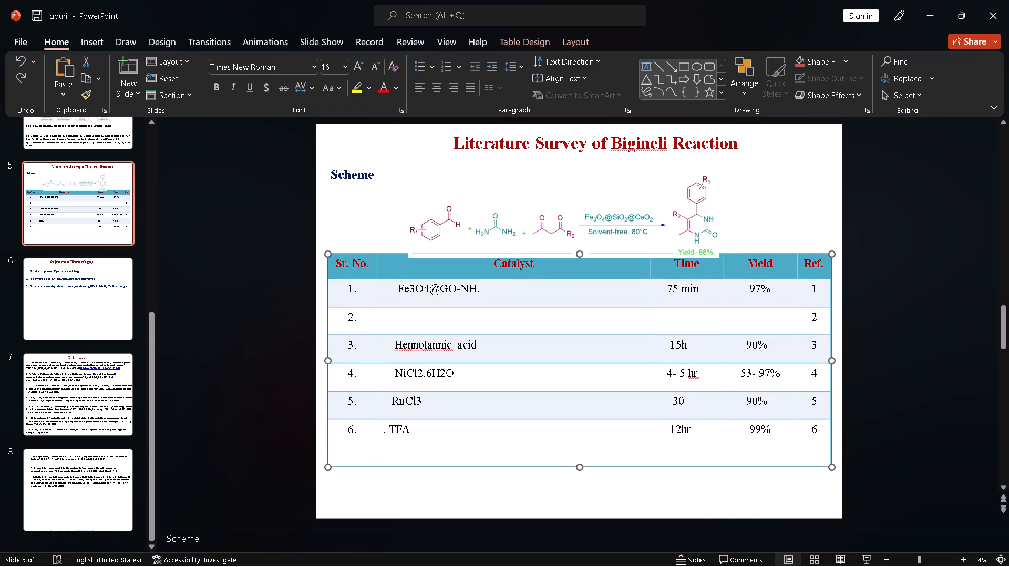
key("ctrl+z")
key("ctrl+z")
key("ctrl+z")
key("ctrl+z")
key("ctrl+z")
key("ctrl+z")
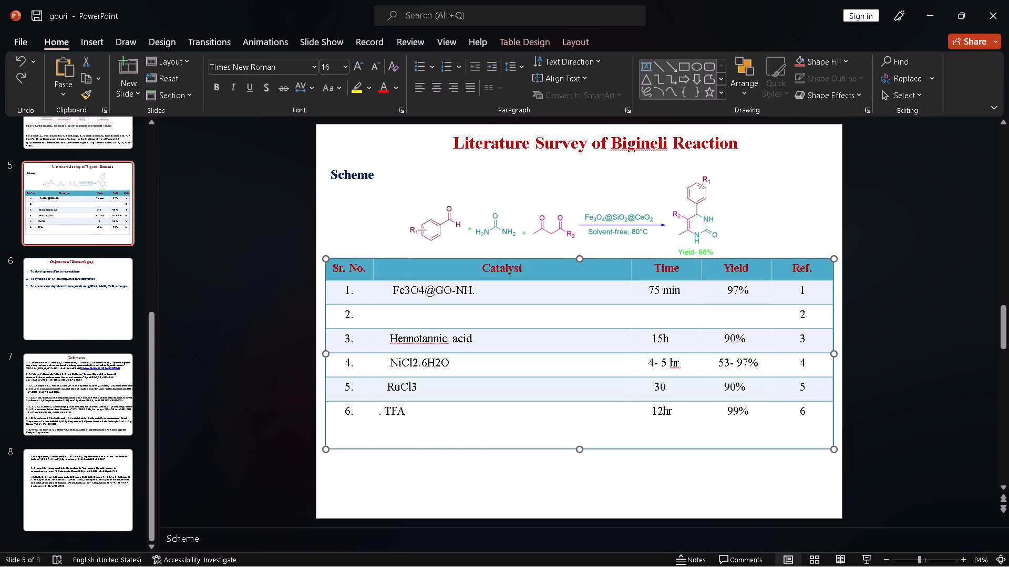
key("ctrl+z")
key("ctrl+z")
key("ctrl+z")
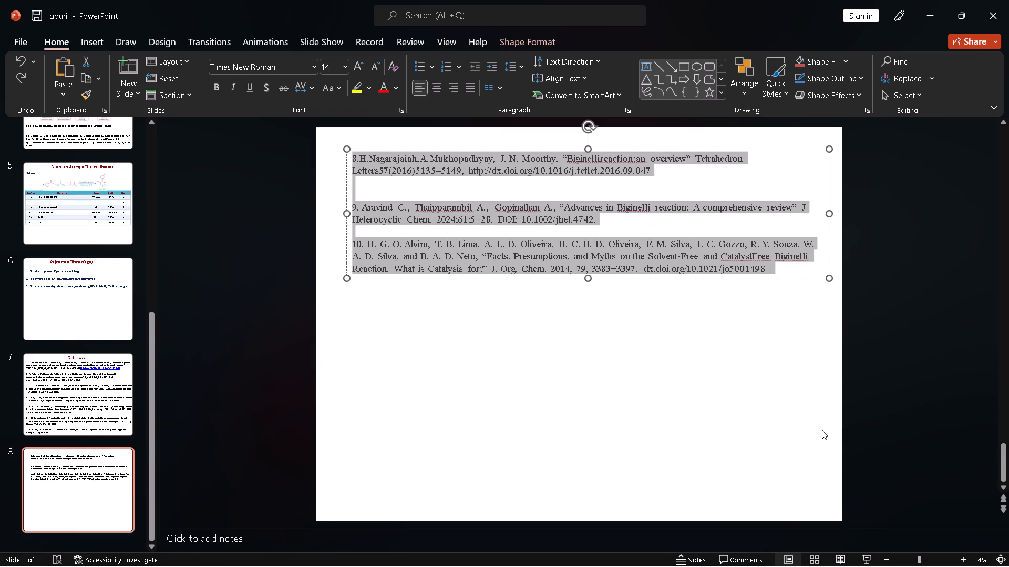
key("ctrl+y")
key("ctrl+y")
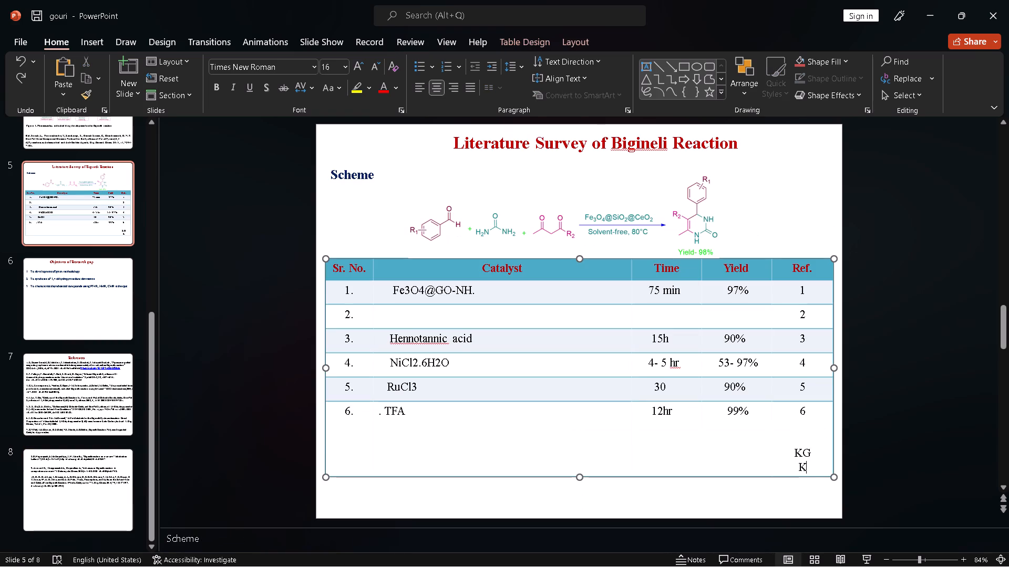
key("ctrl+y")
key("ctrl+y")
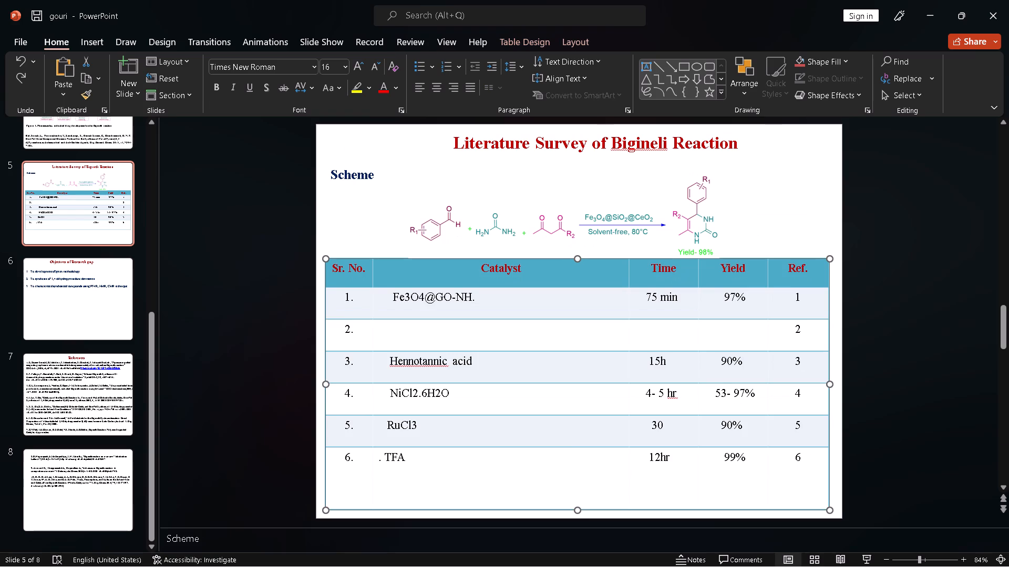
key("ctrl+z")
key("ctrl+z")
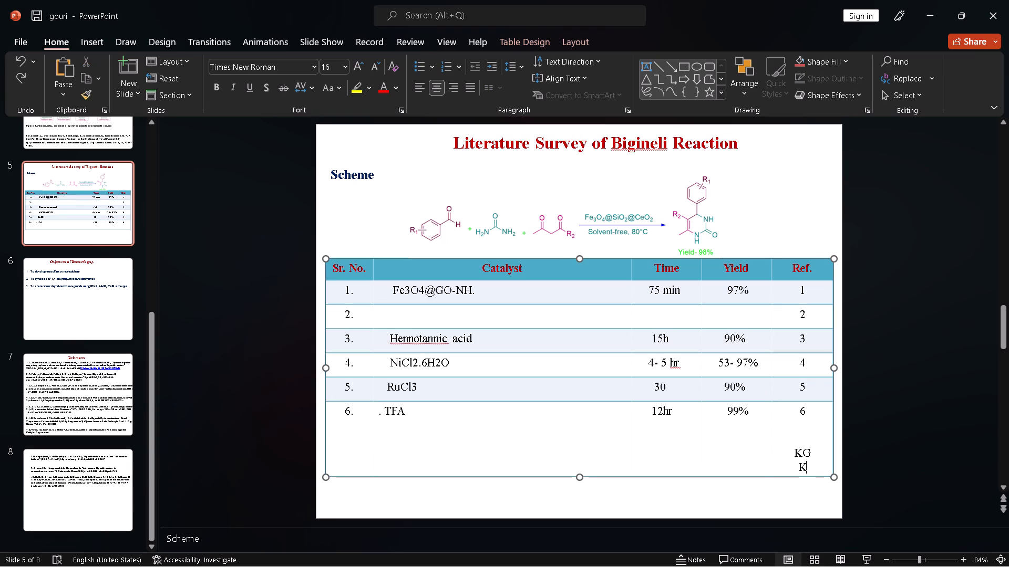
Delete the trial text KG and K and the blank lines below the 6 in the last Ref. cell.
key("BackSpace")
key("BackSpace")
key("BackSpace")
key("BackSpace")
key("BackSpace")
key("BackSpace")
key("BackSpace")
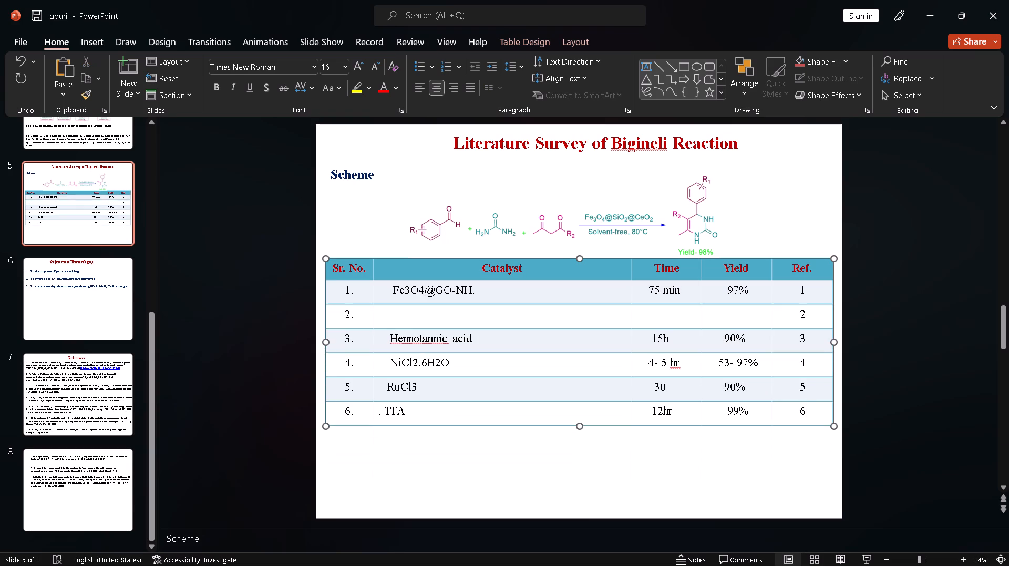
Go to the References on slide 7 and save the presentation.
scroll(822, 430, "down", 3)
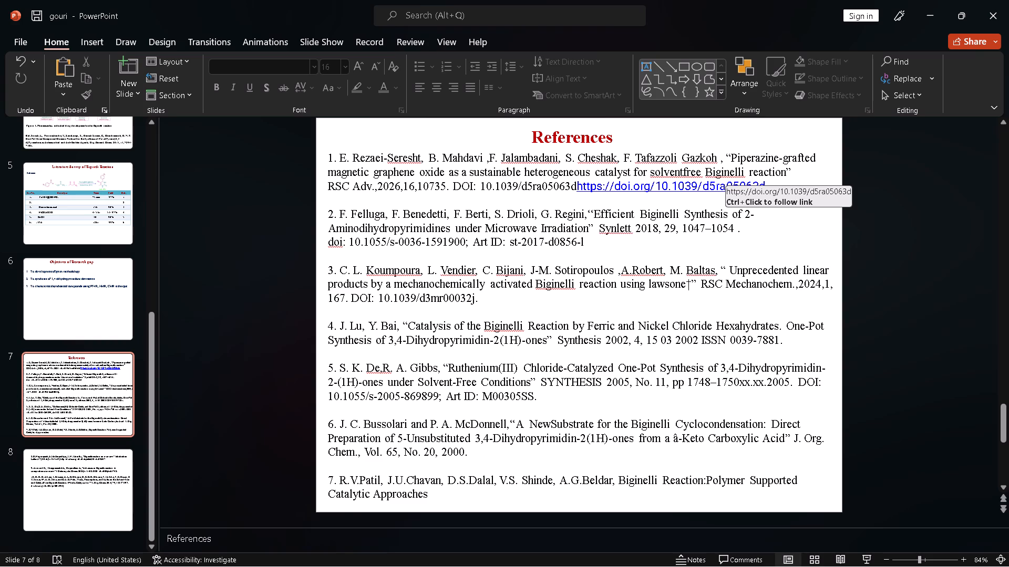
key("ctrl+s")
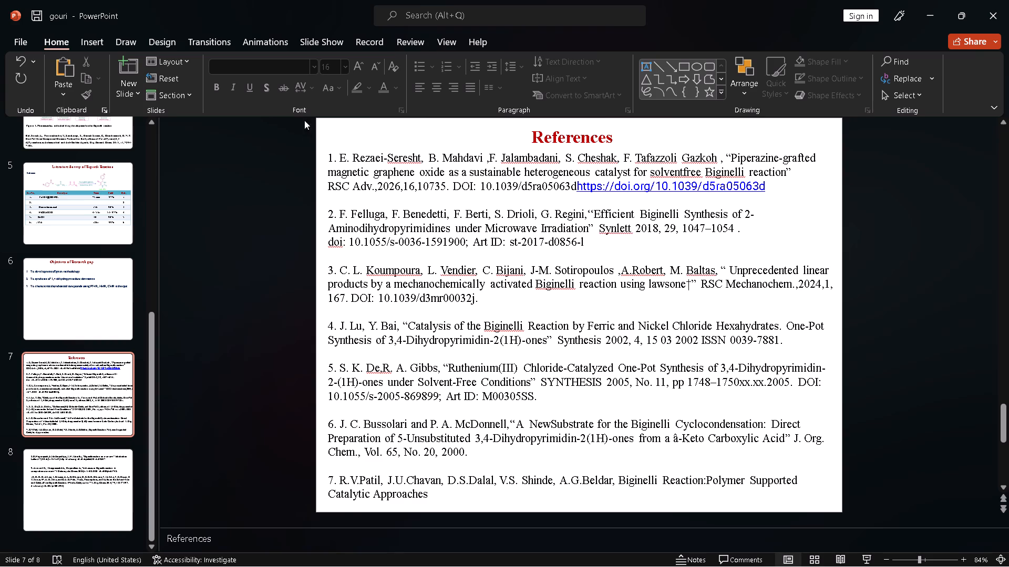
Open the DOI link at the end of reference 1 on slide 7 in the web browser.
left_click(586, 193, "ctrl")
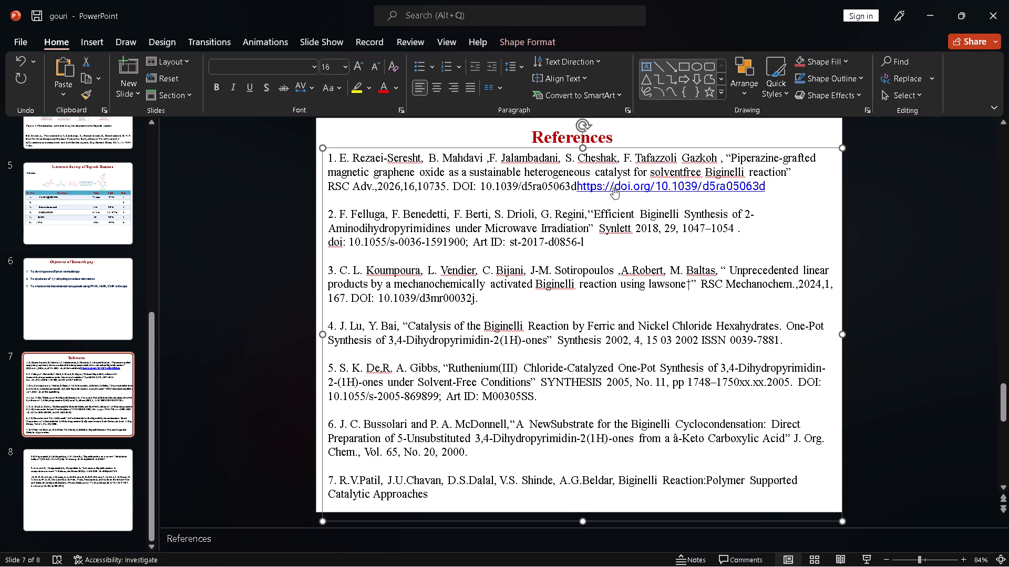
left_click(613, 187, "ctrl")
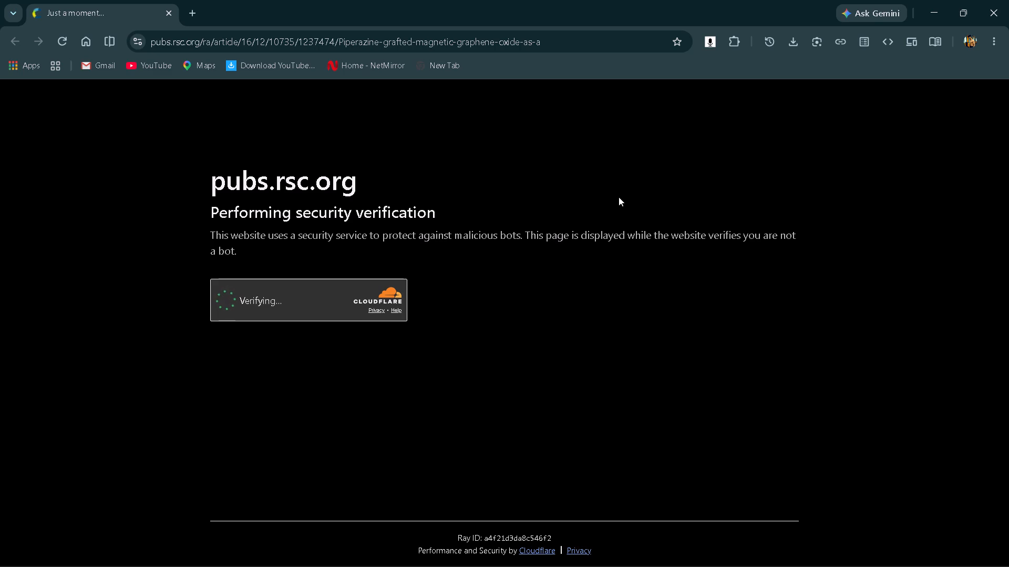
left_click(619, 197)
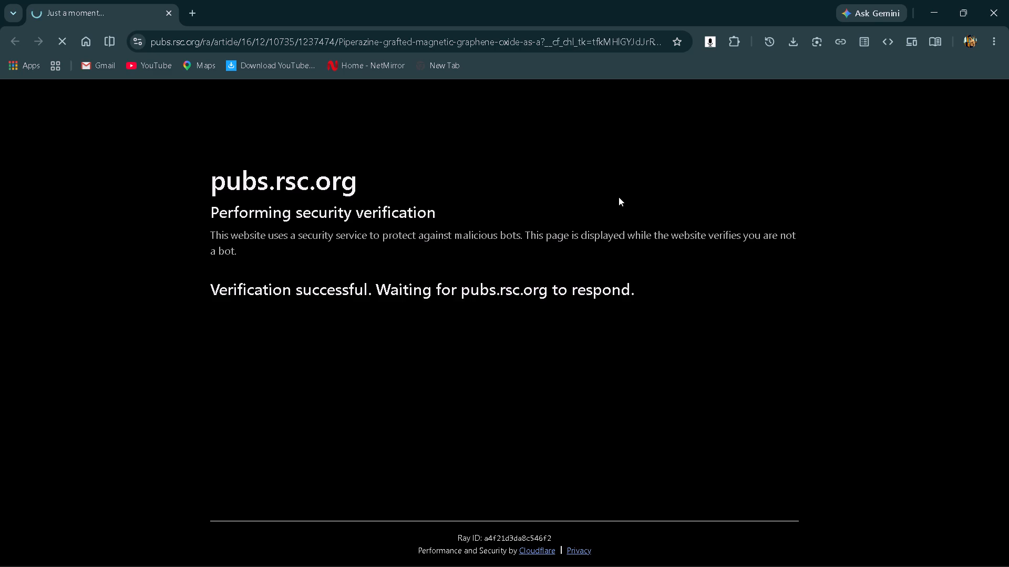
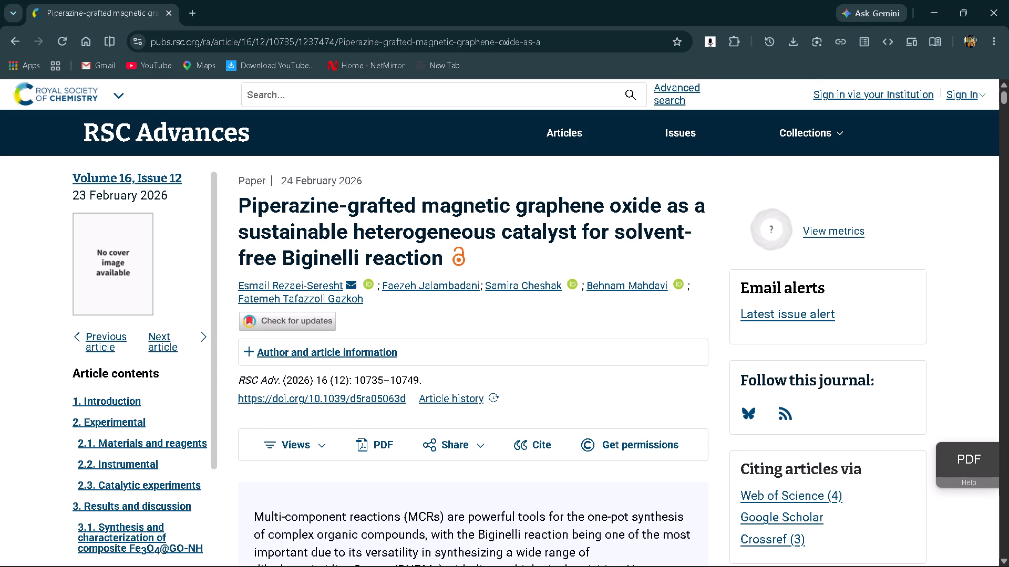
Read through reference 1's article from the abstract through the Experimental section to Scheme 1, the catalyst synthesis.
scroll(609, 240, "down", 3)
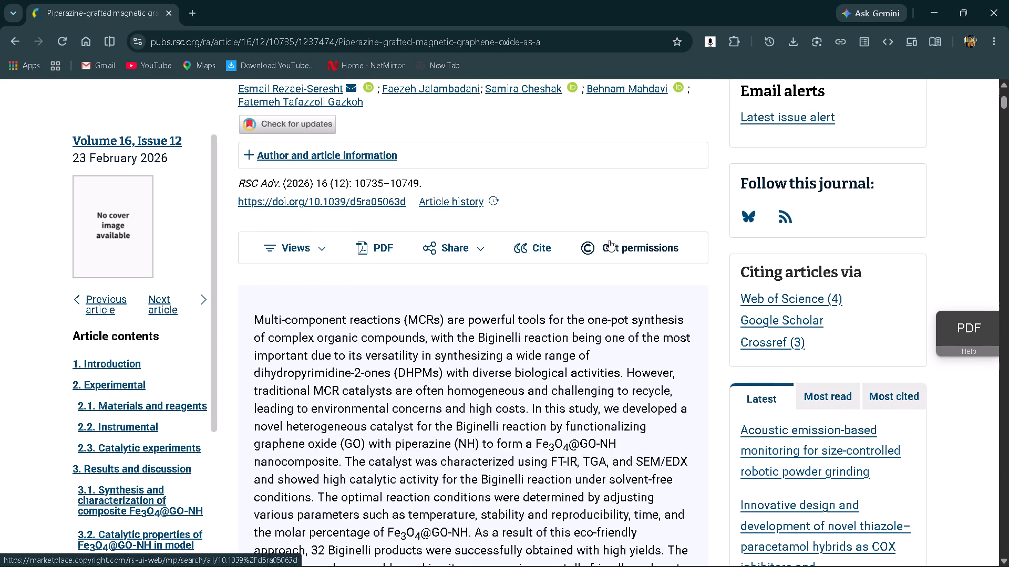
scroll(609, 240, "down", 8)
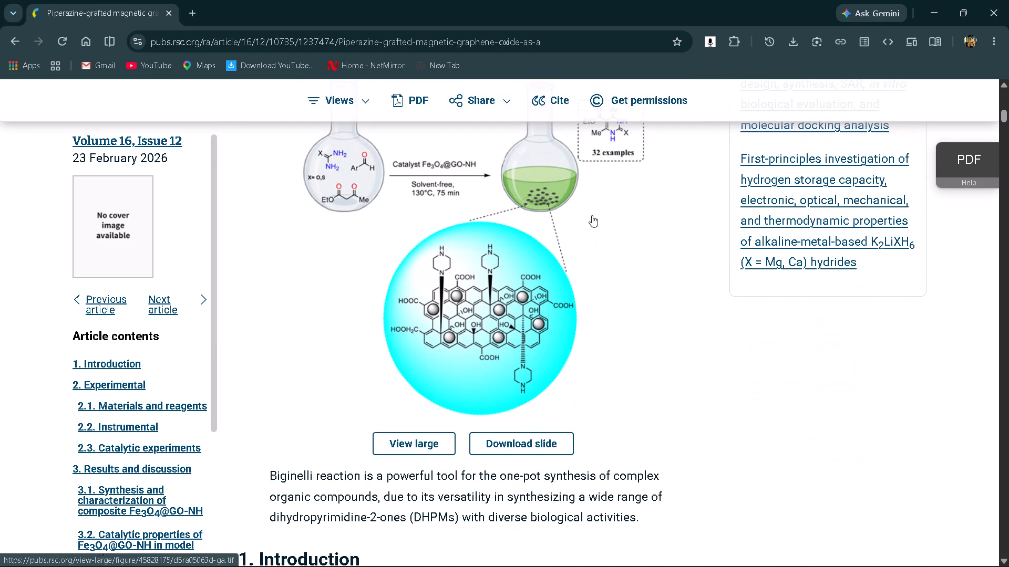
scroll(592, 215, "down", 3)
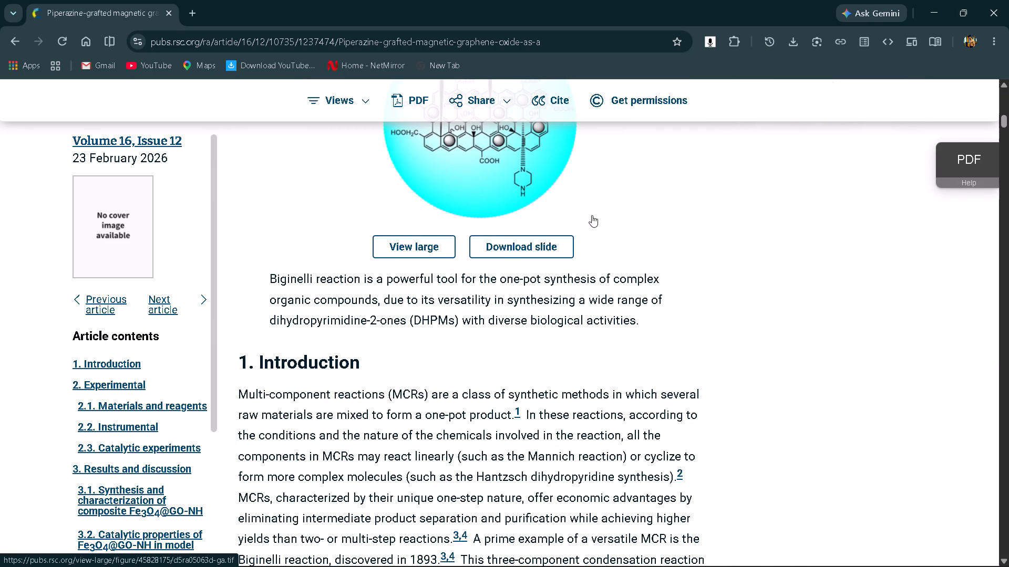
scroll(592, 215, "down", 13)
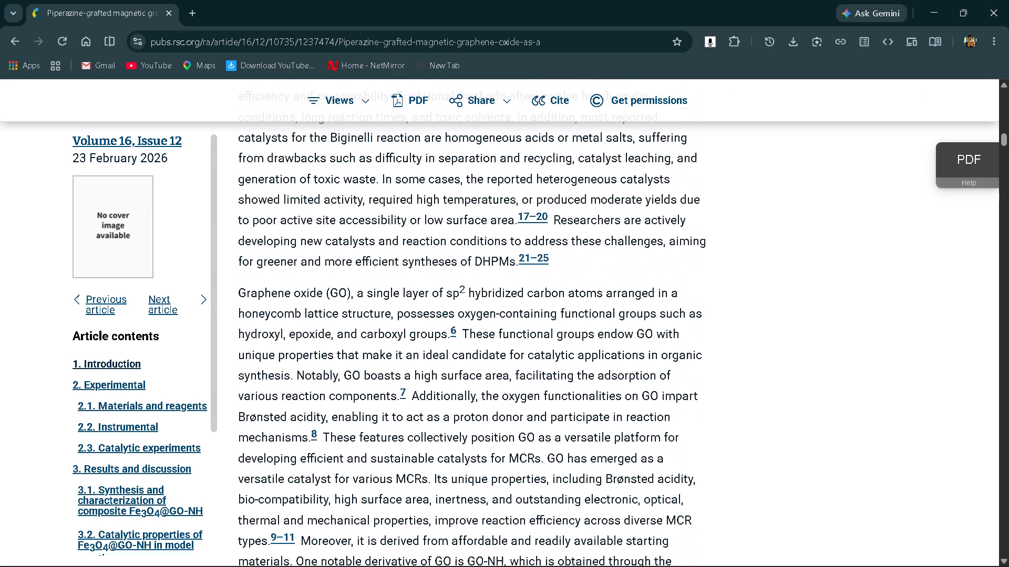
scroll(592, 215, "down", 13)
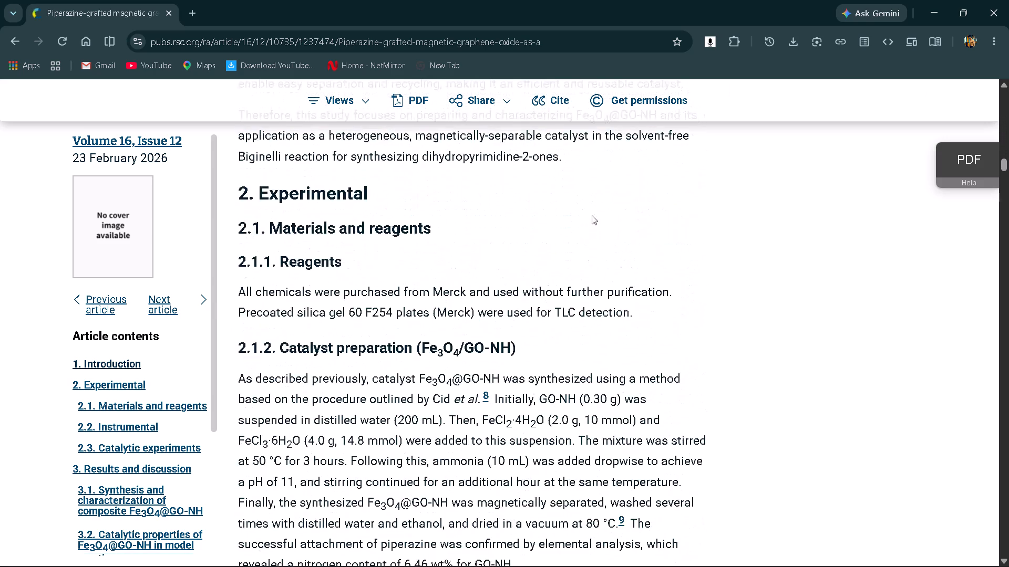
scroll(592, 215, "down", 8)
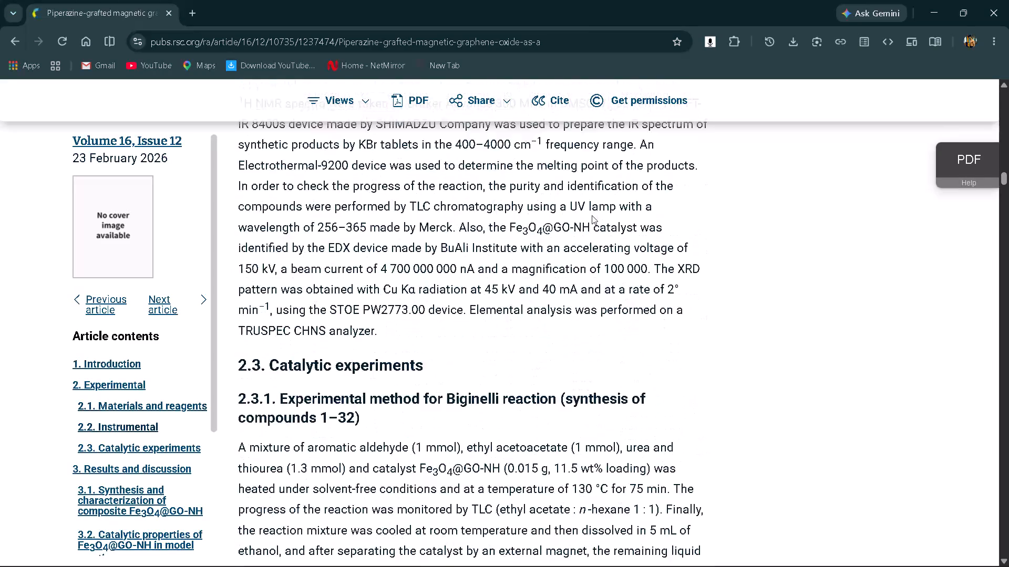
scroll(592, 215, "down", 10)
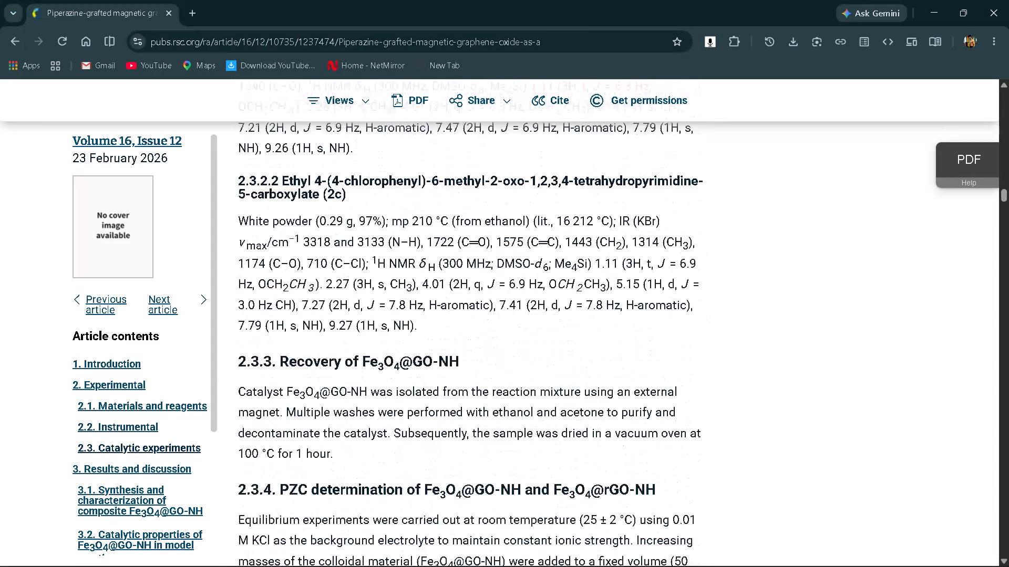
scroll(592, 215, "down", 12)
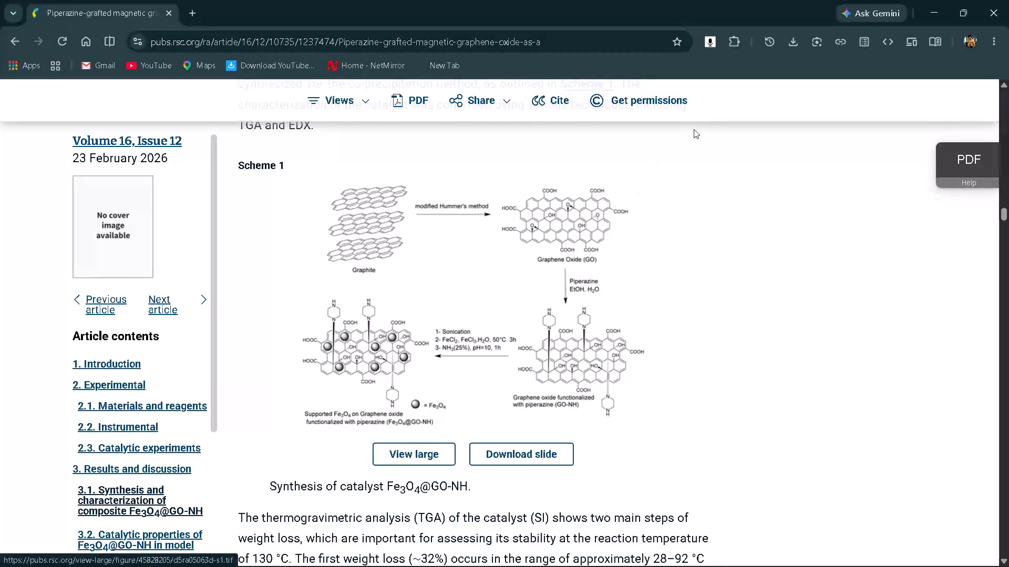
Close the web browser and return to the References slide in PowerPoint.
left_click(867, 158)
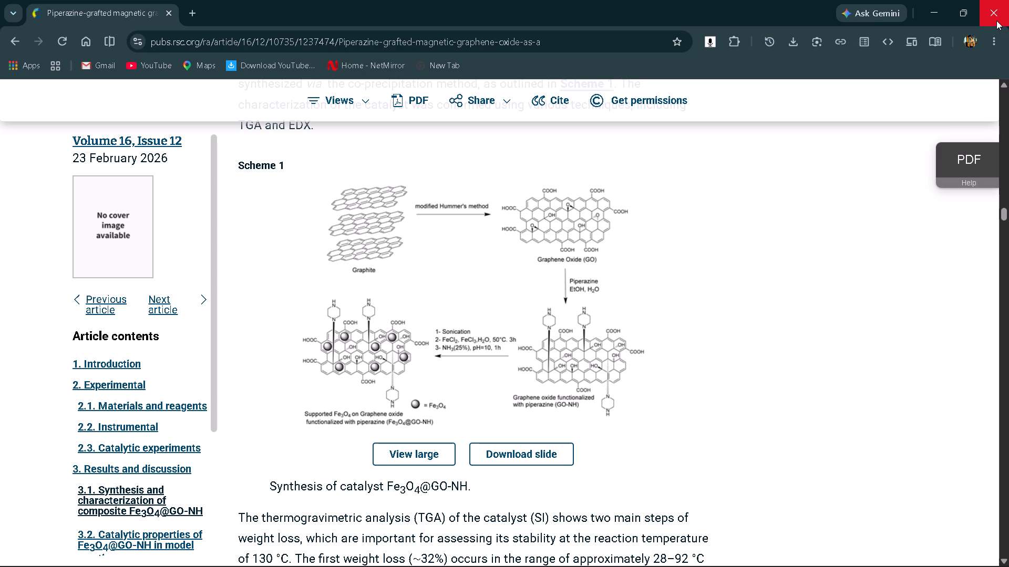
left_click(996, 18)
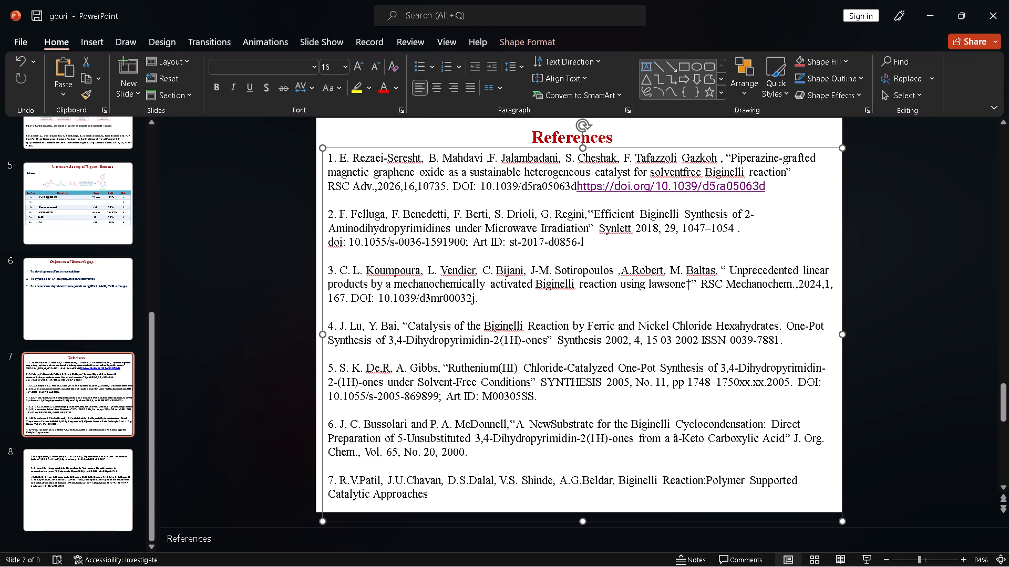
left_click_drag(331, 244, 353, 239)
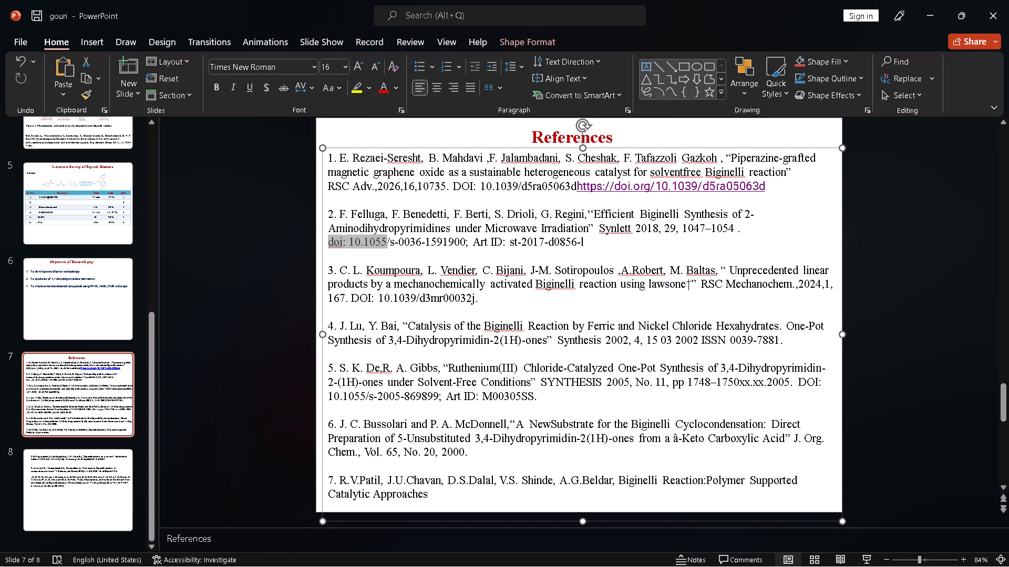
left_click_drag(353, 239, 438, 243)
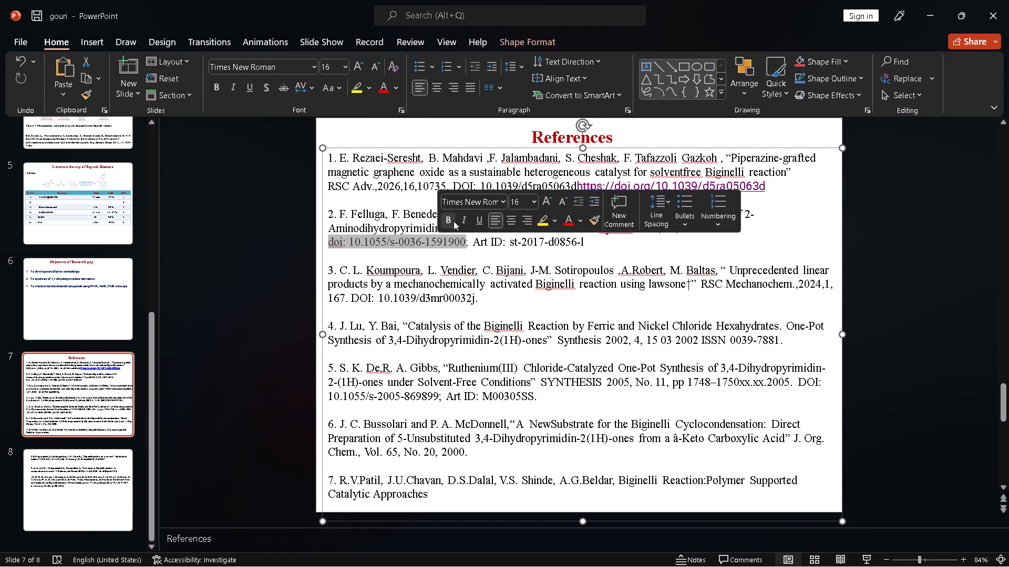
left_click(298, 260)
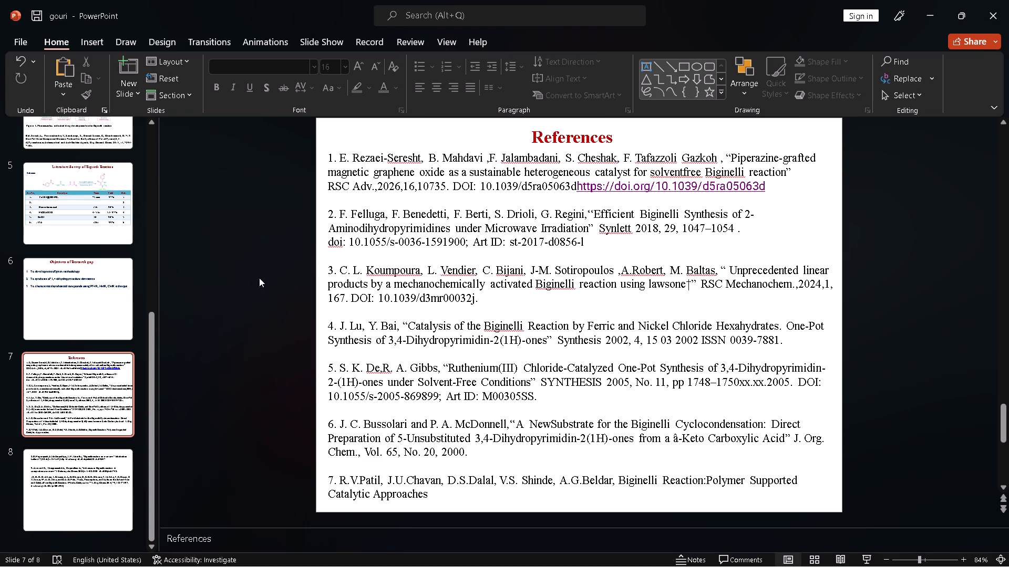
left_click_drag(328, 242, 355, 242)
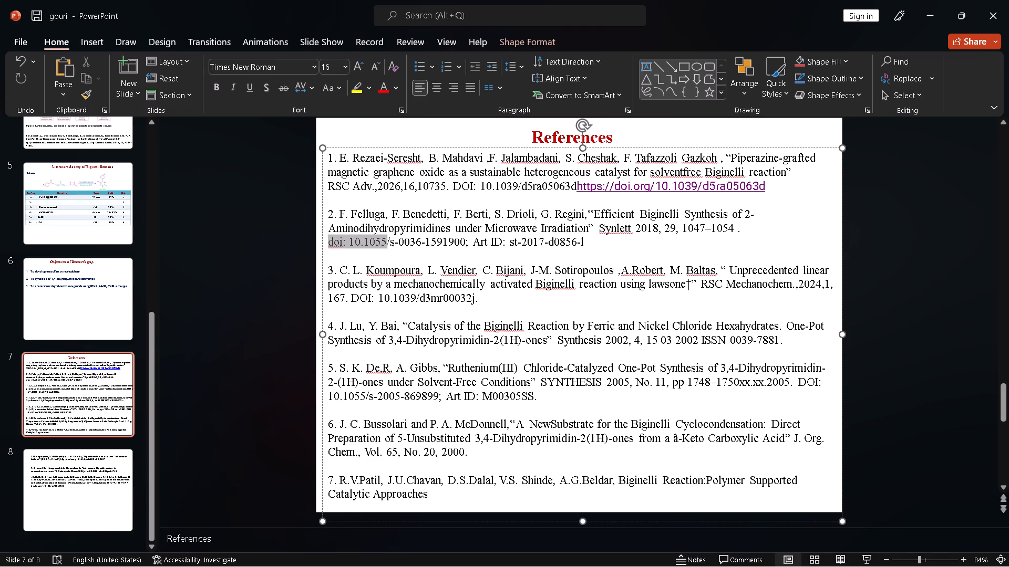
left_click_drag(355, 242, 437, 242)
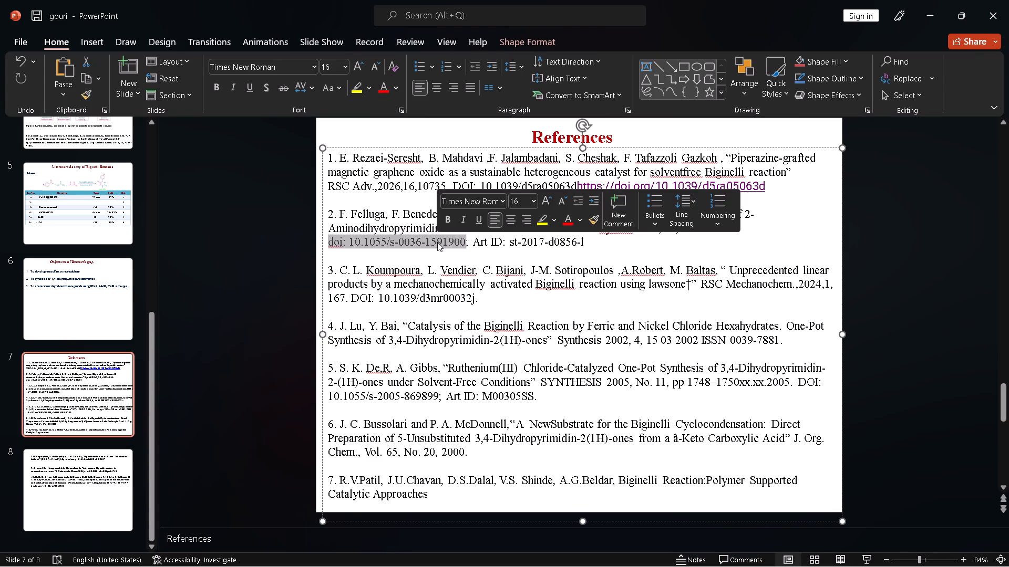
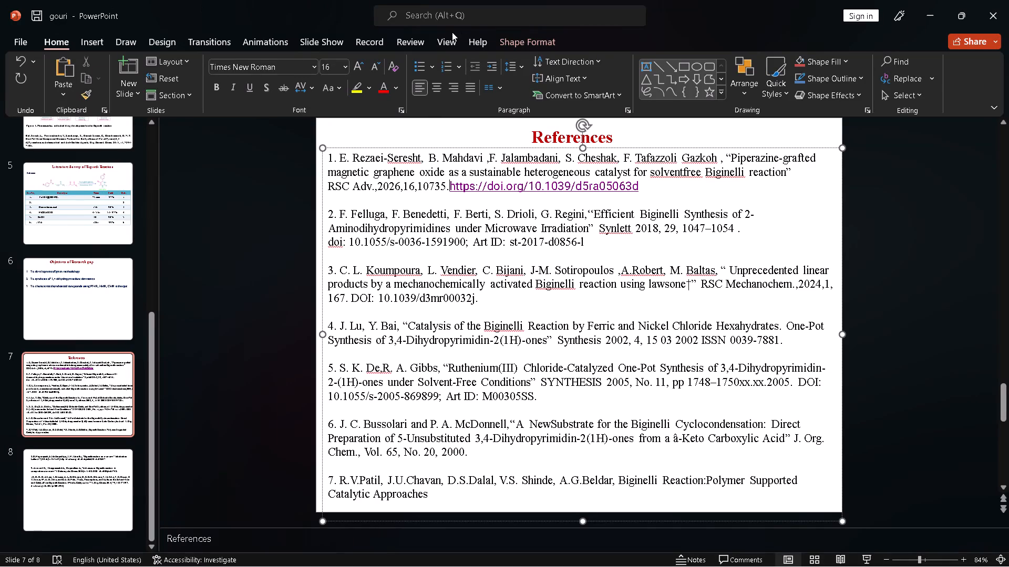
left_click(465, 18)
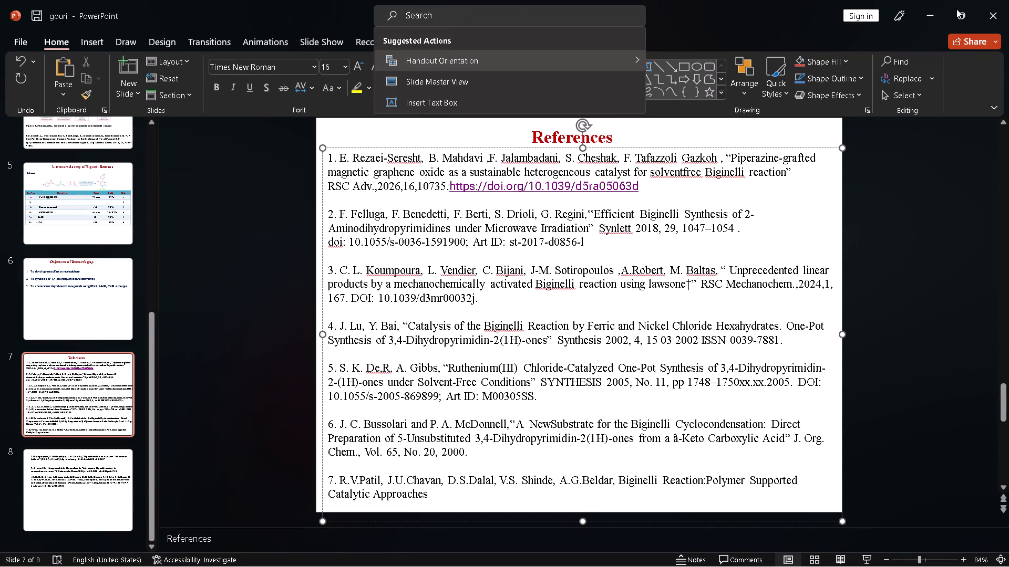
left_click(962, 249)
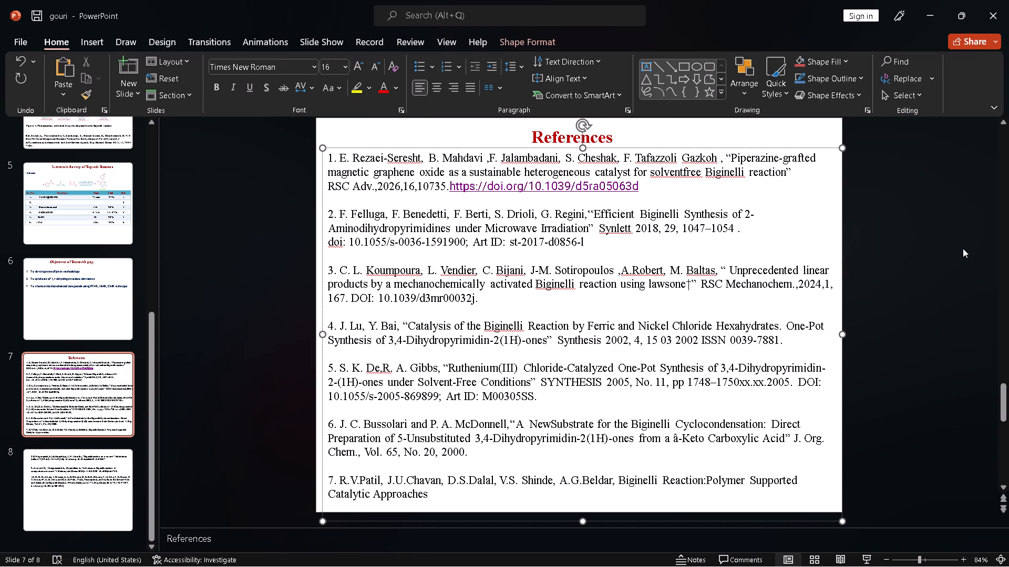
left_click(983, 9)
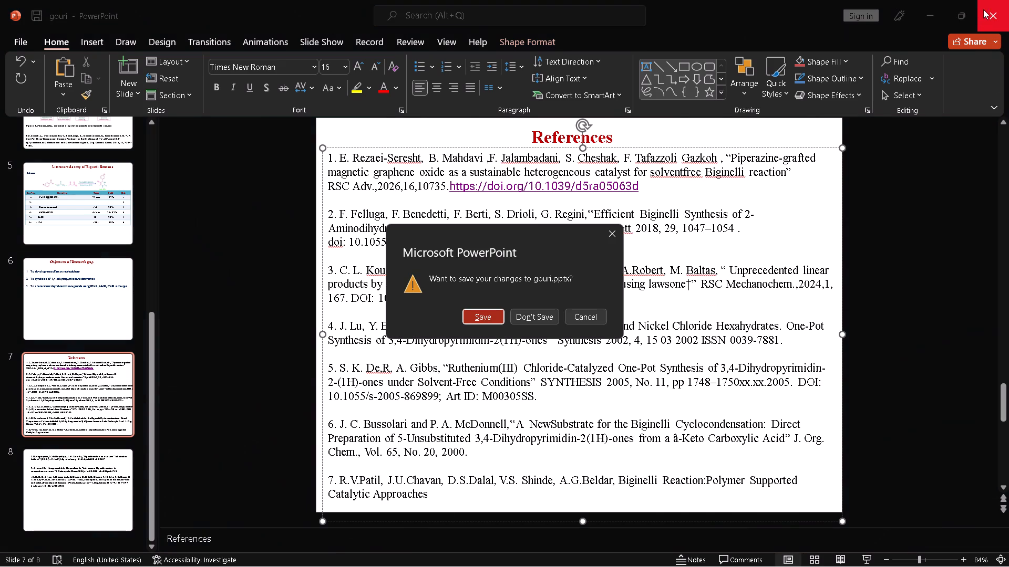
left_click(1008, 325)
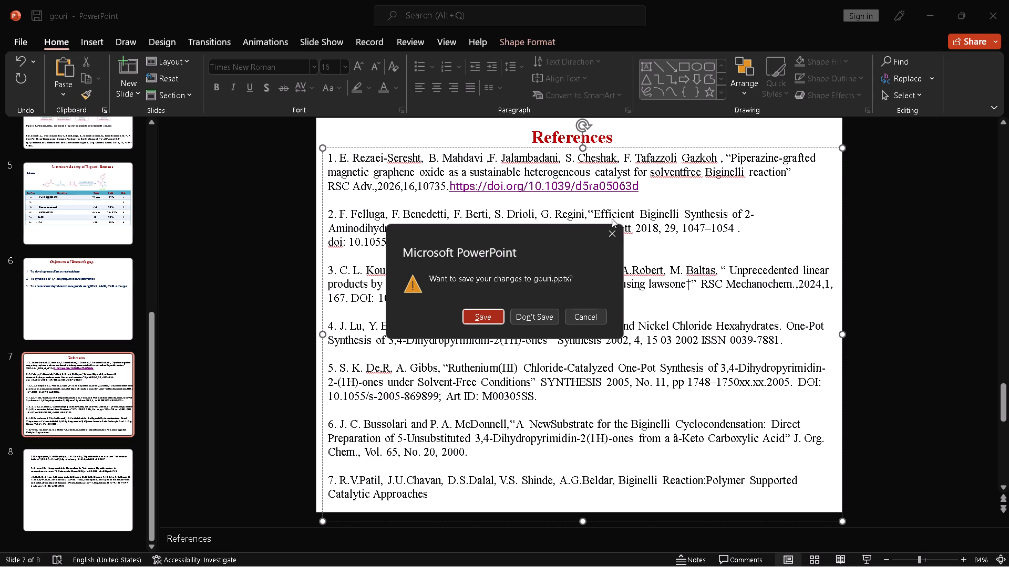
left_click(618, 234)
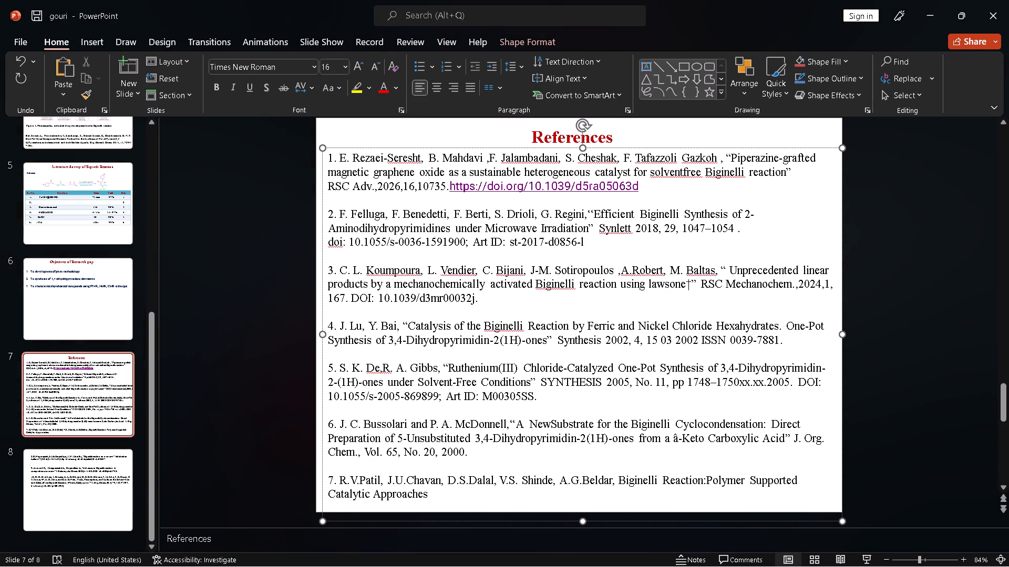
left_click_drag(465, 241, 320, 241)
left_click(596, 242)
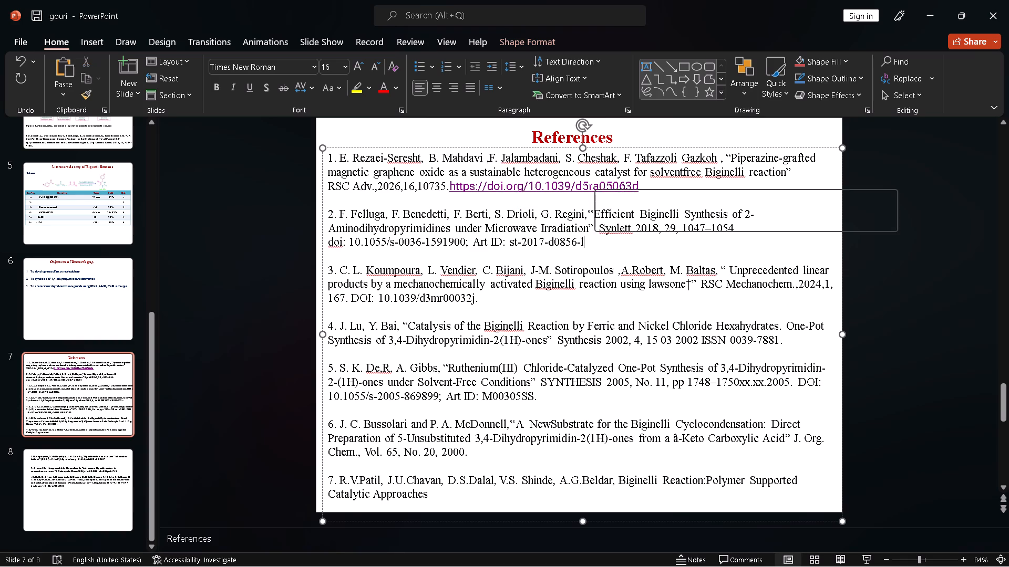
left_click_drag(595, 242, 367, 269)
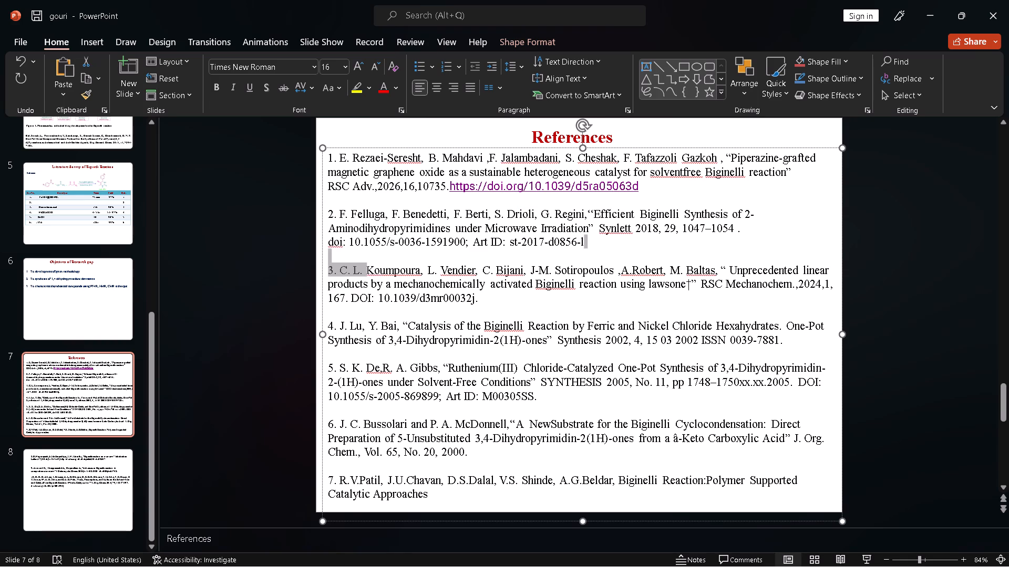
left_click_drag(367, 269, 312, 242)
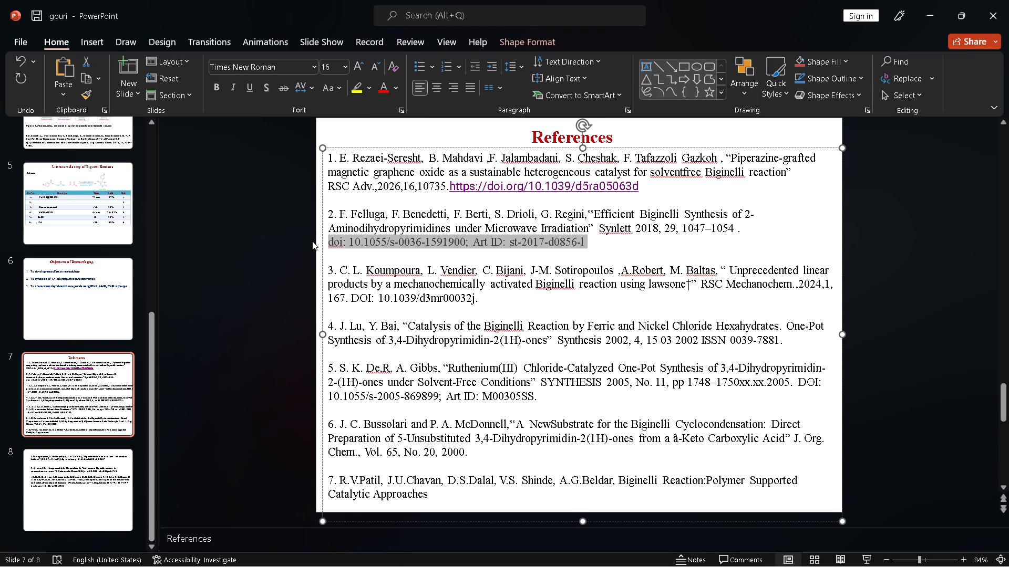
key("ctrl+c")
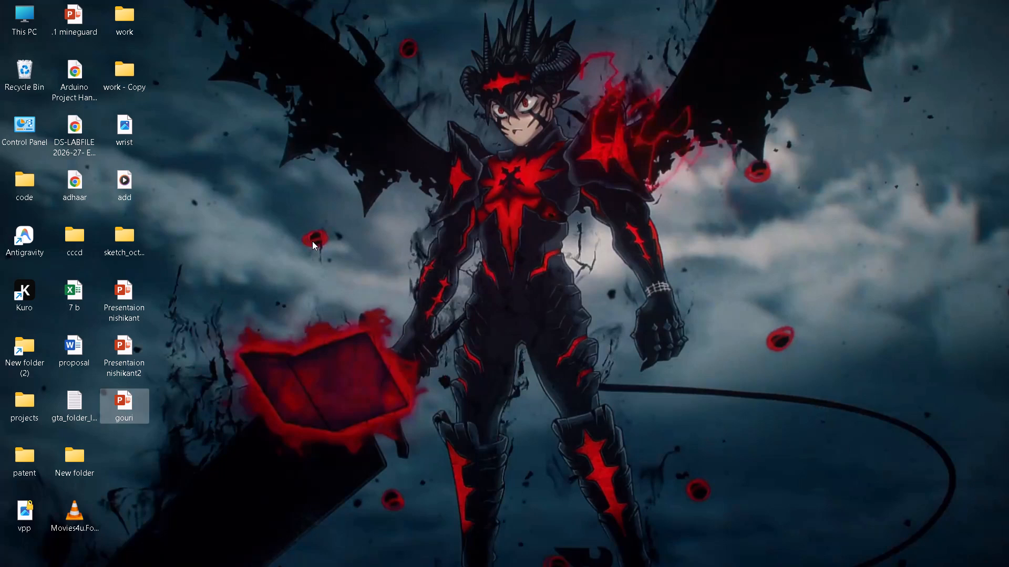
Switch to Google Chrome and search Google for the copied DOI and Art ID line of reference 2.
type("CH")
left_click(570, 261)
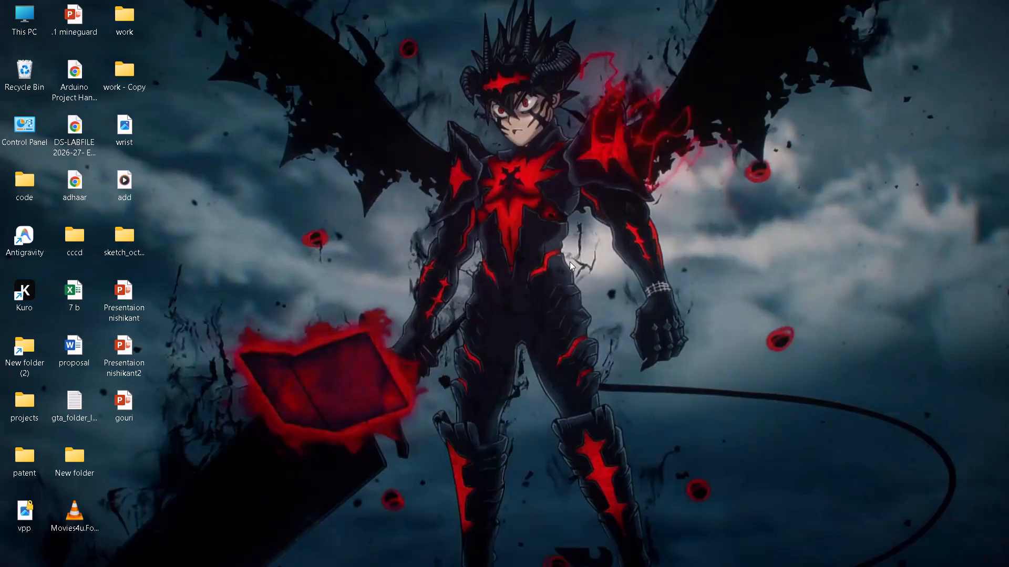
type("CG")
key("BackSpace")
key("h")
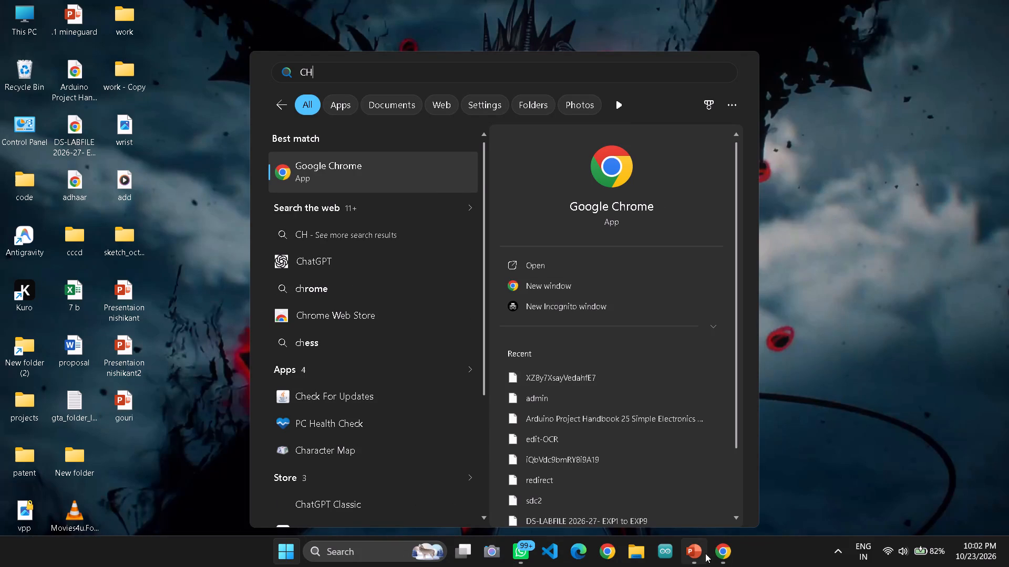
left_click(721, 550)
left_click(344, 312)
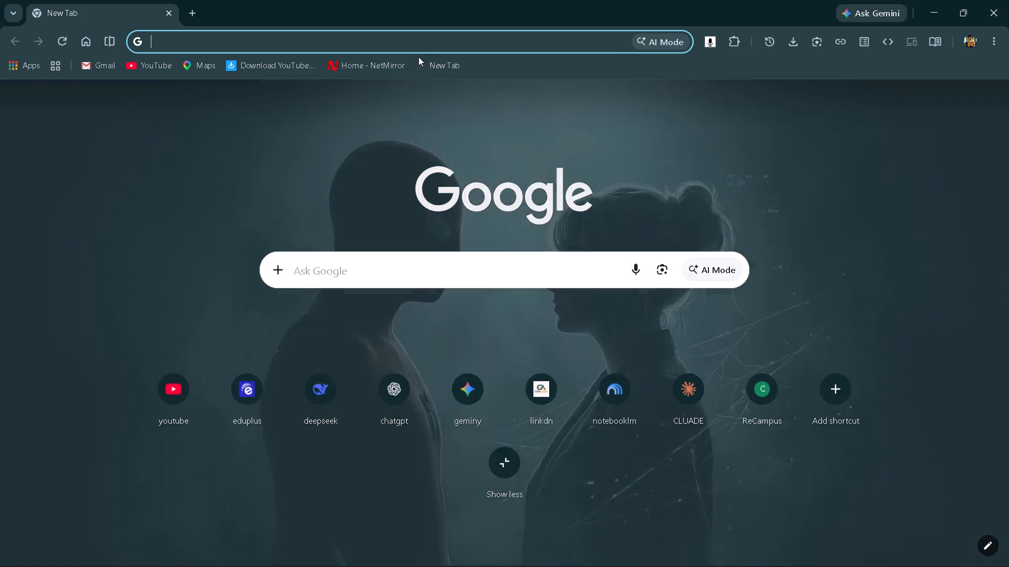
left_click(431, 40)
key("ctrl+v")
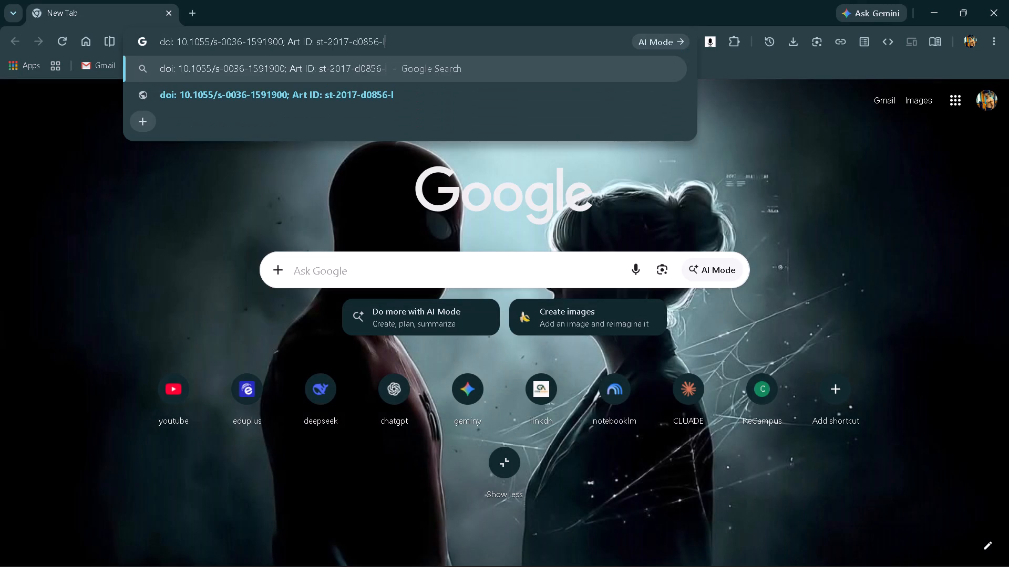
key("Return")
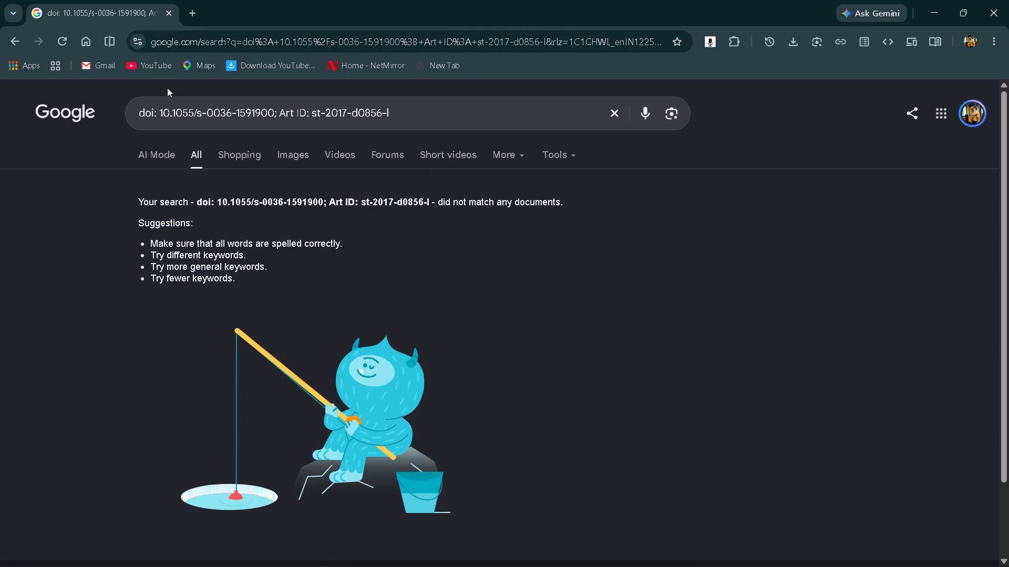
Change the query's first word to "Doi:" and search again for reference 2's article.
left_click(147, 114)
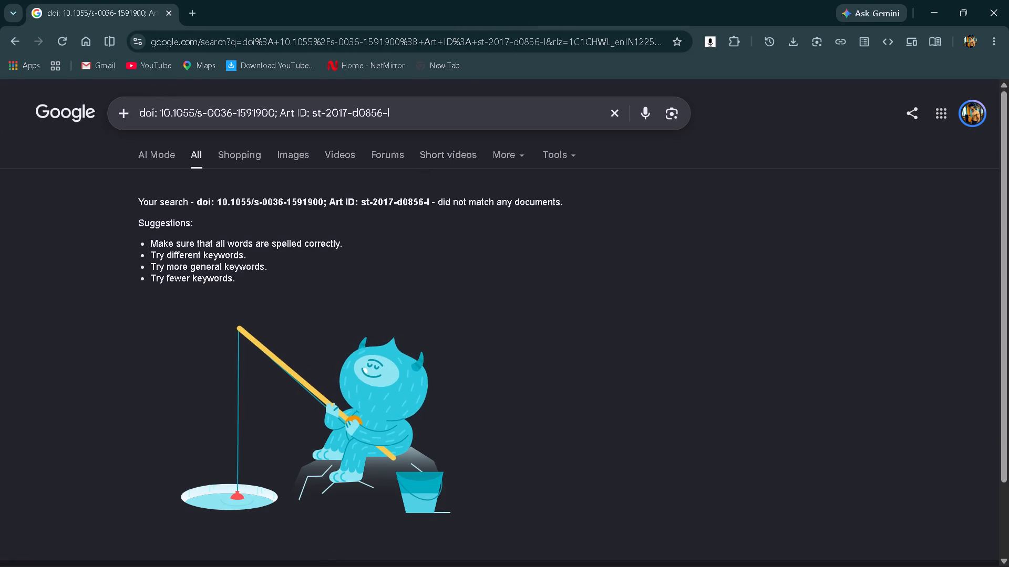
key("BackSpace")
key("d")
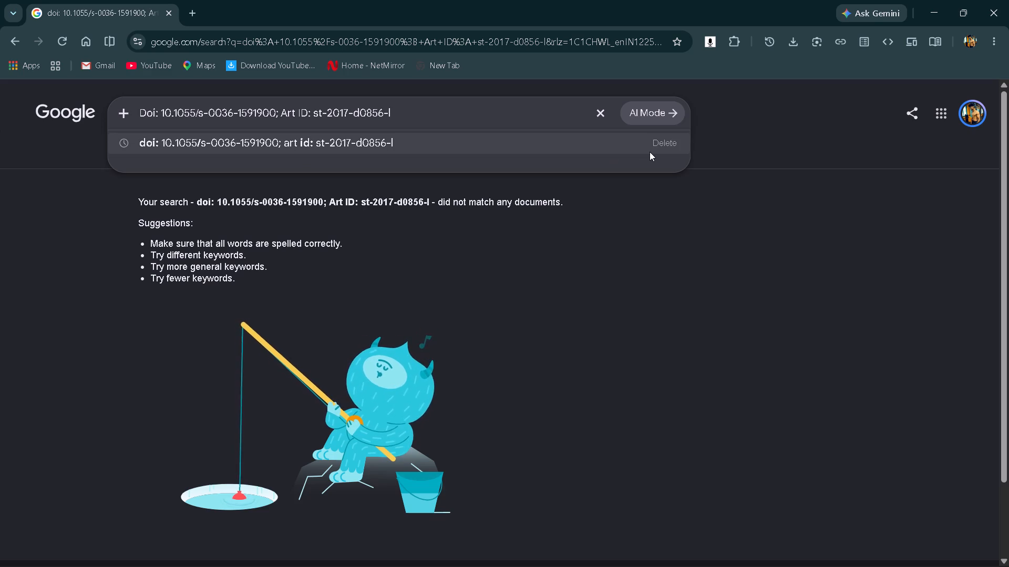
left_click(549, 111)
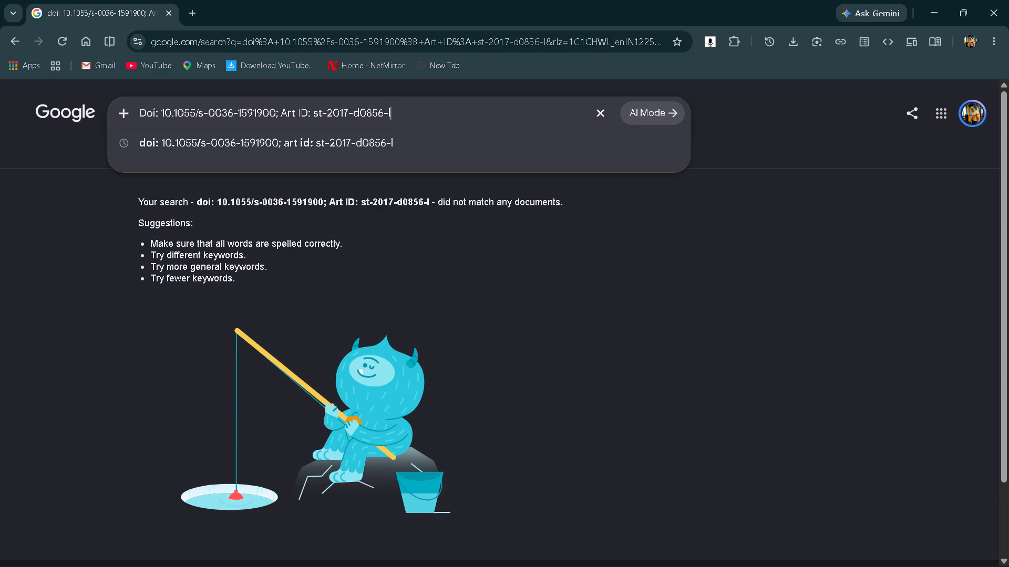
key("Return")
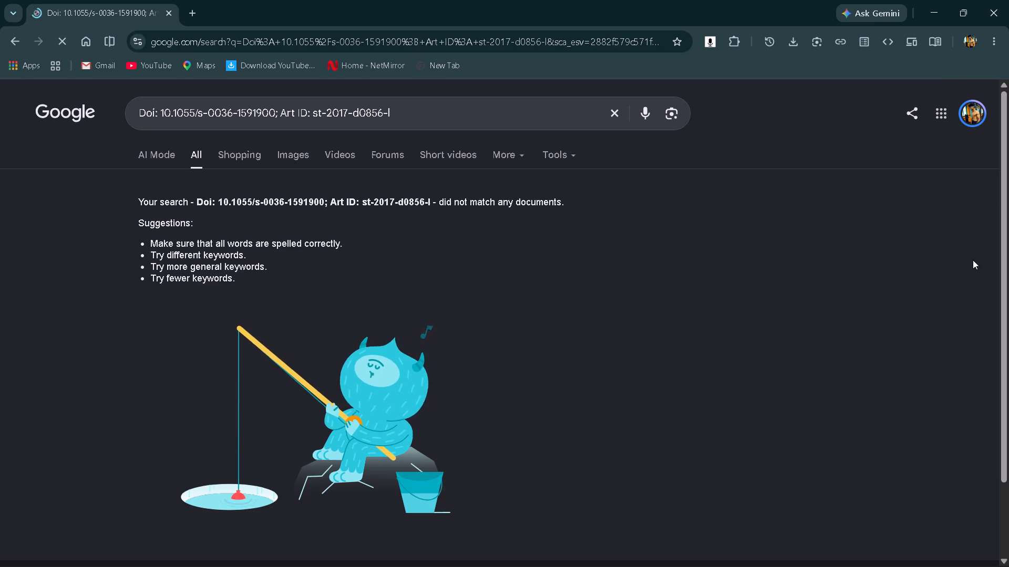
Close the web browser, return to the References slide in PowerPoint and deselect the reference text.
left_click(1002, 15)
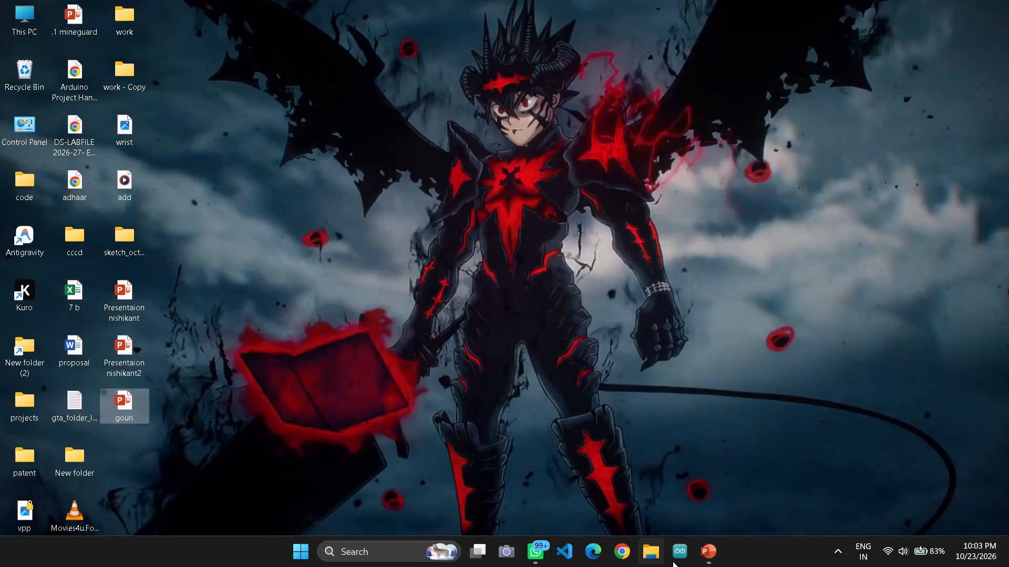
left_click(700, 554)
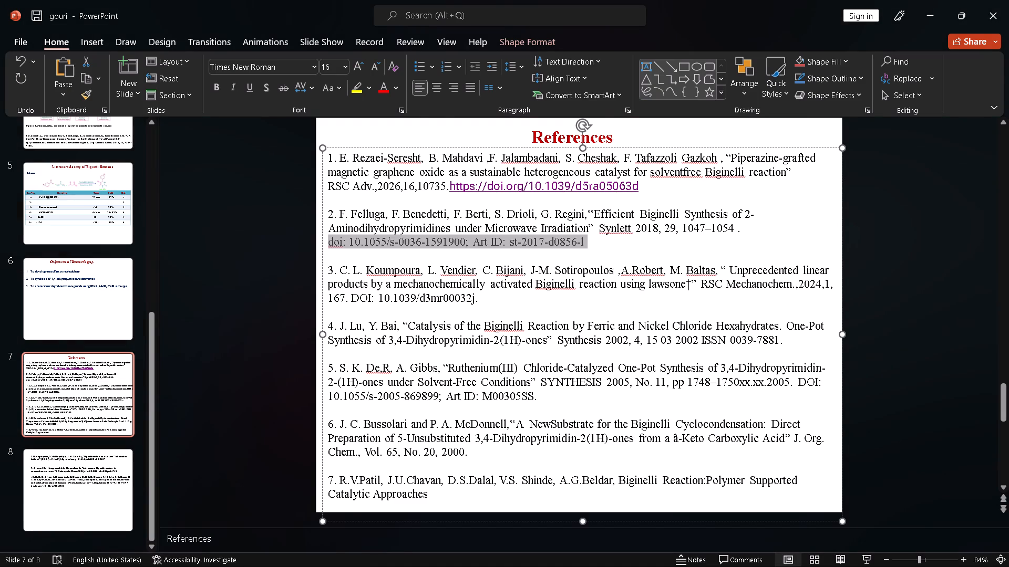
left_click(957, 440)
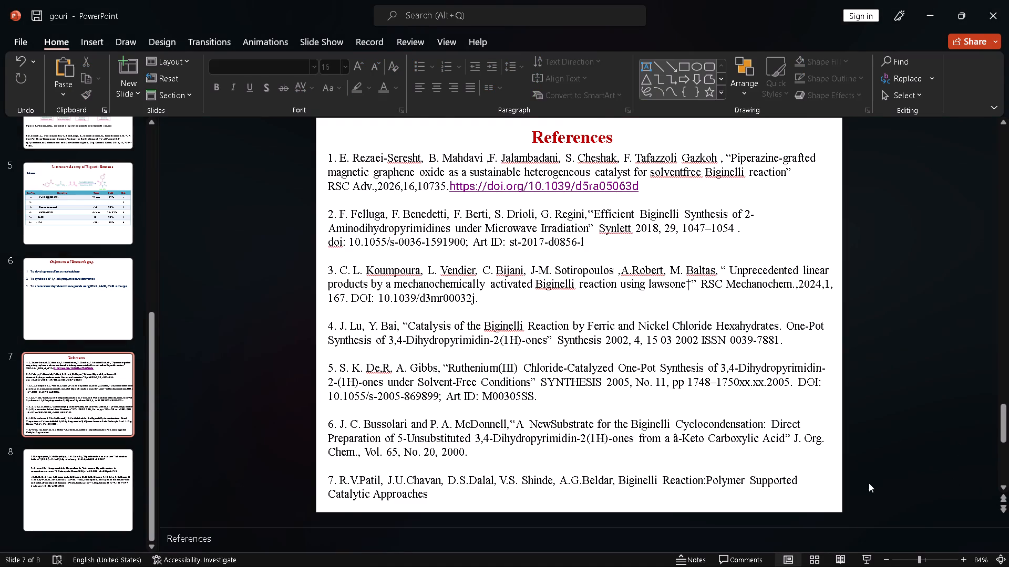
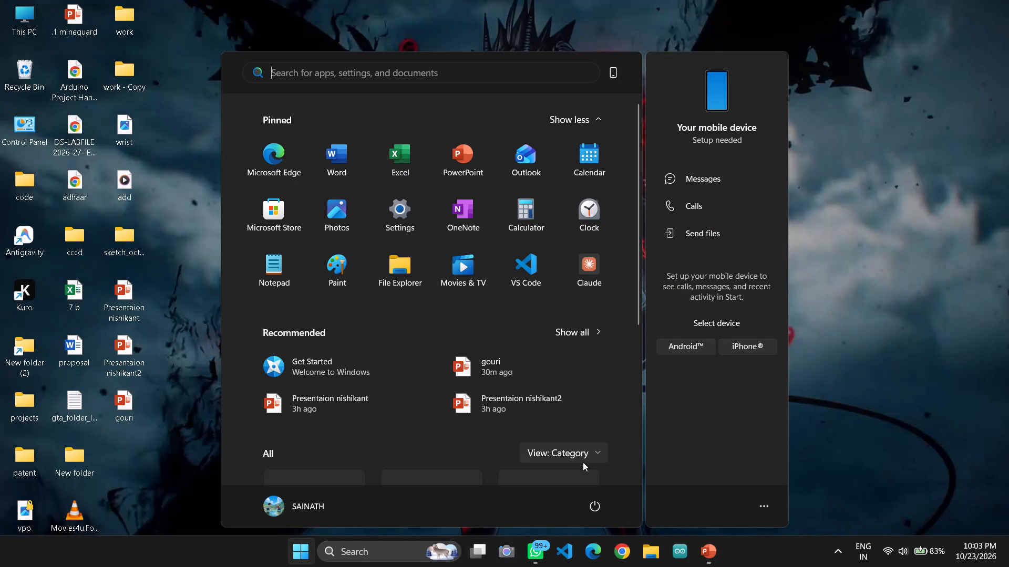
key("c")
key("h")
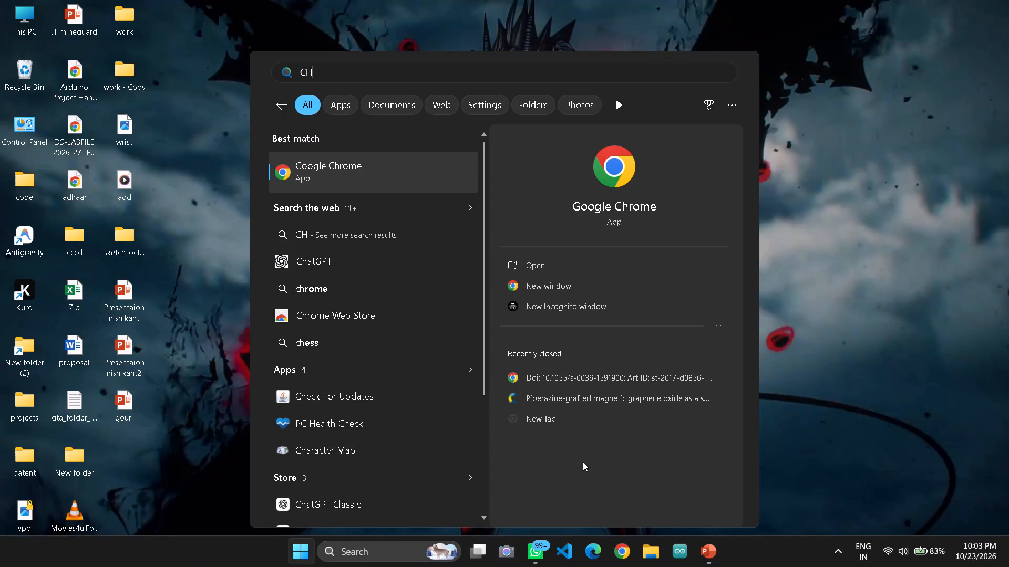
left_click(636, 151)
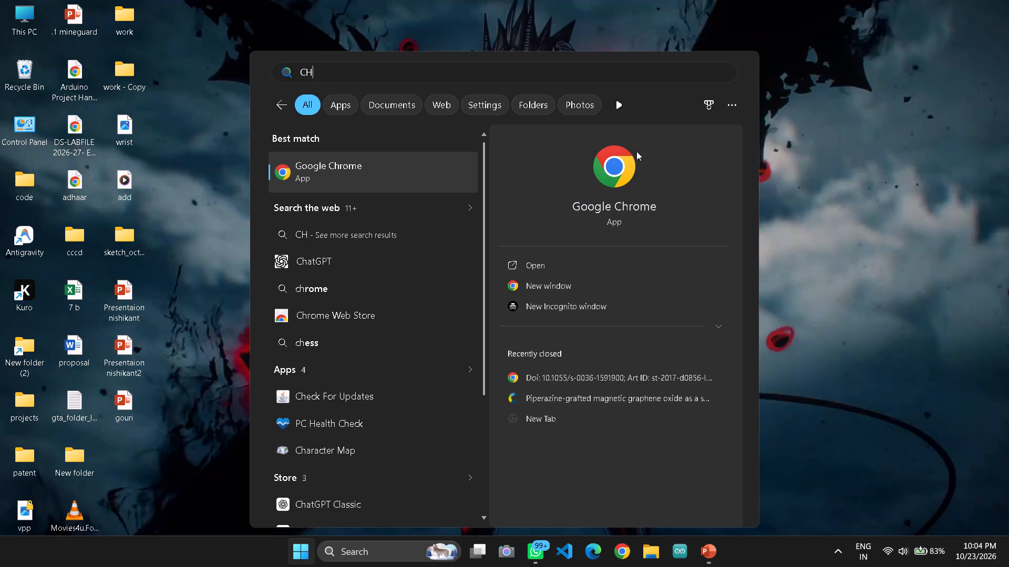
left_click(329, 342)
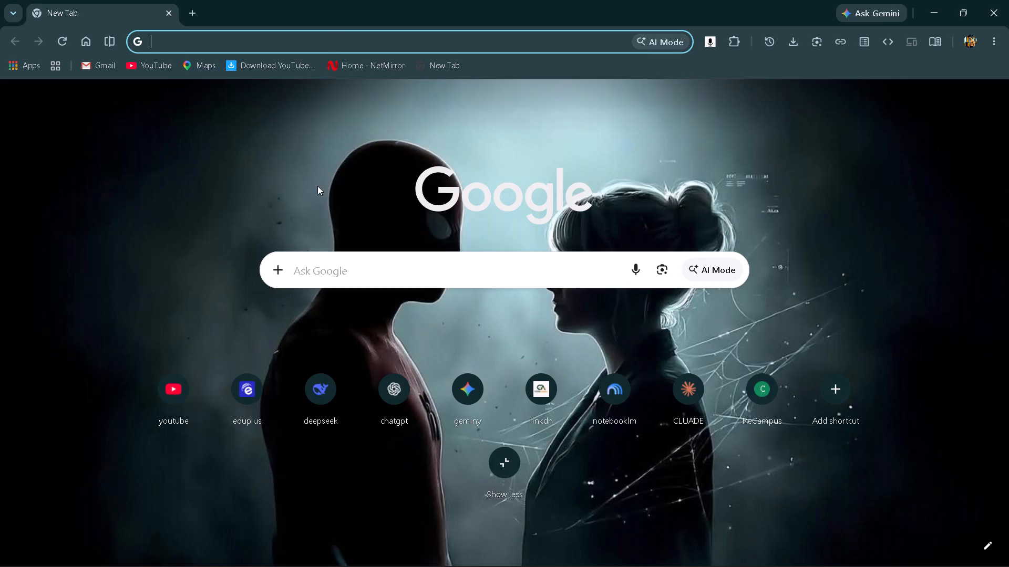
left_click(319, 31)
right_click(319, 31)
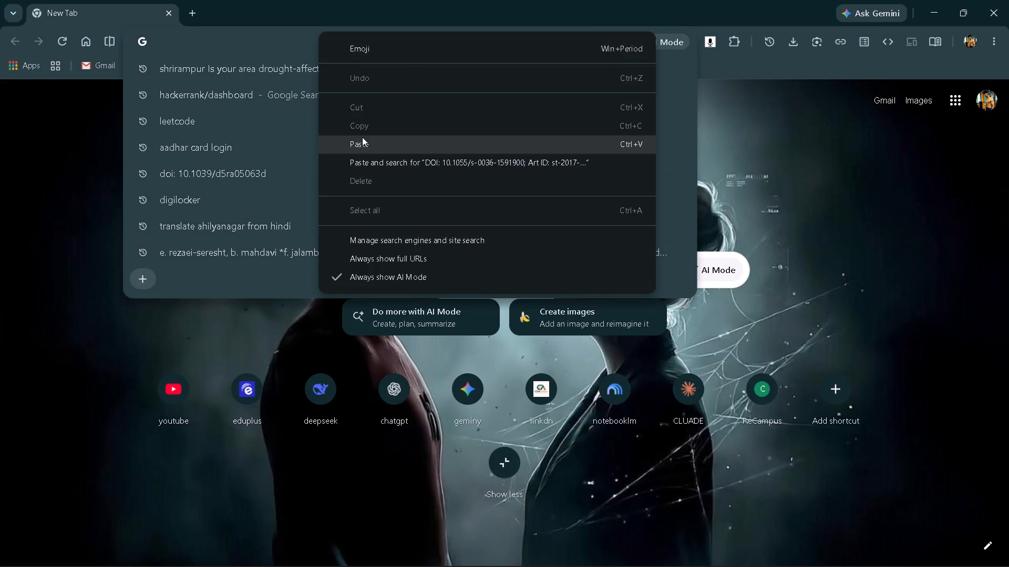
left_click(359, 145)
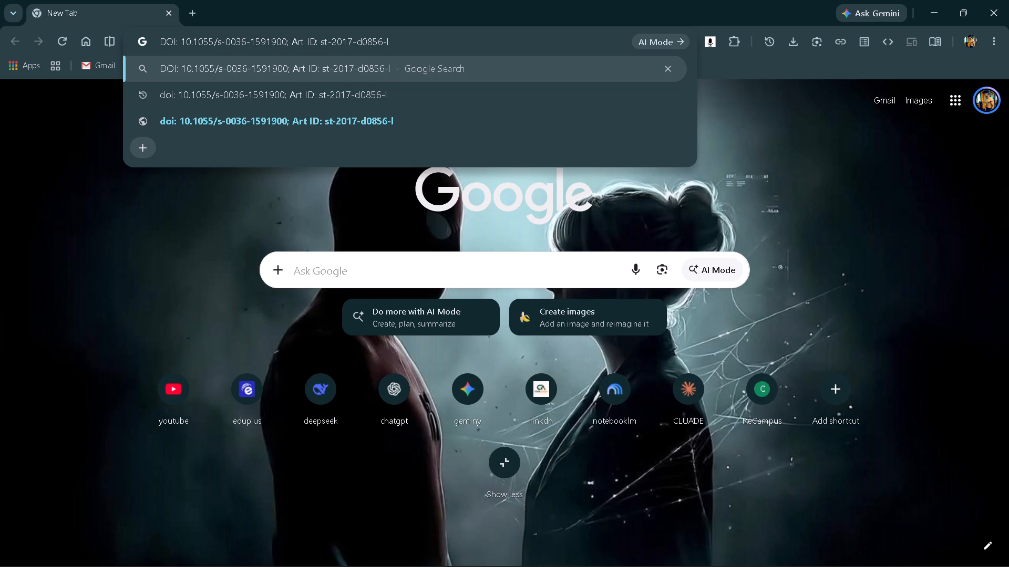
key("Return")
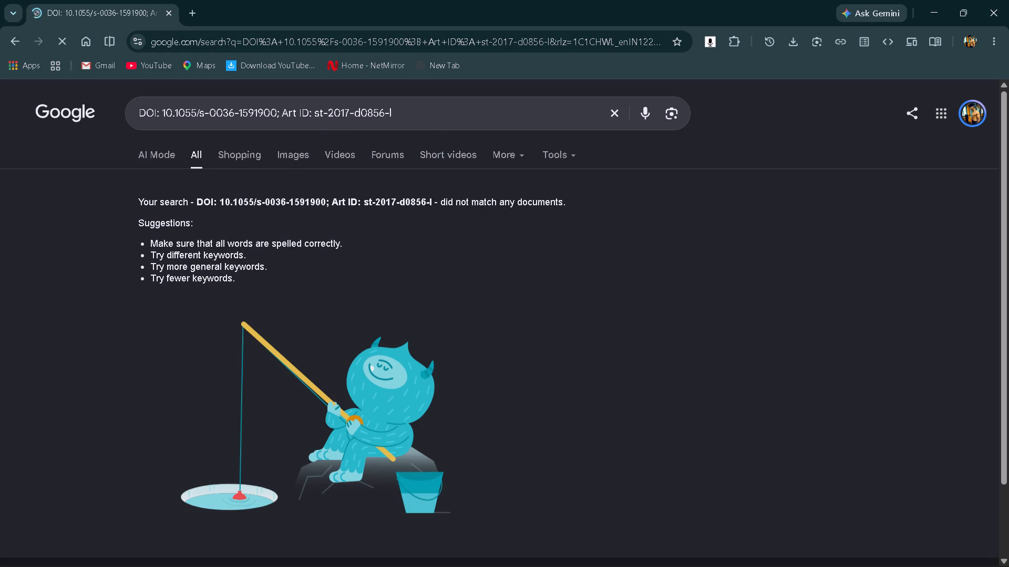
left_click_drag(400, 115, 281, 131)
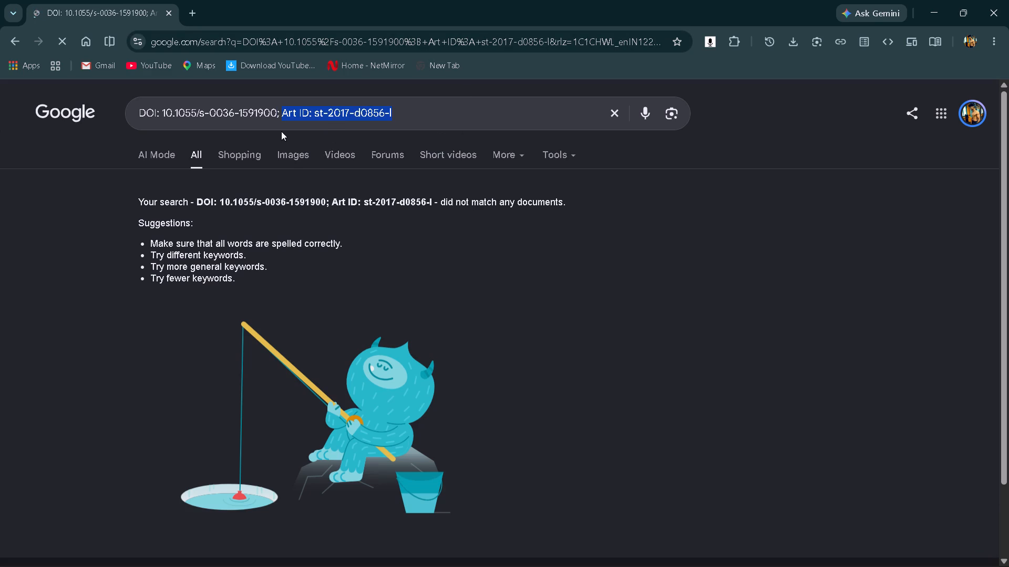
left_click_drag(281, 131, 275, 123)
key("BackSpace")
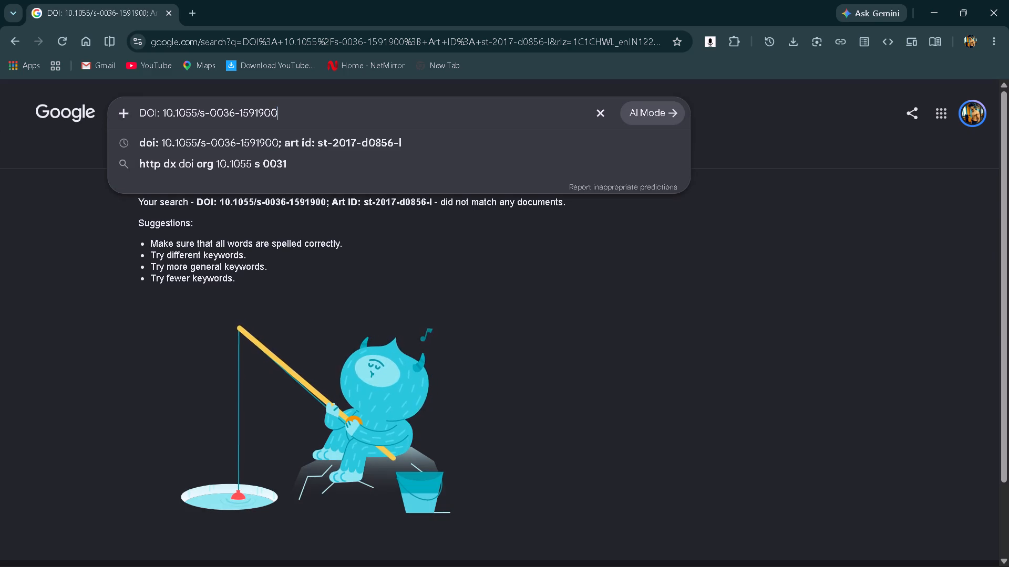
key("Return")
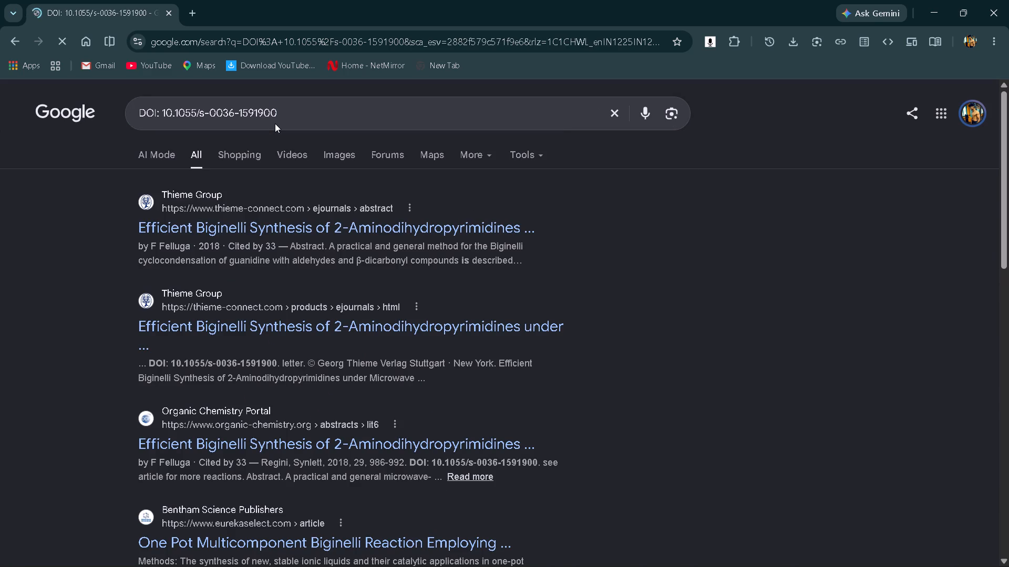
Open the first Thieme Group result, "Efficient Biginelli Synthesis of 2-Aminodihydropyrimidines".
left_click_drag(308, 229, 304, 228)
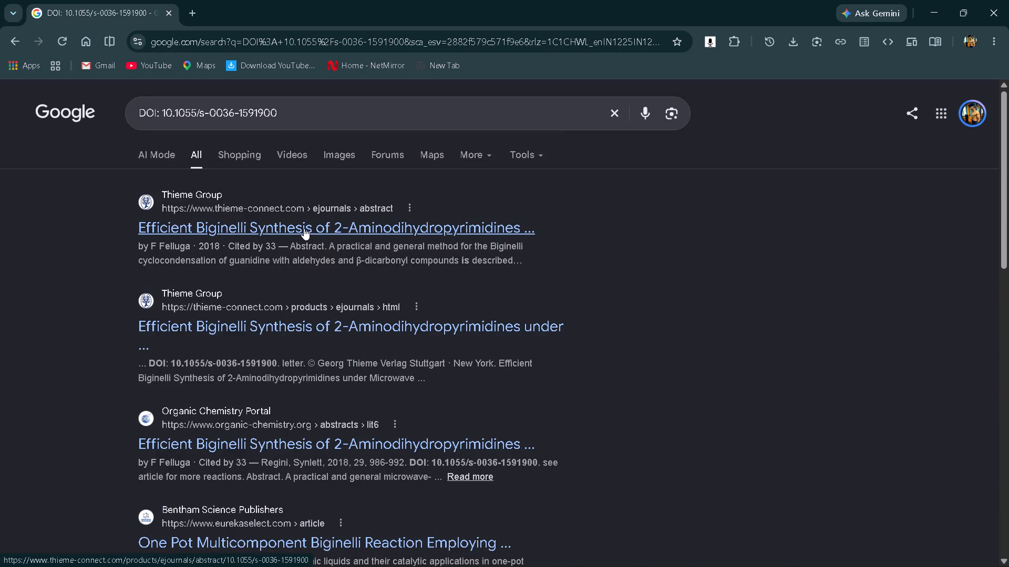
left_click(308, 227)
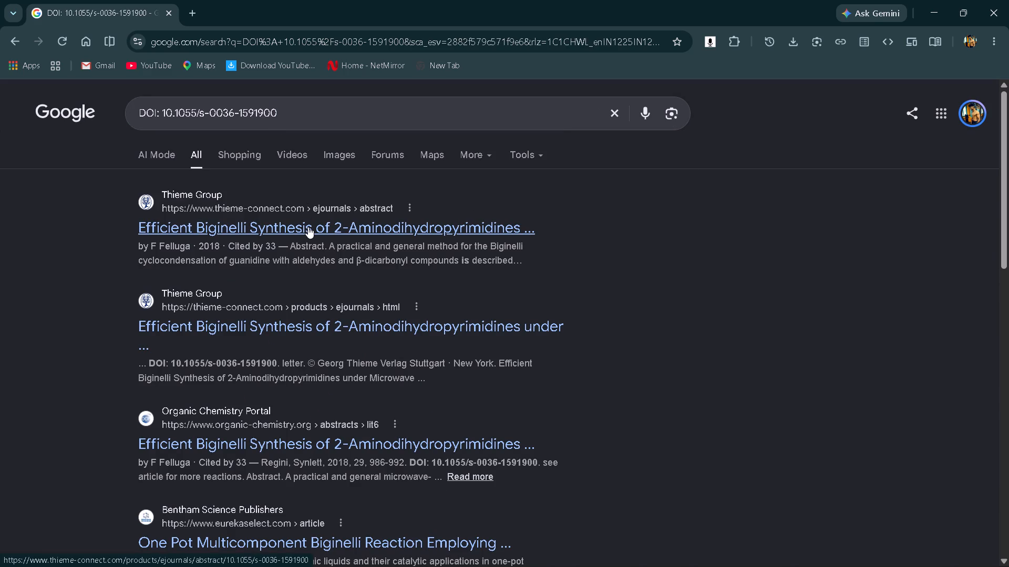
double_click(312, 227)
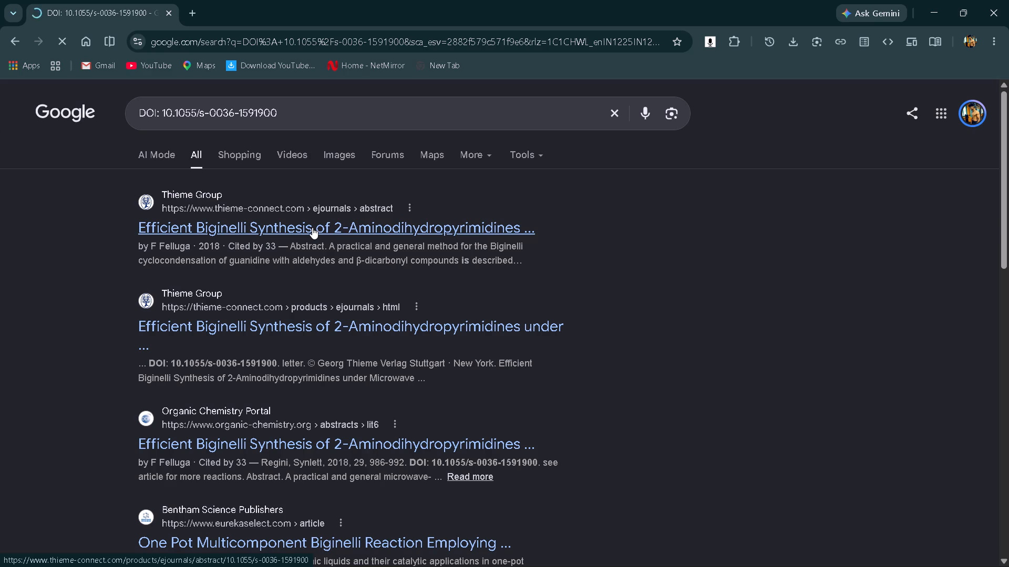
Glance at the system quick settings while the article loads, and reject all cookies in the Thieme page's privacy notice.
left_click_drag(585, 556, 977, 566)
left_click(914, 560)
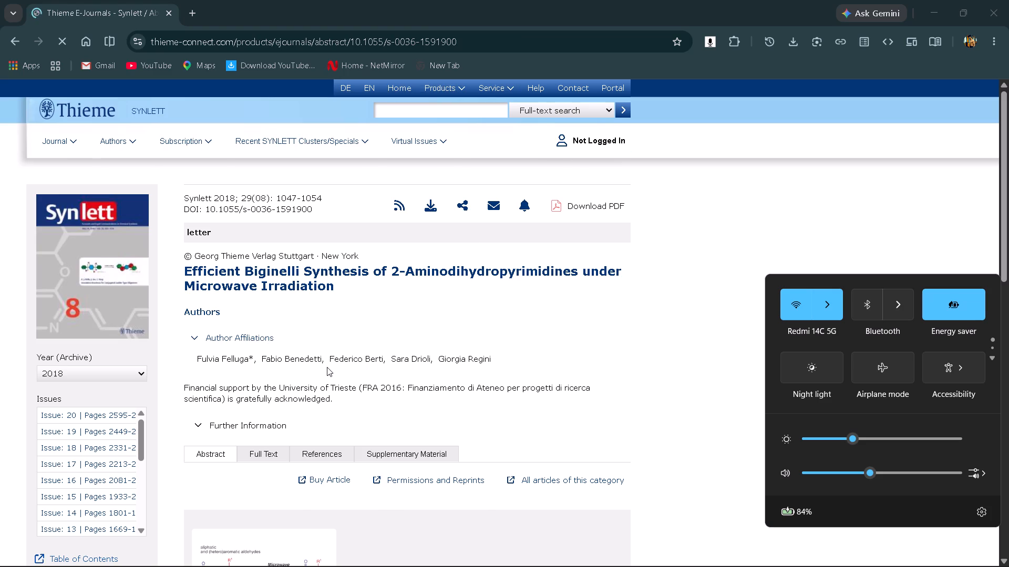
scroll(327, 367, "down", 1)
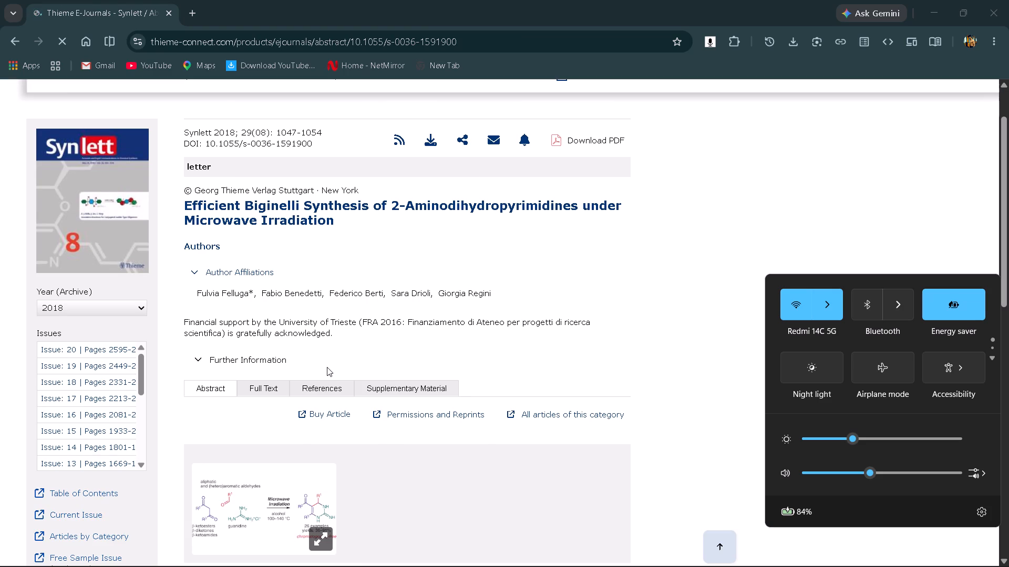
scroll(327, 367, "down", 2)
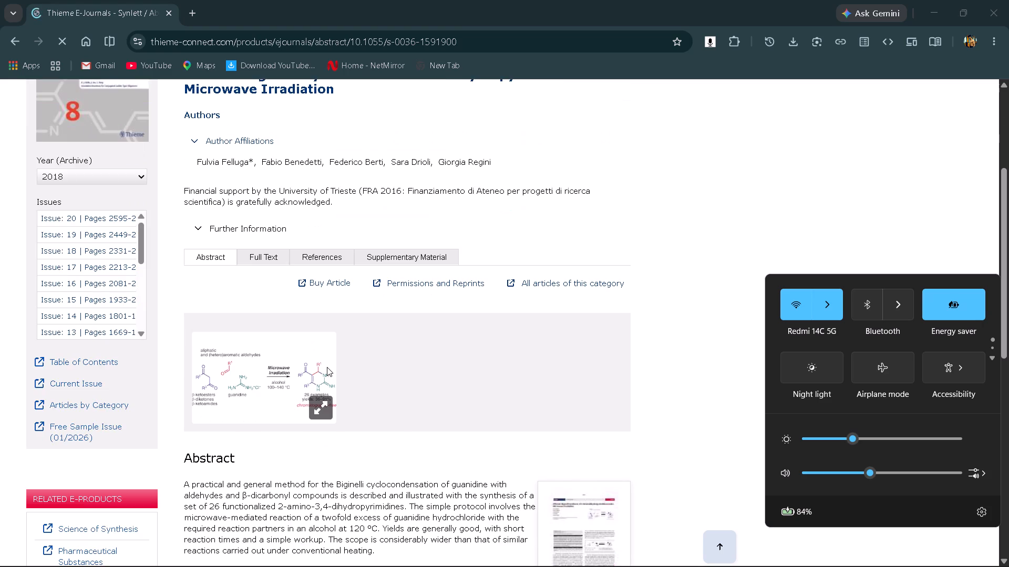
scroll(327, 367, "down", 2)
scroll(335, 355, "up", 1)
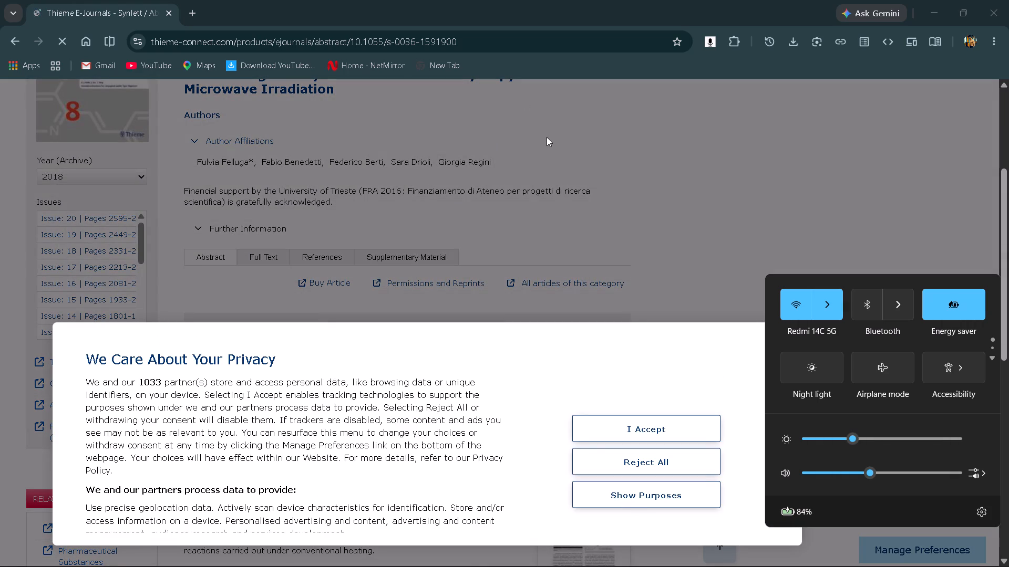
left_click(547, 137)
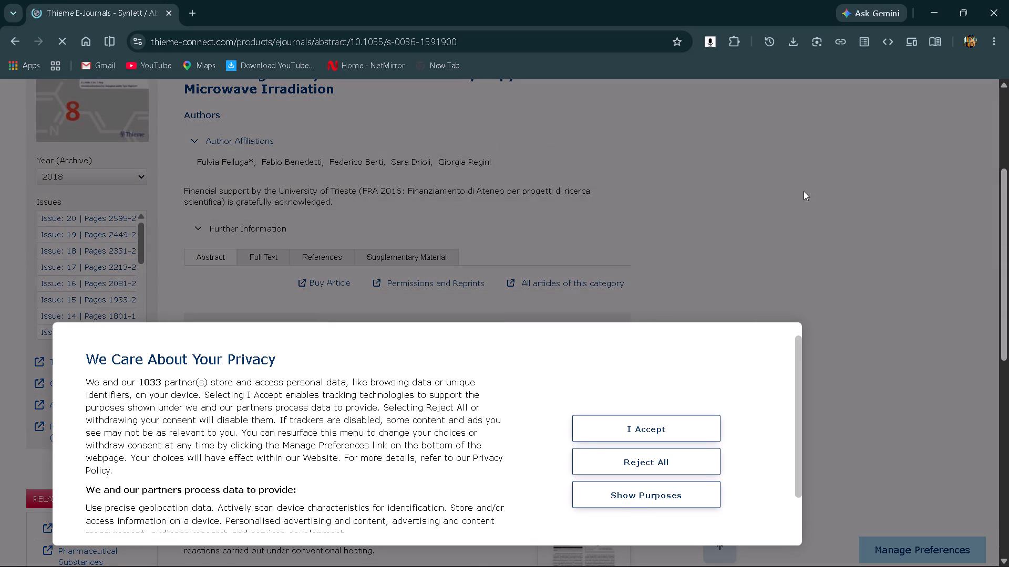
left_click(832, 160)
left_click(676, 467)
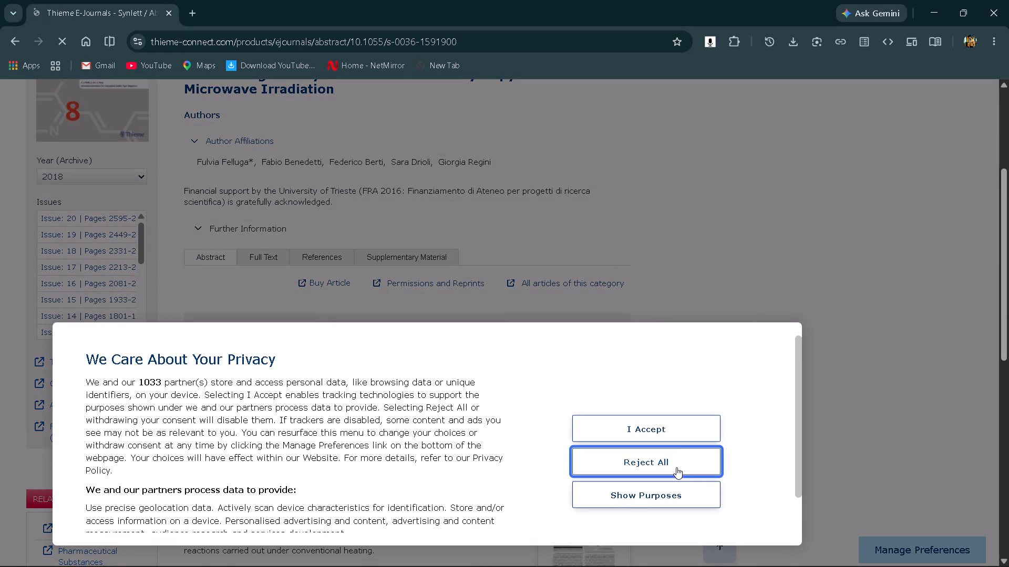
Look over the Thieme article page's title, authors, publication details and abstract.
scroll(545, 362, "down", 2)
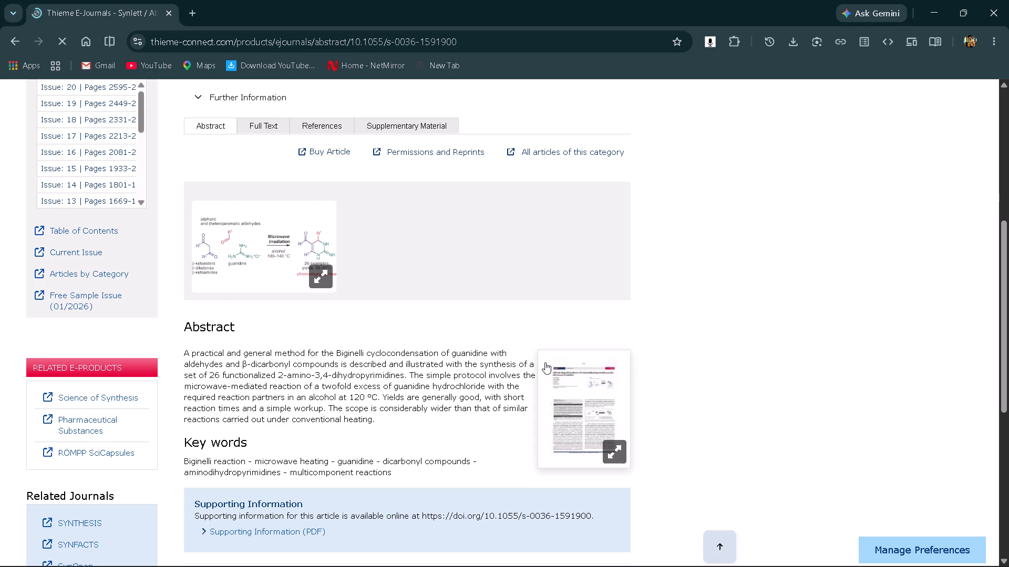
scroll(545, 362, "down", 2)
scroll(545, 362, "up", 3)
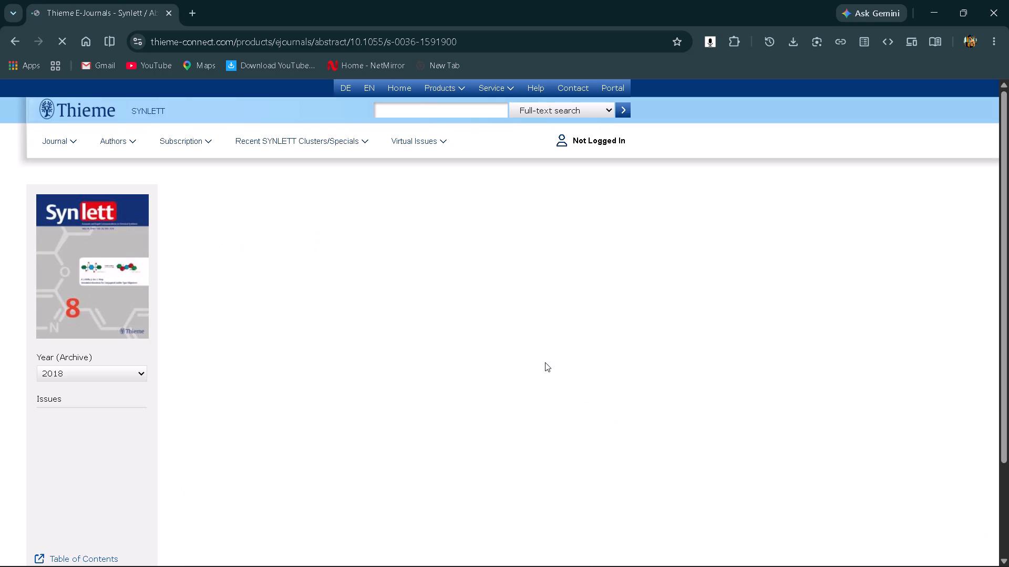
scroll(545, 362, "up", 4)
left_click(290, 224)
scroll(489, 186, "up", 2)
scroll(489, 186, "down", 2)
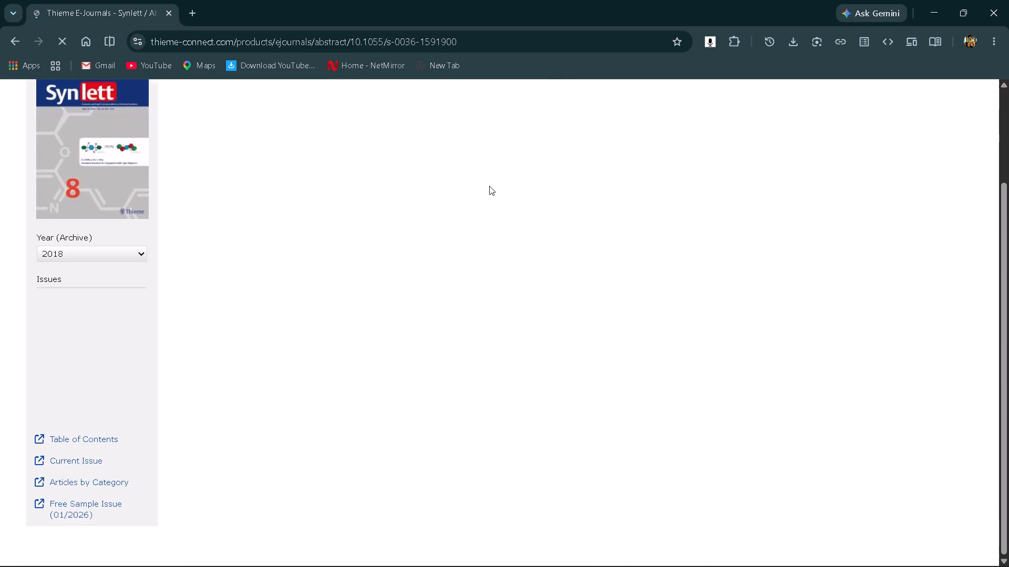
scroll(489, 186, "down", 2)
scroll(489, 186, "up", 6)
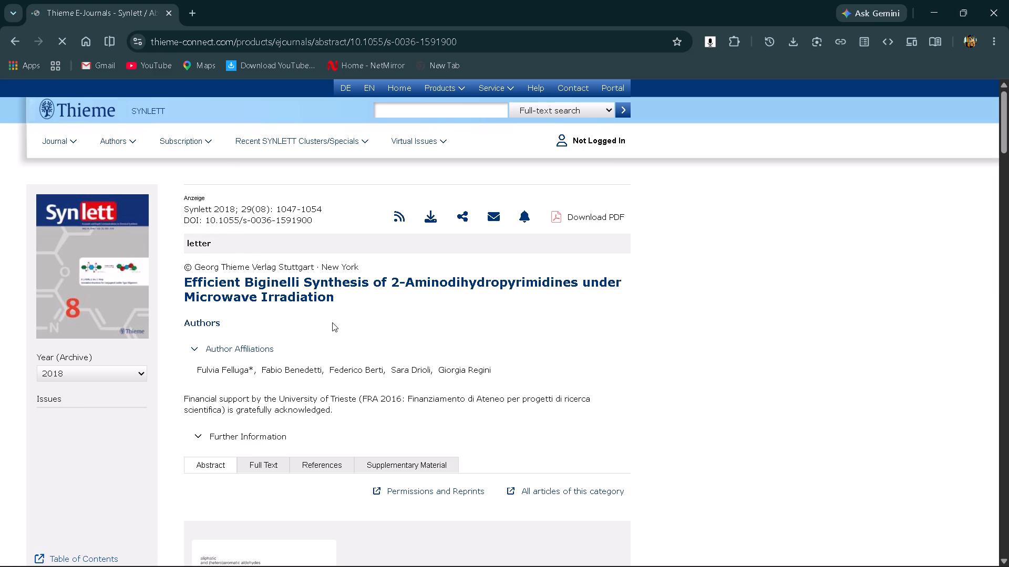
scroll(332, 322, "down", 2)
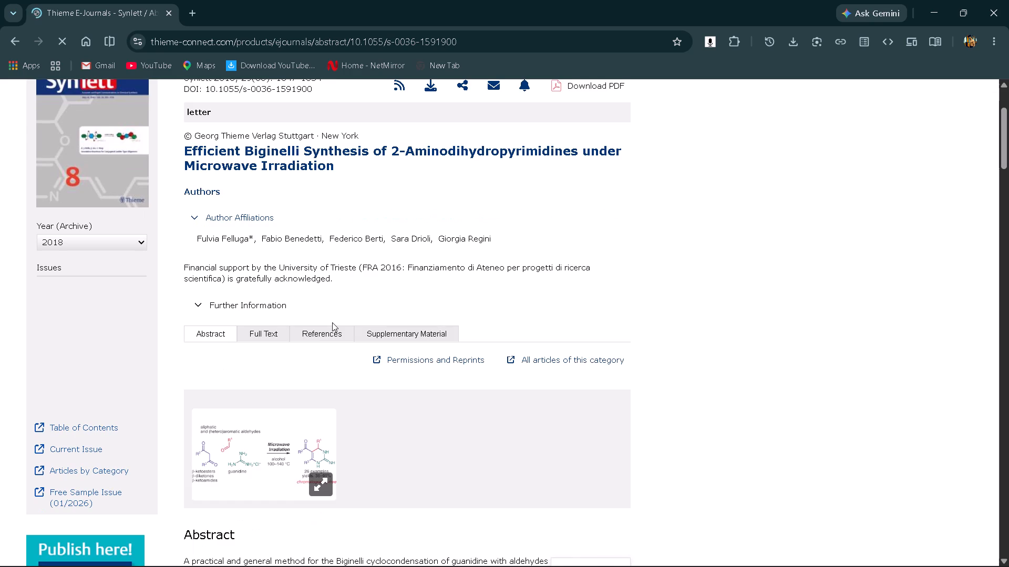
scroll(332, 322, "up", 1)
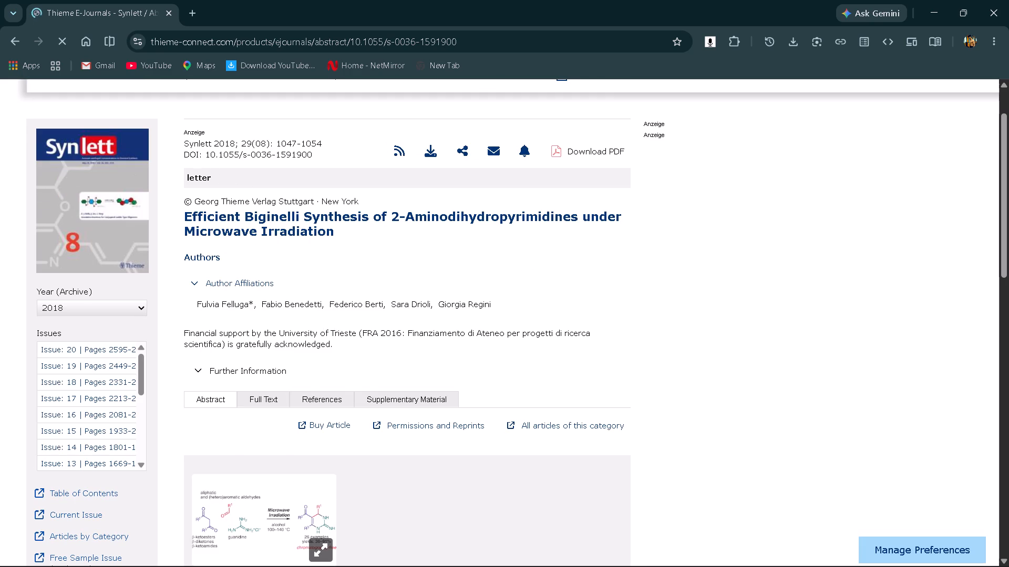
Highlight the DOI line above the article's title on the Thieme page.
left_click_drag(187, 152, 352, 156)
left_click_drag(202, 160, 197, 157)
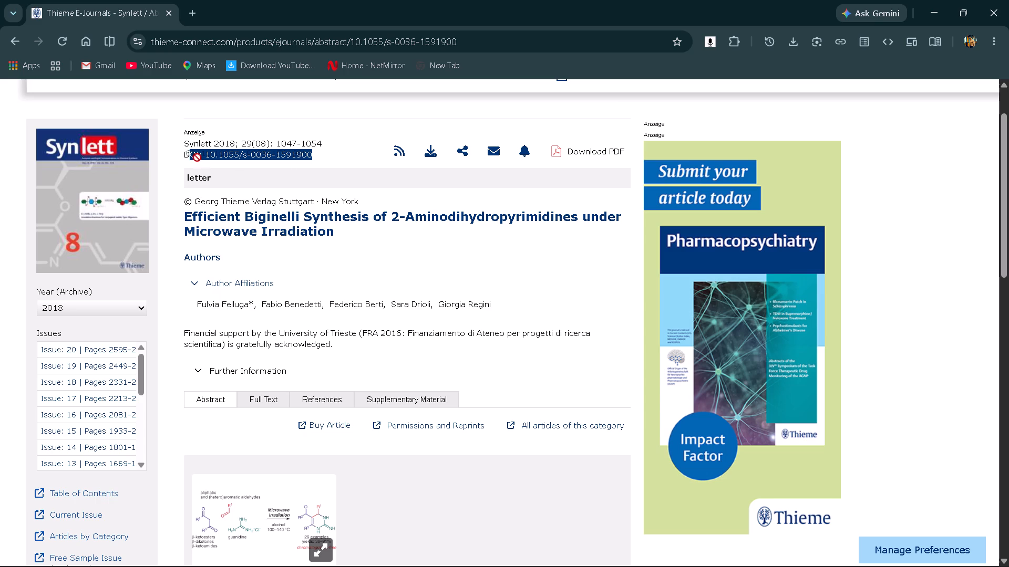
left_click_drag(197, 157, 190, 157)
Examine the rest of the article page, from the abstract and key words to the page footer and back.
scroll(254, 195, "down", 5)
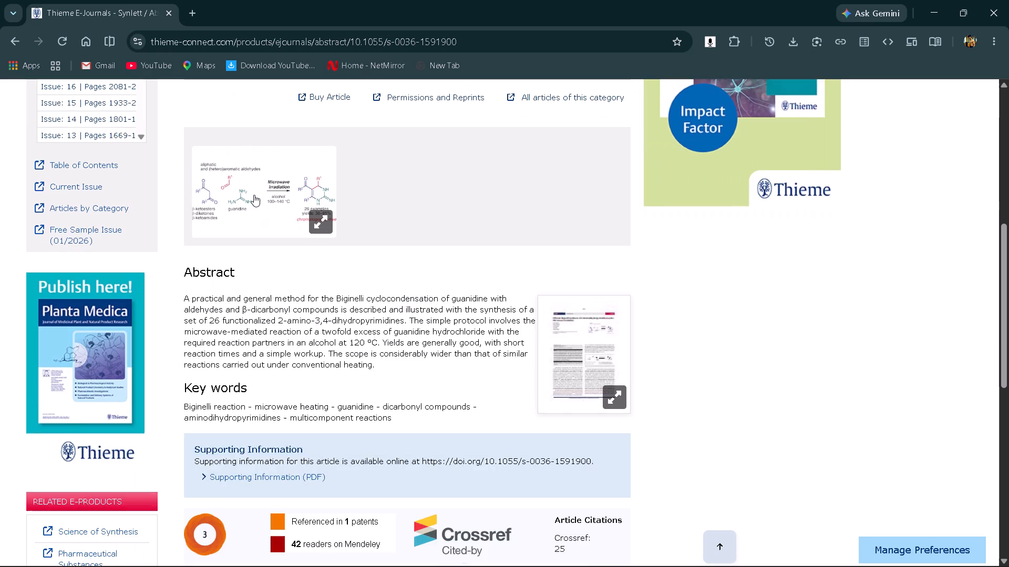
scroll(254, 195, "down", 8)
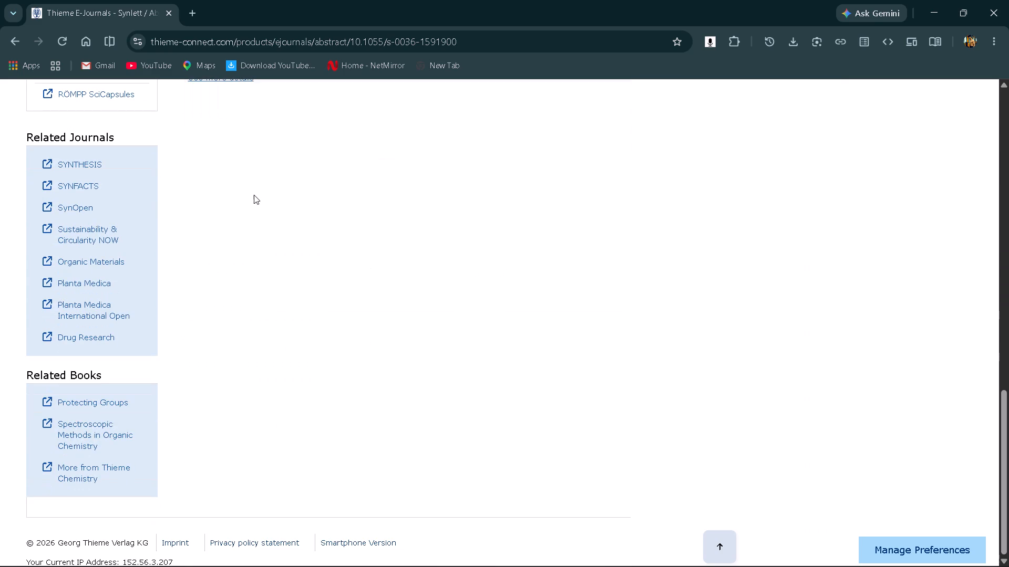
scroll(254, 195, "up", 9)
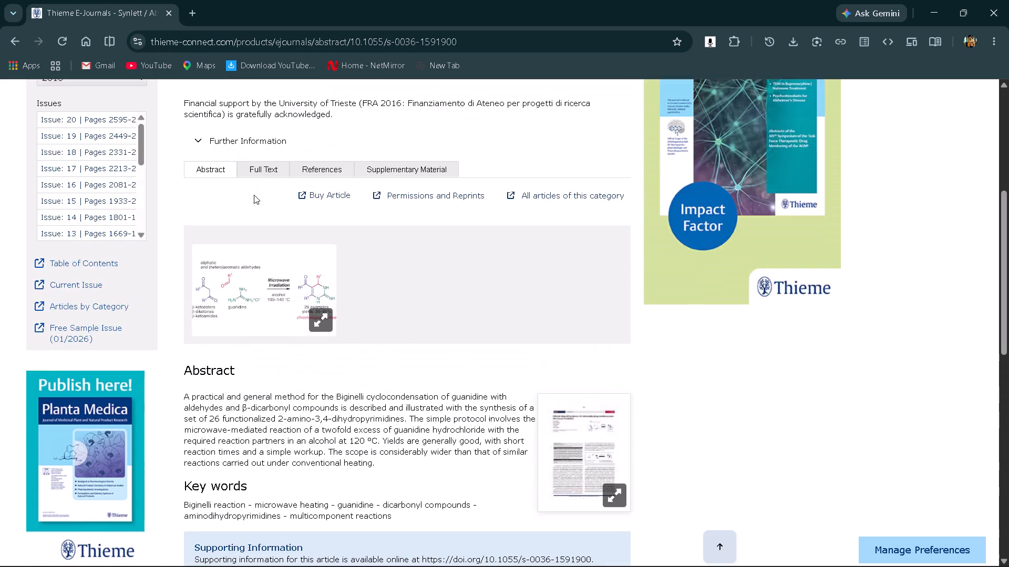
scroll(254, 195, "up", 3)
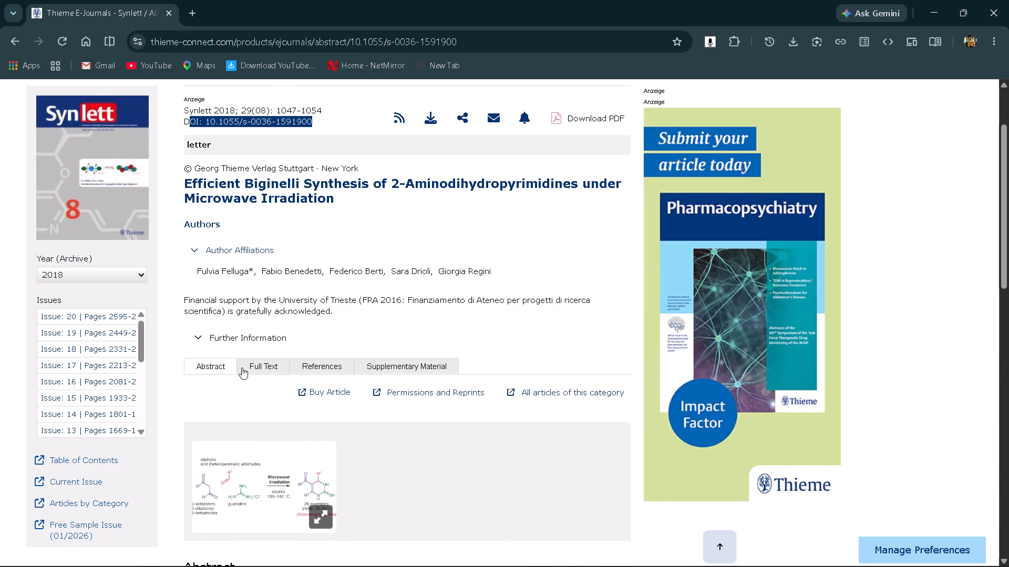
Open the full text of the Synlett article on 2-aminodihydropyrimidines.
left_click(254, 362)
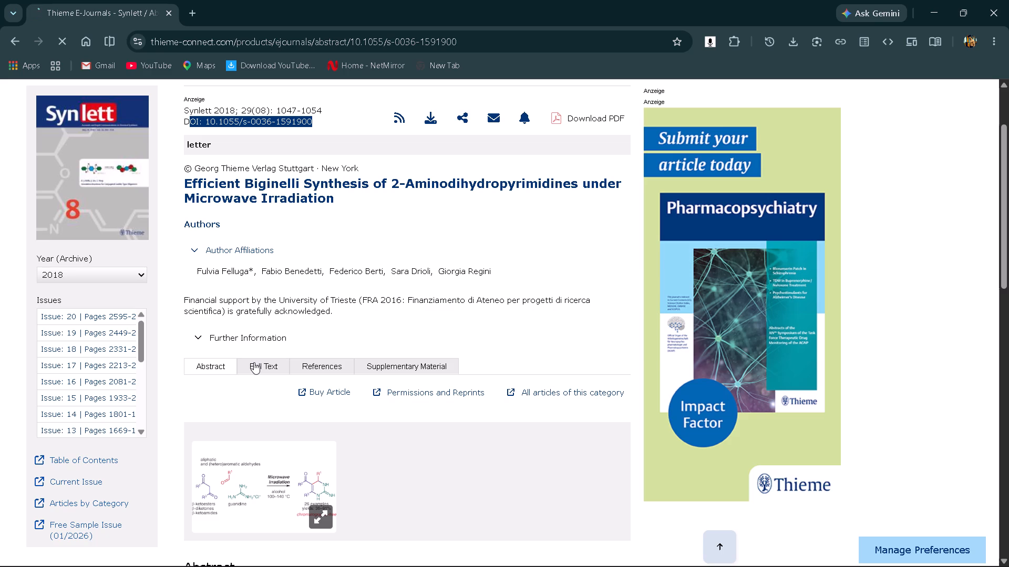
left_click(254, 362)
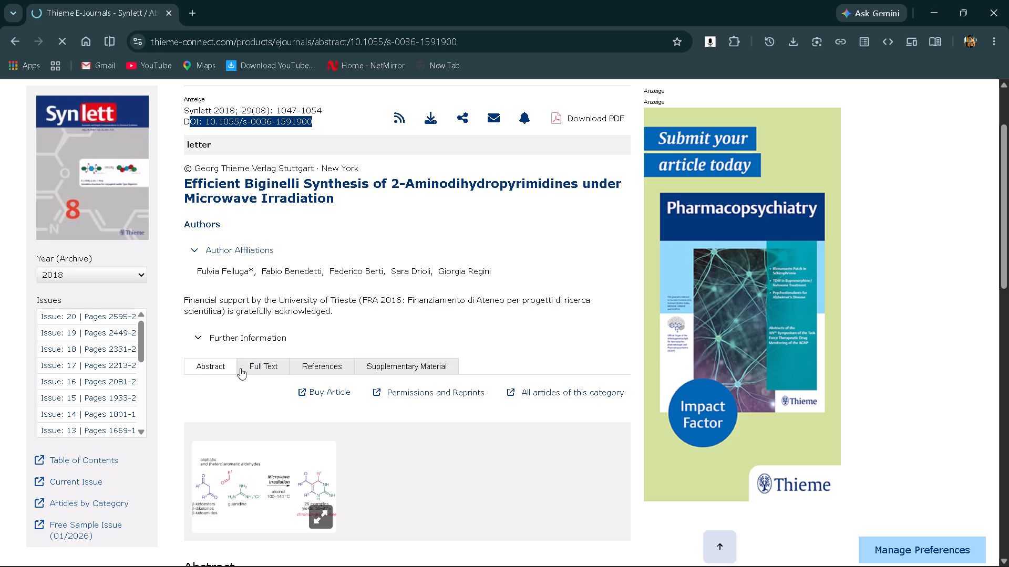
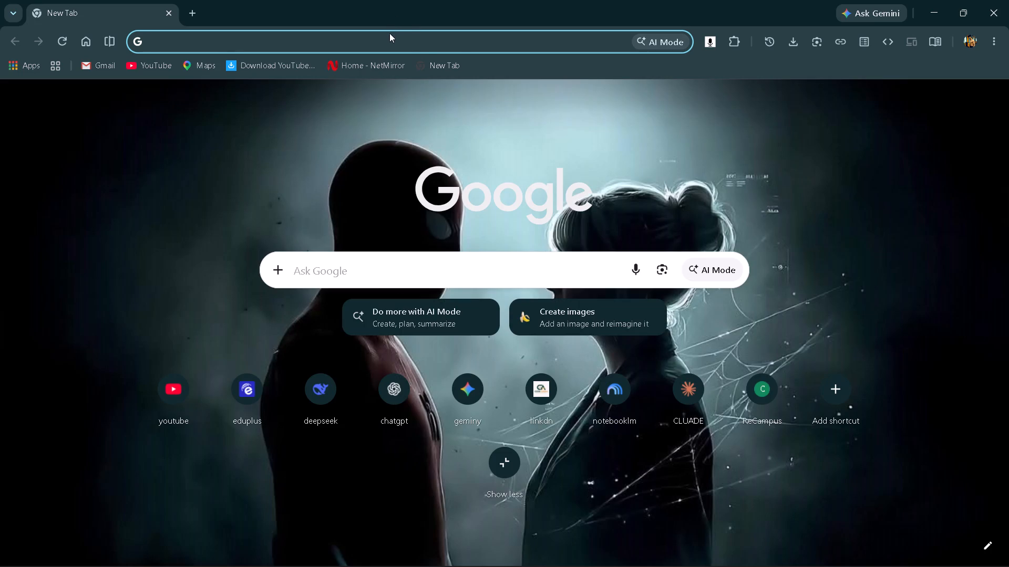
left_click(389, 37)
right_click(389, 37)
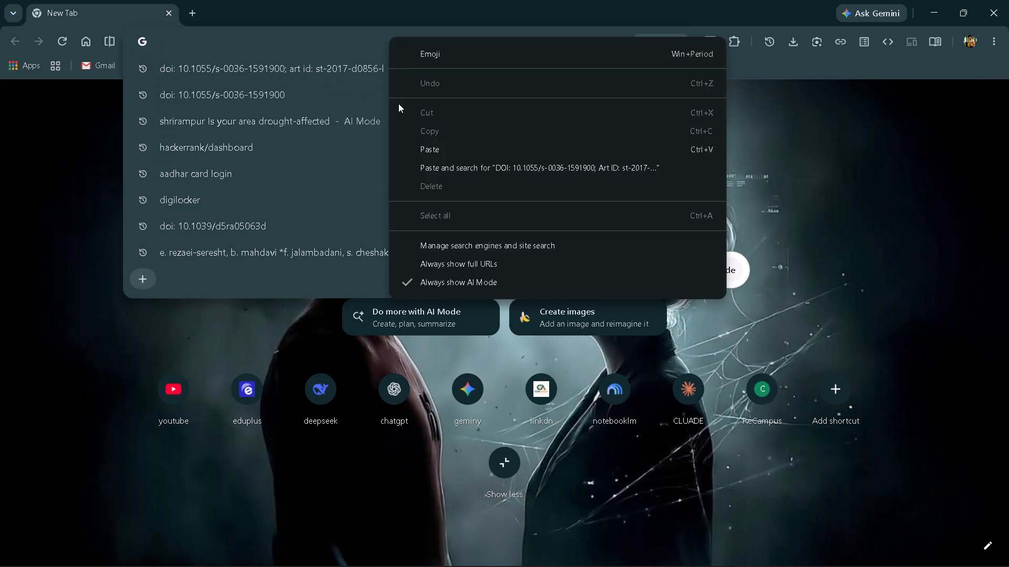
left_click(419, 148)
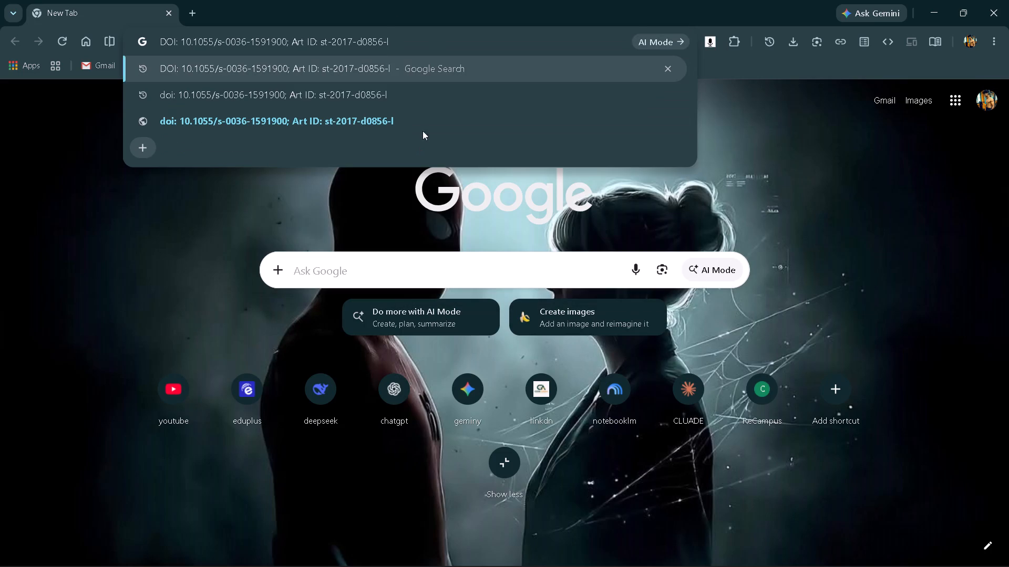
left_click(435, 46)
key("BackSpace")
key("BackSpace")
key("BackSpace")
key("BackSpace")
key("BackSpace")
key("BackSpace")
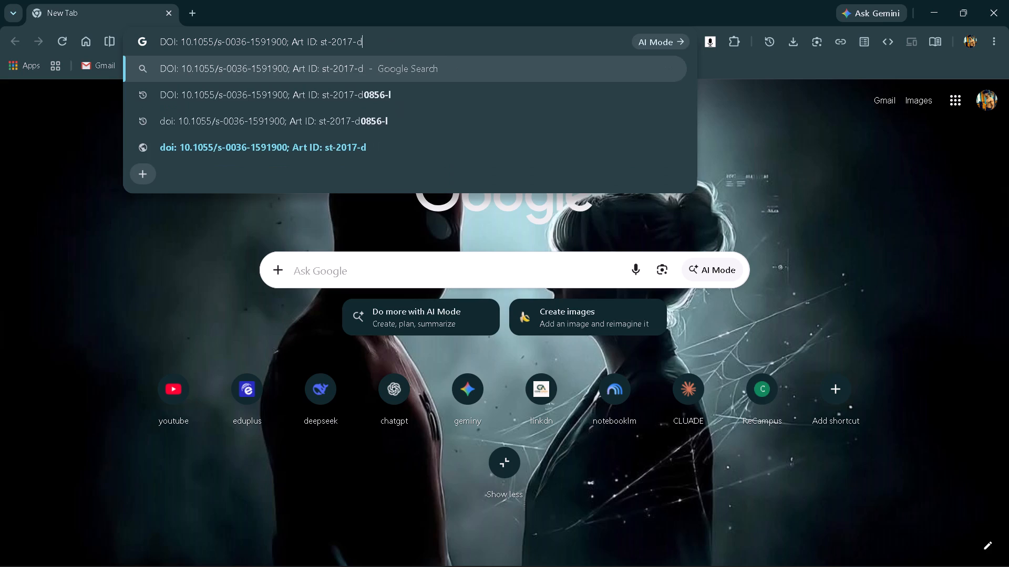
key("BackSpace")
key("BackSpace")
key("BackSpace")
key("BackSpace")
key("BackSpace")
key("BackSpace")
key("BackSpace")
key("BackSpace")
key("BackSpace")
key("BackSpace")
key("BackSpace")
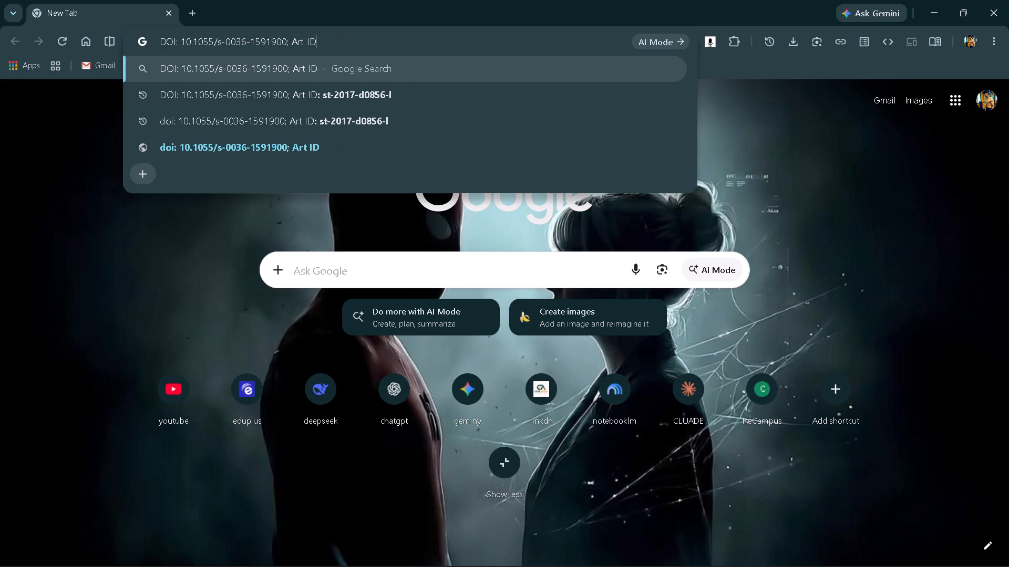
key("BackSpace")
key("BackSpace")
key("BackSpace")
key("BackSpace")
key("BackSpace")
key("BackSpace")
key("BackSpace")
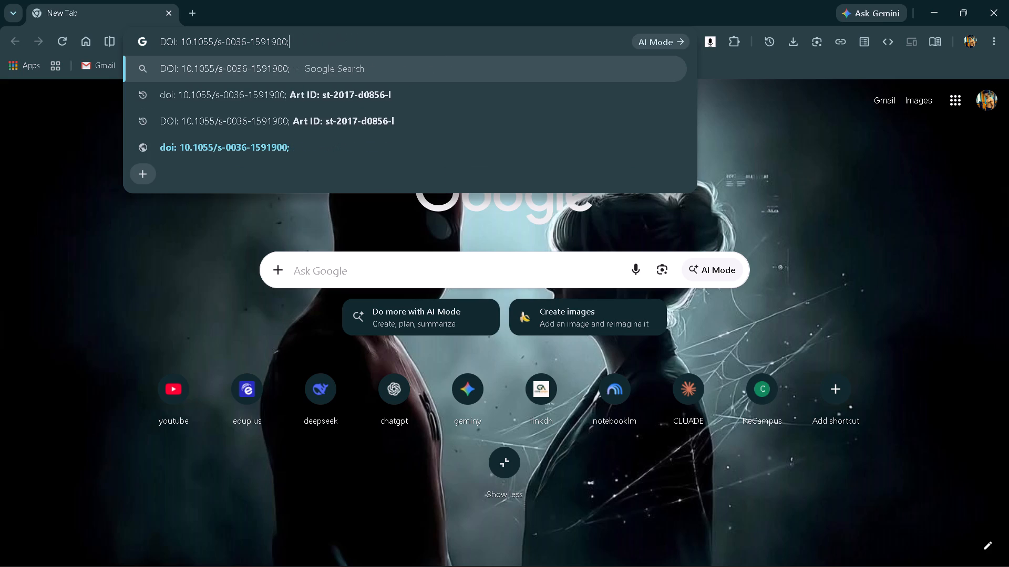
key("BackSpace")
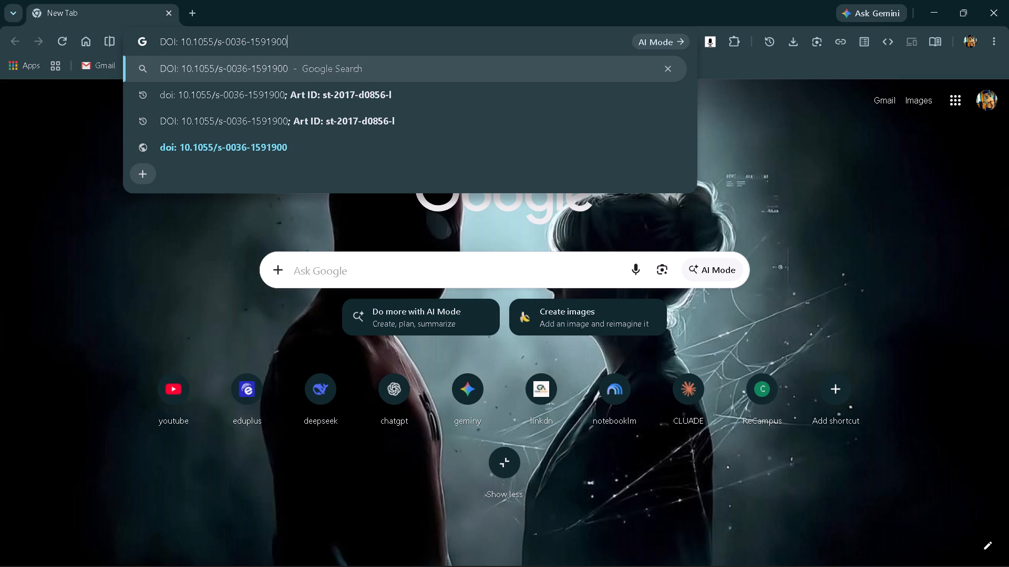
key("Return")
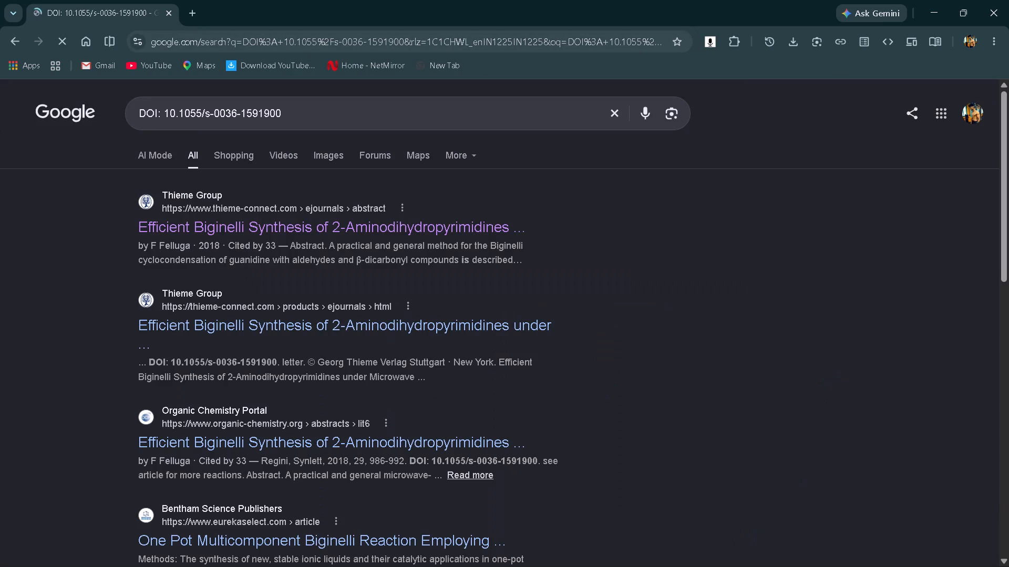
Open the second Thieme Group result, "Efficient Biginelli Synthesis of 2-Aminodihydropyrimidines under …".
left_click(187, 320)
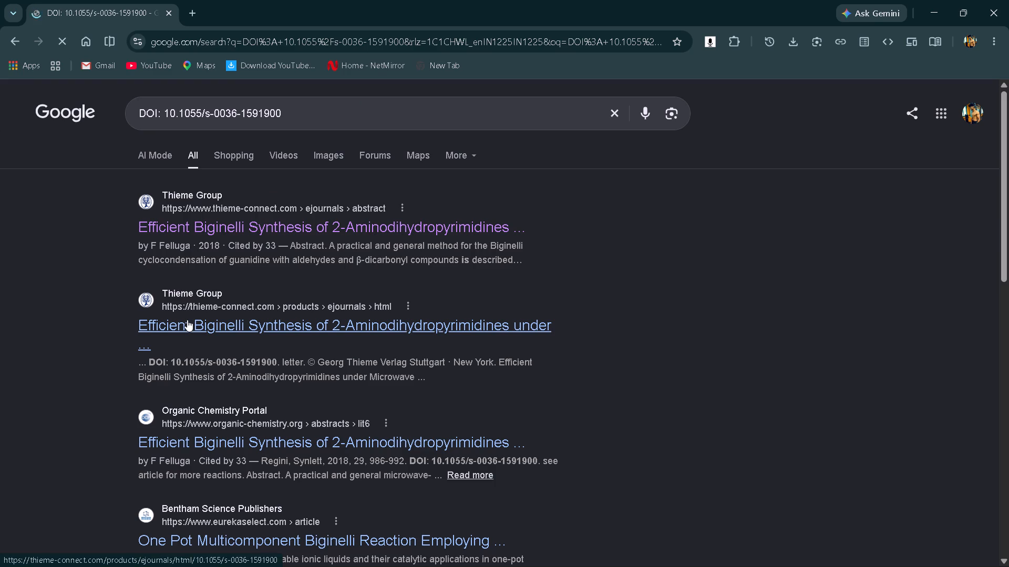
left_click(192, 298)
double_click(185, 325)
double_click(191, 340)
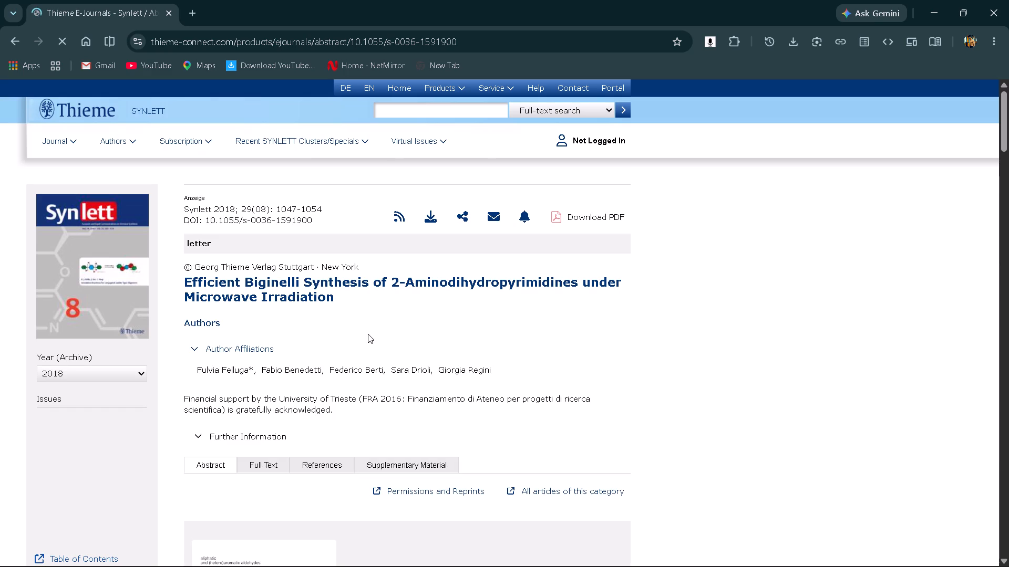
Examine the Thieme article page from its title through the abstract, key words and supporting information to the footer.
scroll(368, 334, "down", 2)
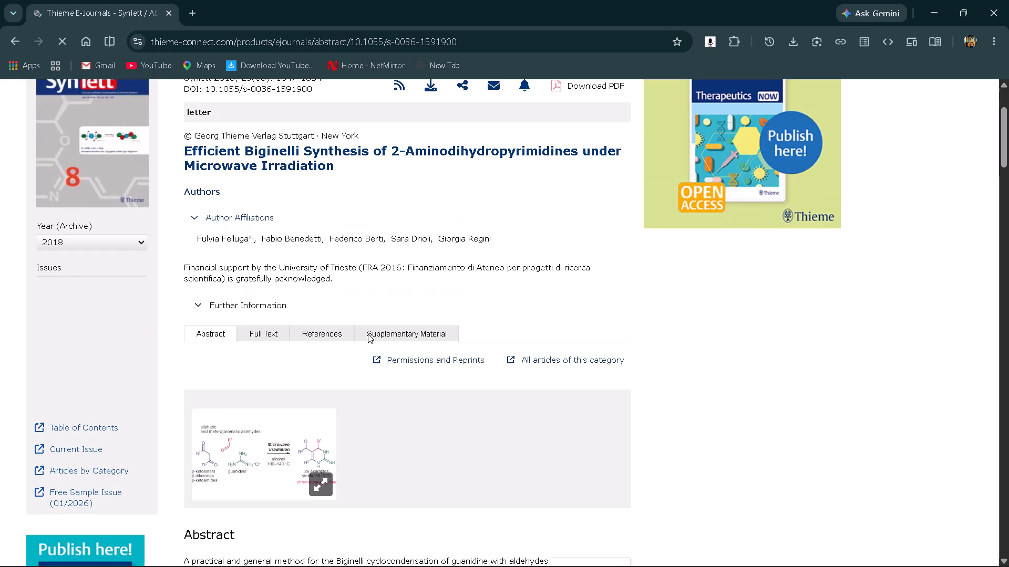
scroll(368, 334, "down", 6)
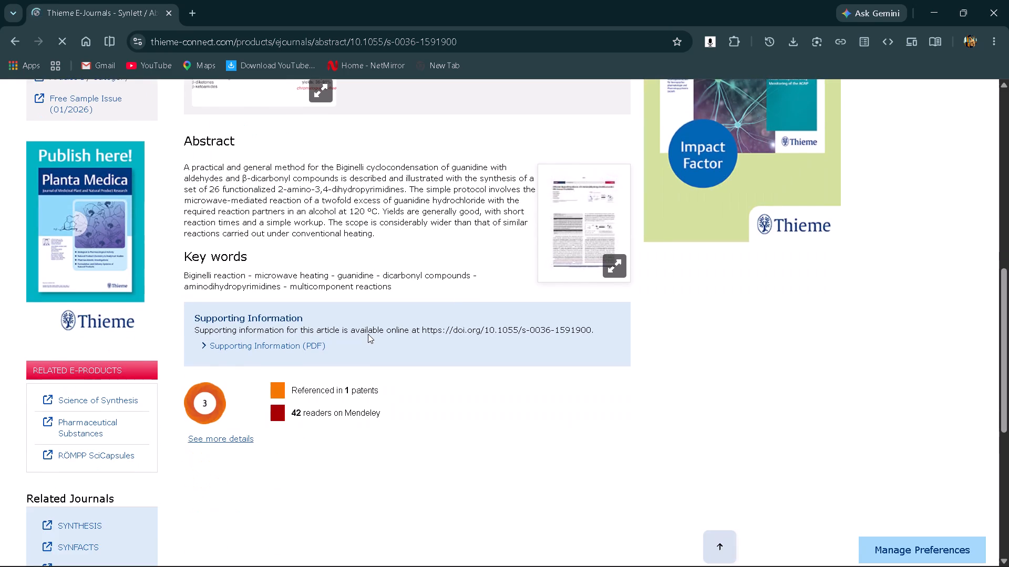
scroll(368, 334, "down", 4)
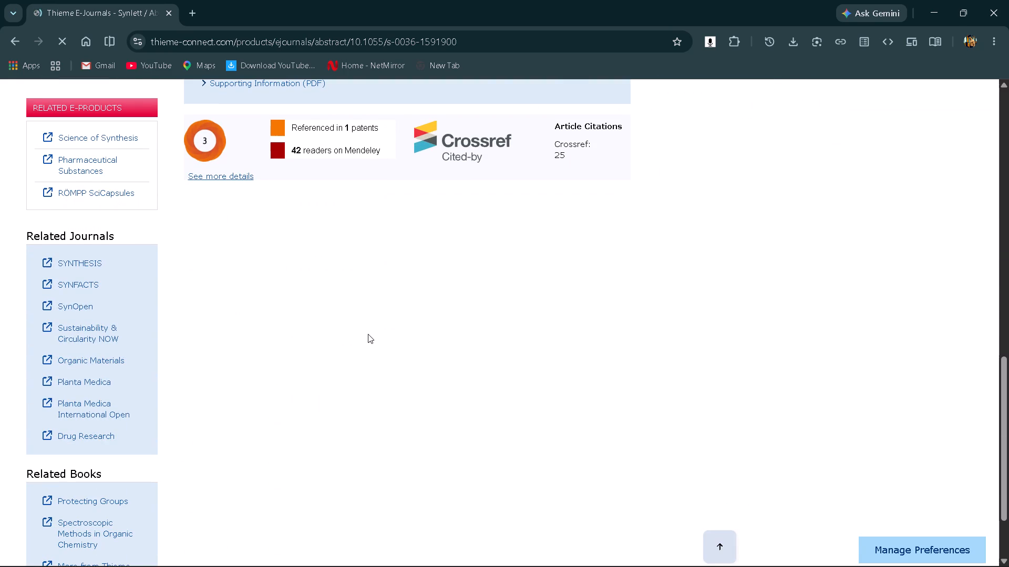
scroll(368, 334, "down", 8)
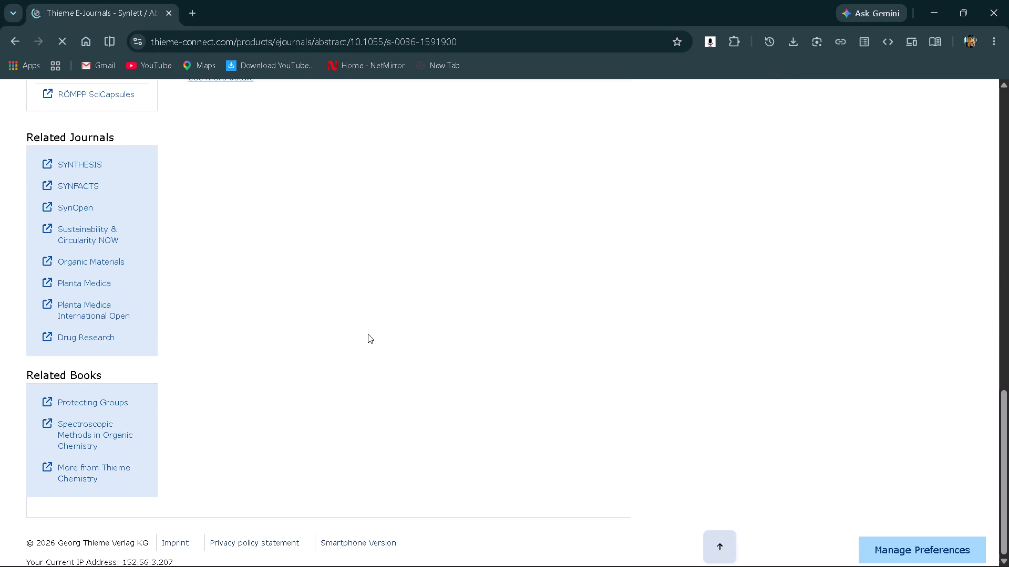
scroll(368, 334, "up", 6)
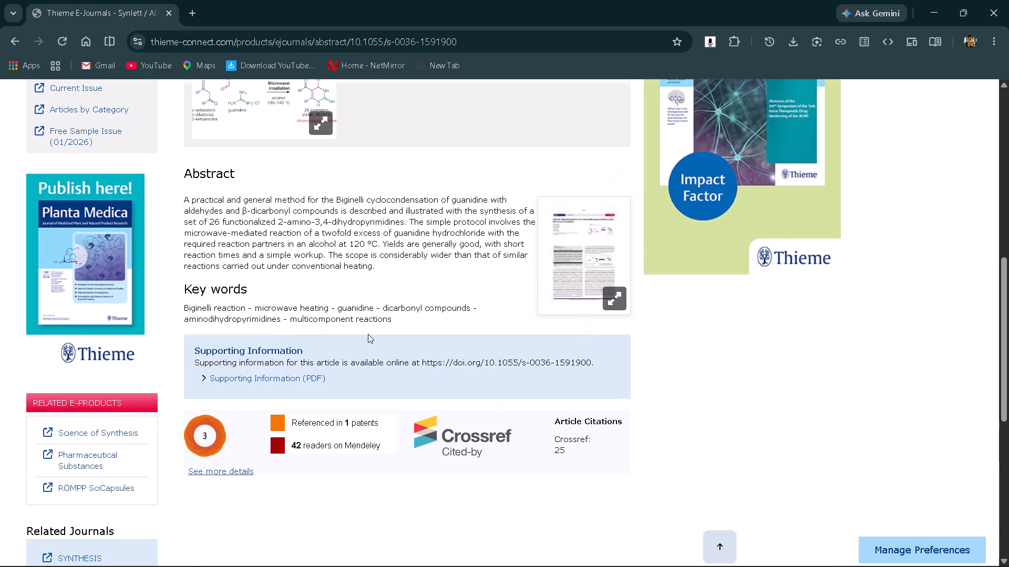
scroll(368, 334, "up", 3)
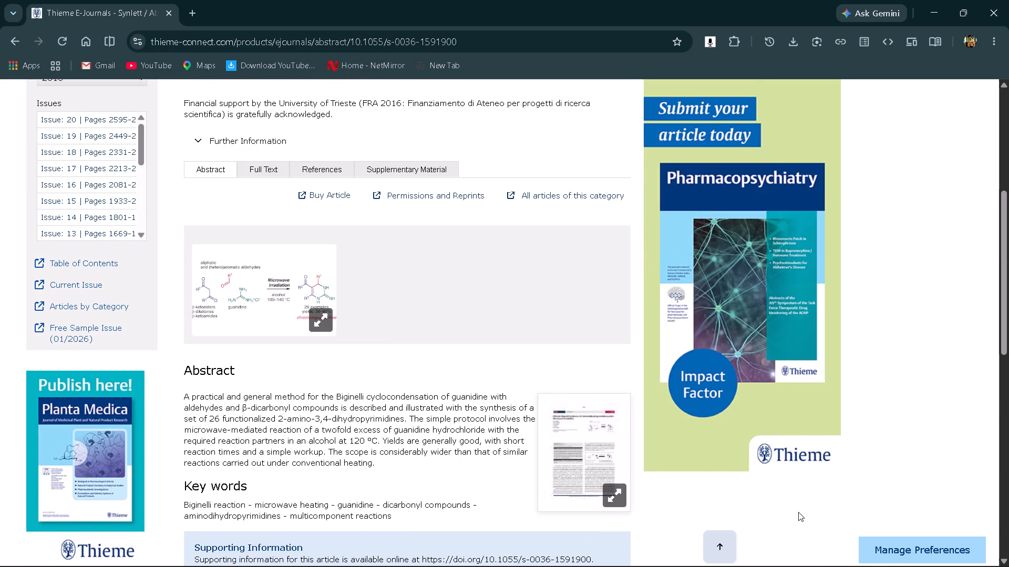
Enlarge the preview of the article's first page beside the abstract, view it and close it.
left_click(590, 460)
scroll(568, 429, "up", 3)
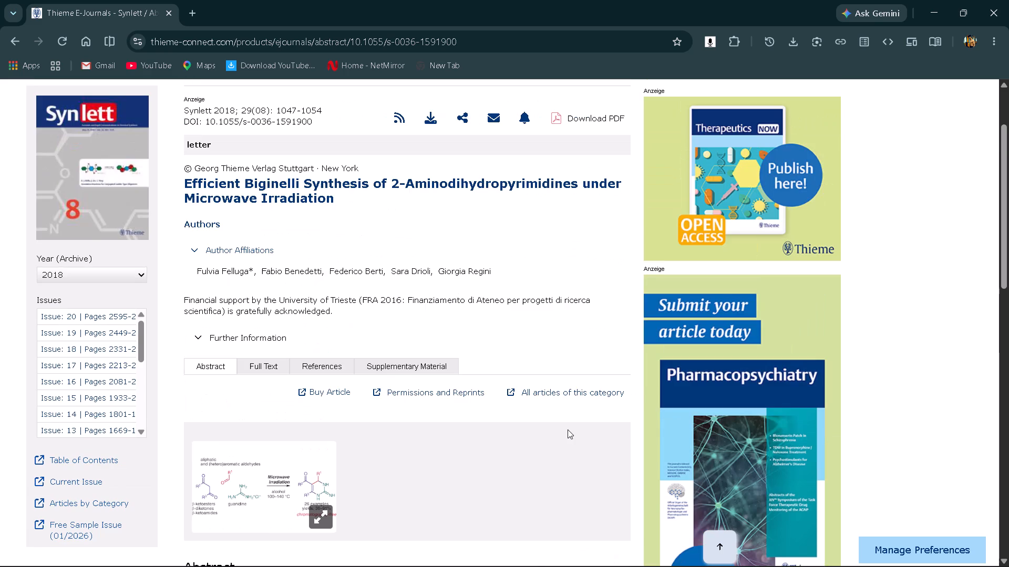
scroll(568, 429, "up", 3)
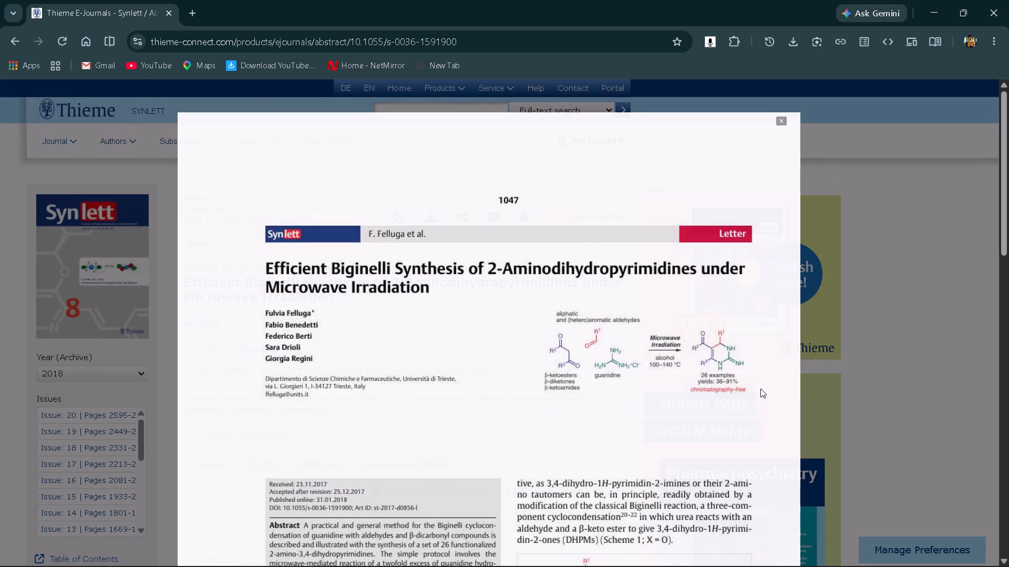
left_click(939, 310)
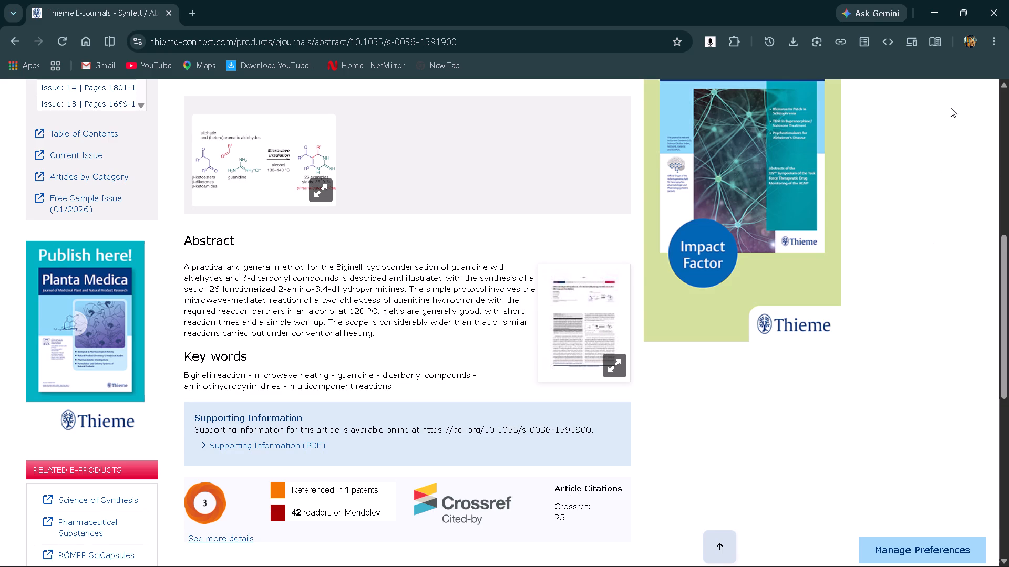
left_click(988, 46)
left_click(988, 46)
Look over the article page again, from its publication details and authors to the key words and supporting information.
scroll(491, 372, "up", 6)
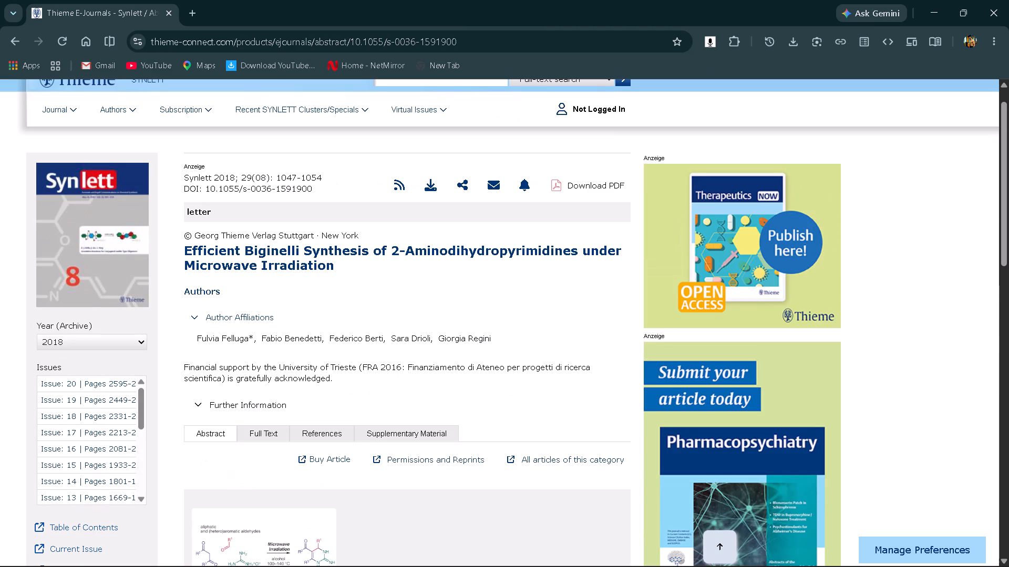
left_click(578, 31)
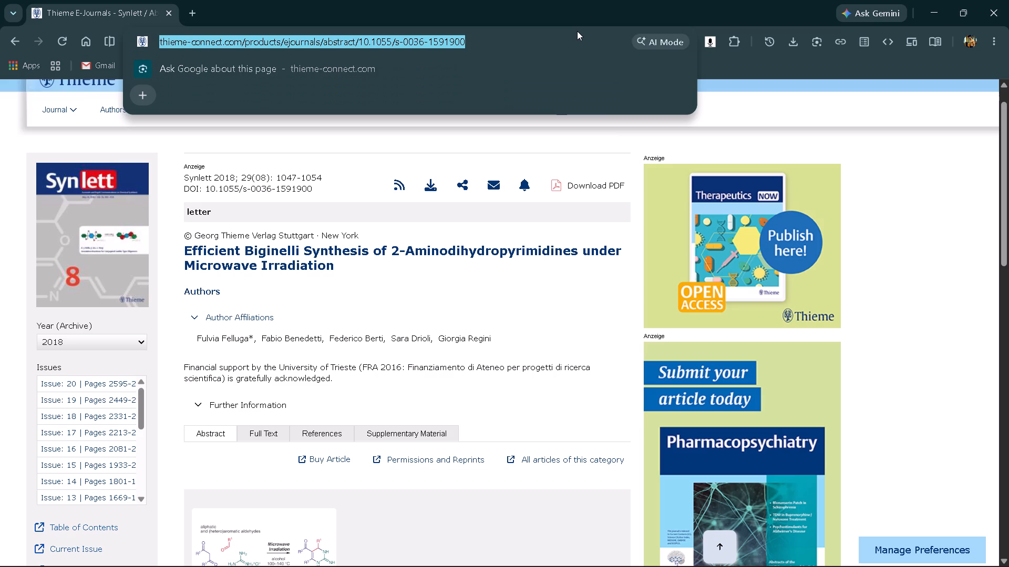
scroll(560, 124, "down", 2)
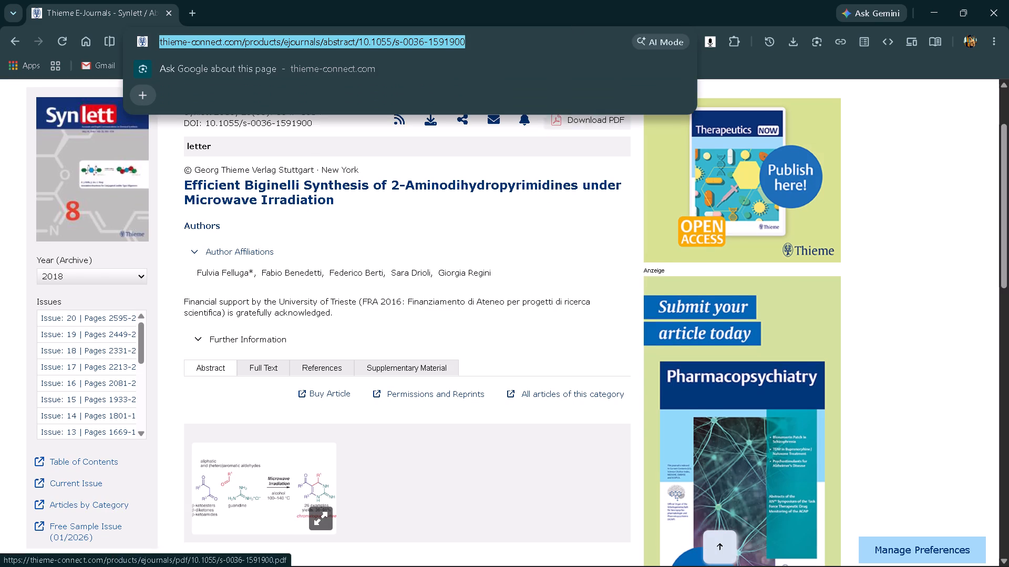
left_click(578, 199)
scroll(509, 214, "down", 2)
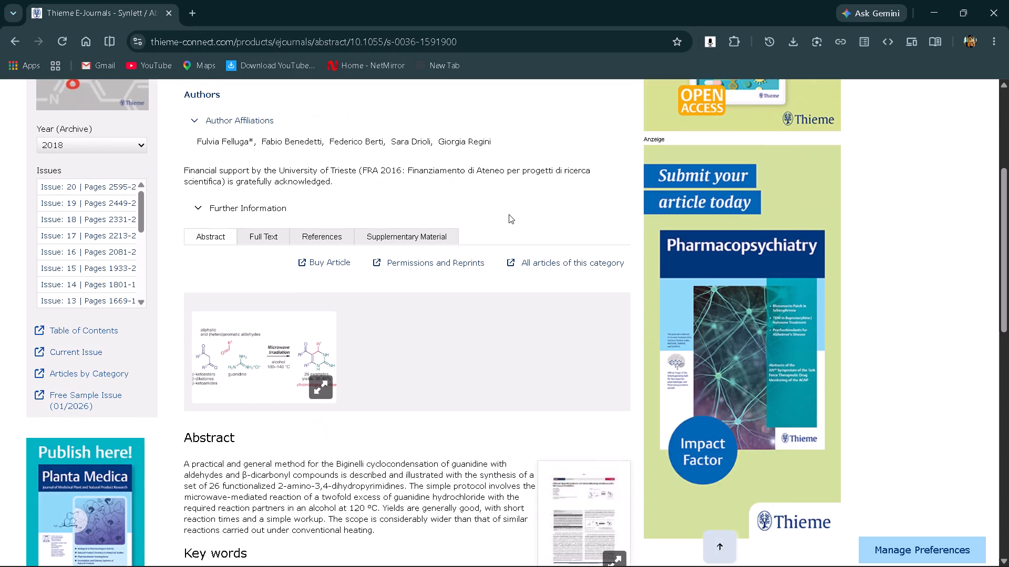
scroll(509, 214, "down", 6)
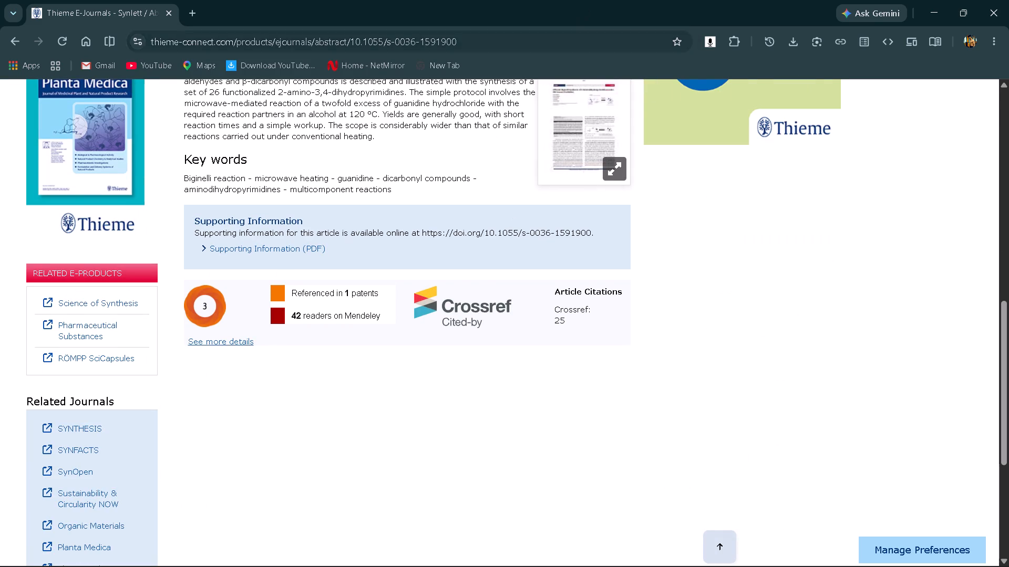
Copy the Thieme article page's URL and paste it after "Art ID: st-2017-d0856-l" in reference 2 on PowerPoint slide 7.
left_click(540, 36)
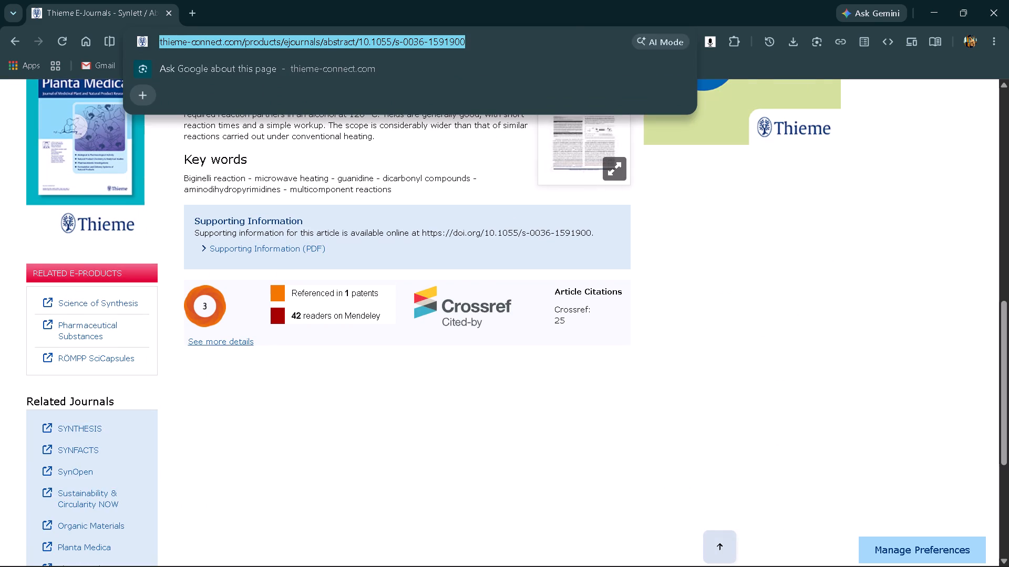
key("ctrl+c")
scroll(538, 36, "down", 1)
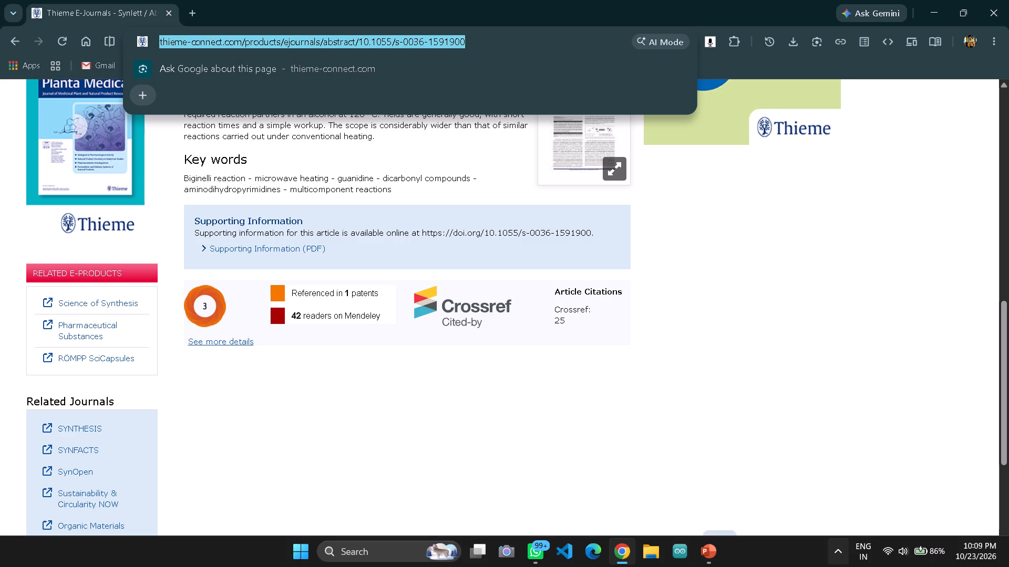
left_click(698, 564)
scroll(543, 339, "down", 1)
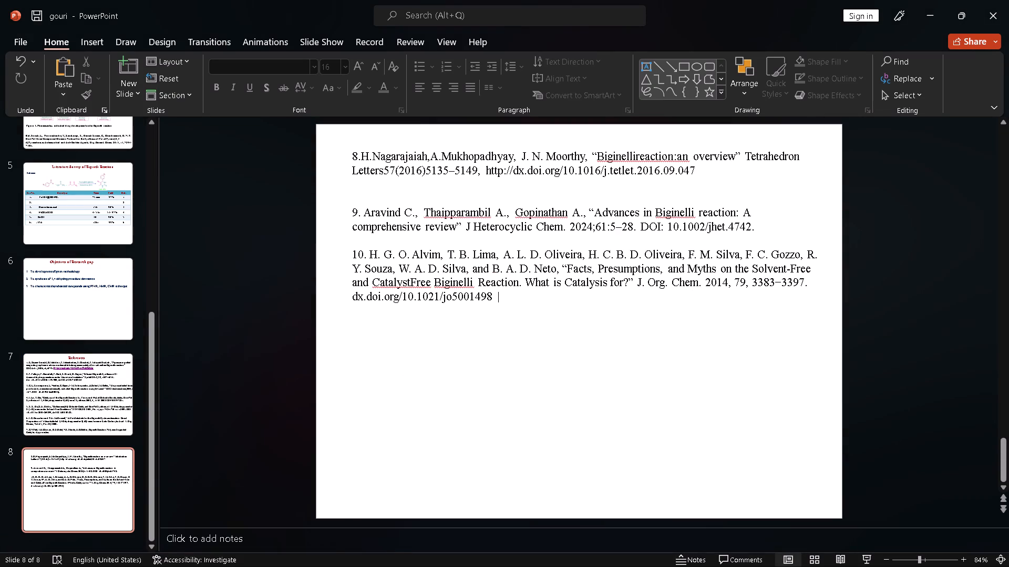
left_click(713, 173)
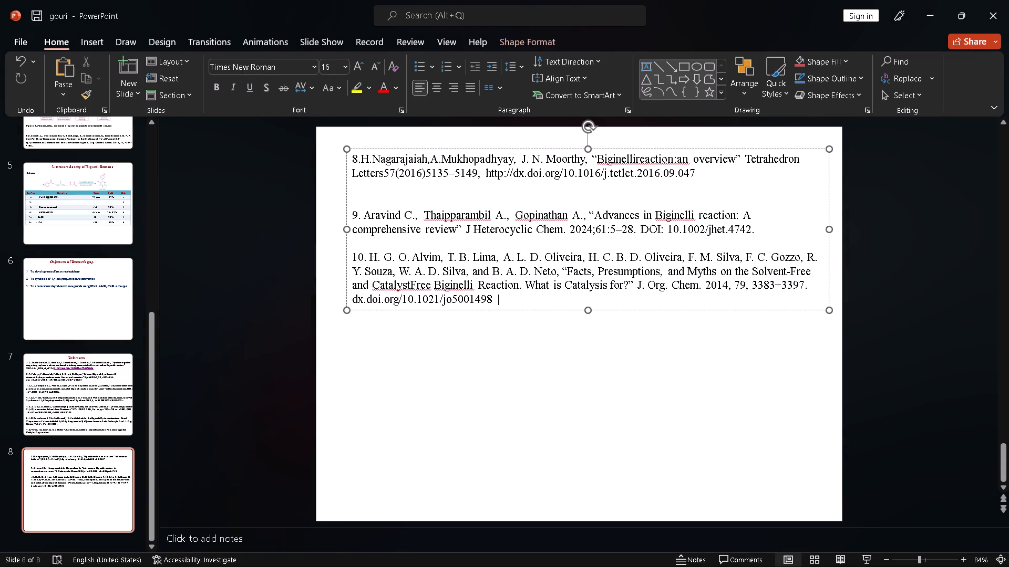
scroll(446, 191, "up", 3)
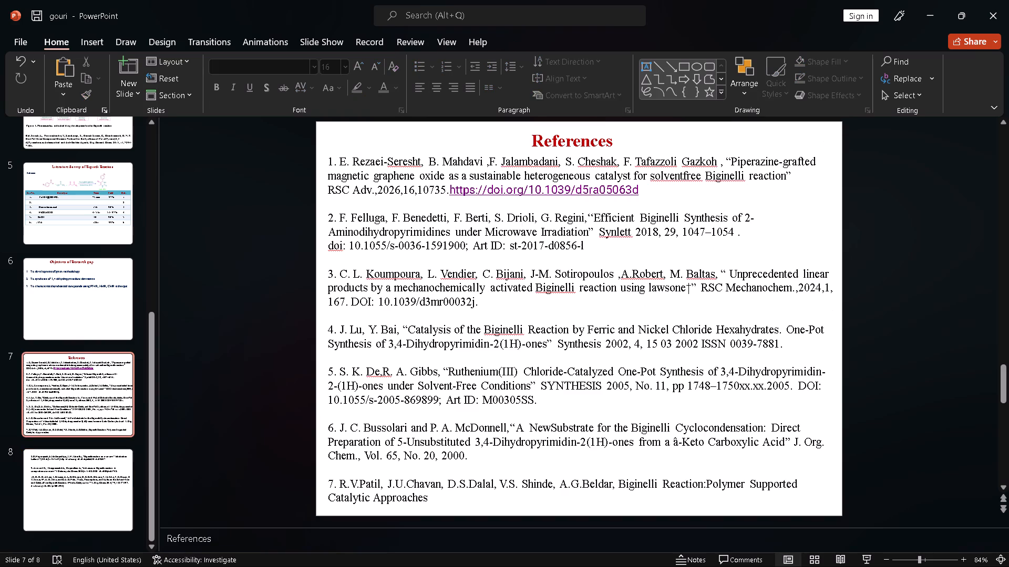
left_click(590, 246)
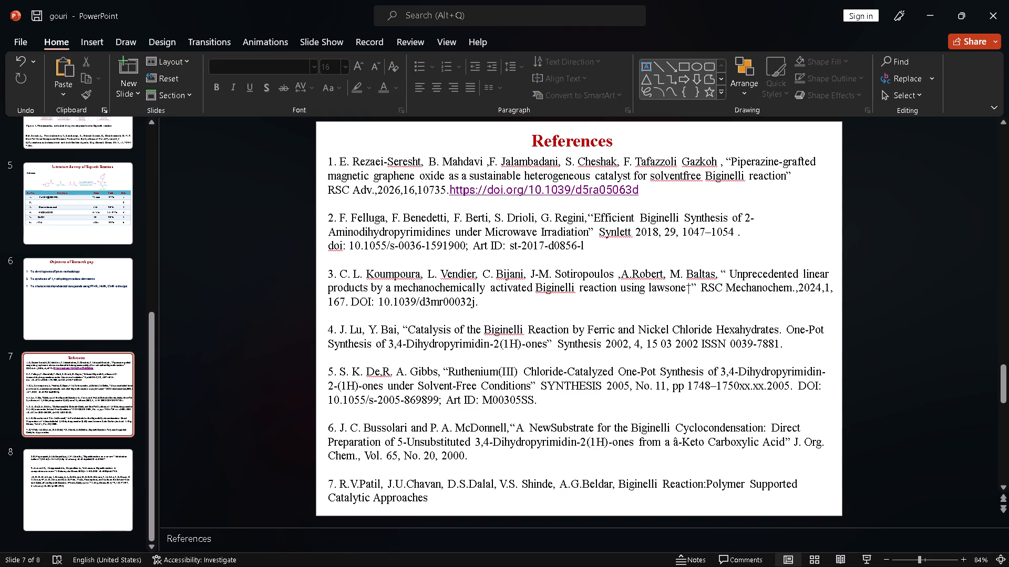
key("ctrl+v")
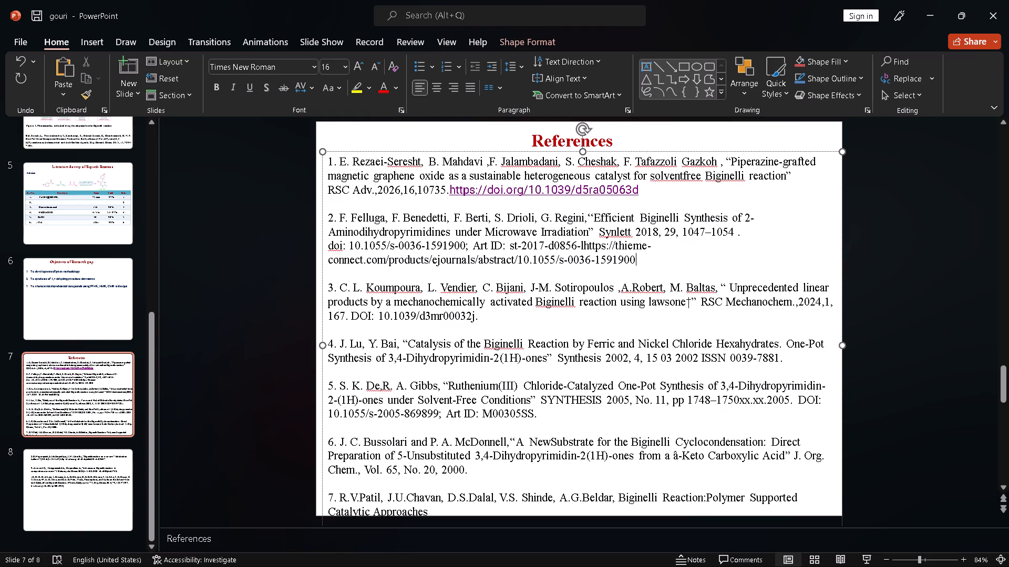
Save the presentation.
key("ctrl+s")
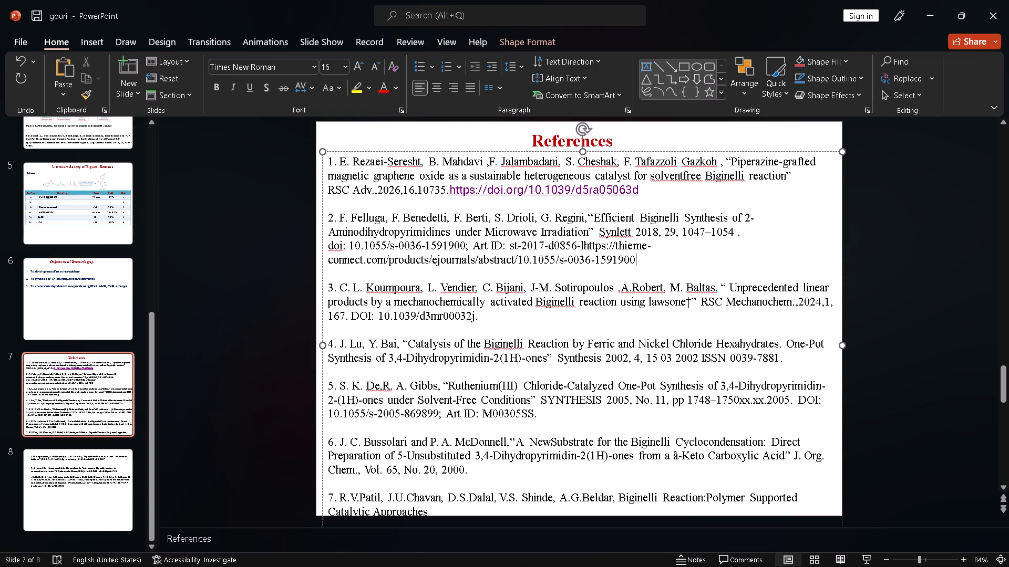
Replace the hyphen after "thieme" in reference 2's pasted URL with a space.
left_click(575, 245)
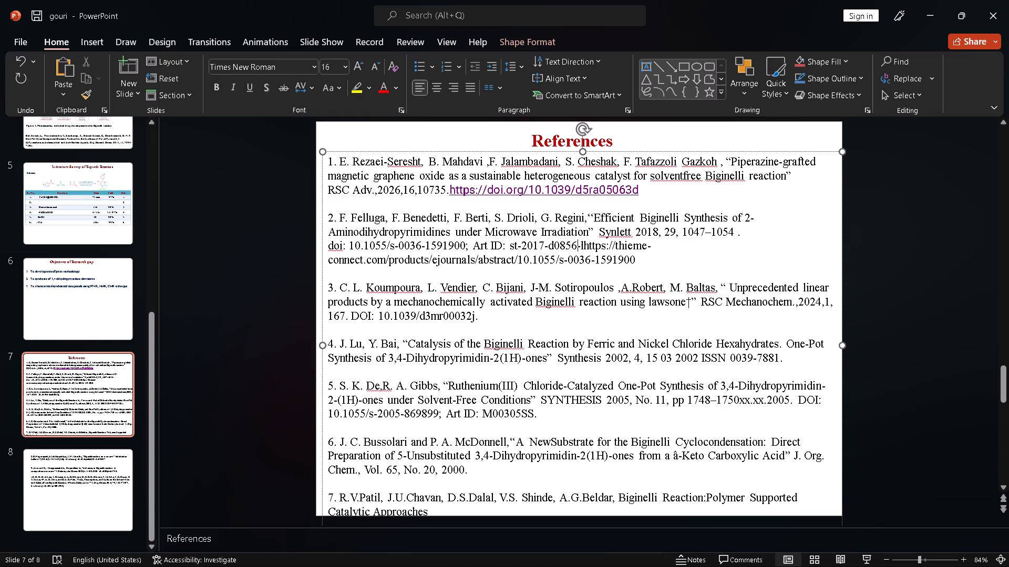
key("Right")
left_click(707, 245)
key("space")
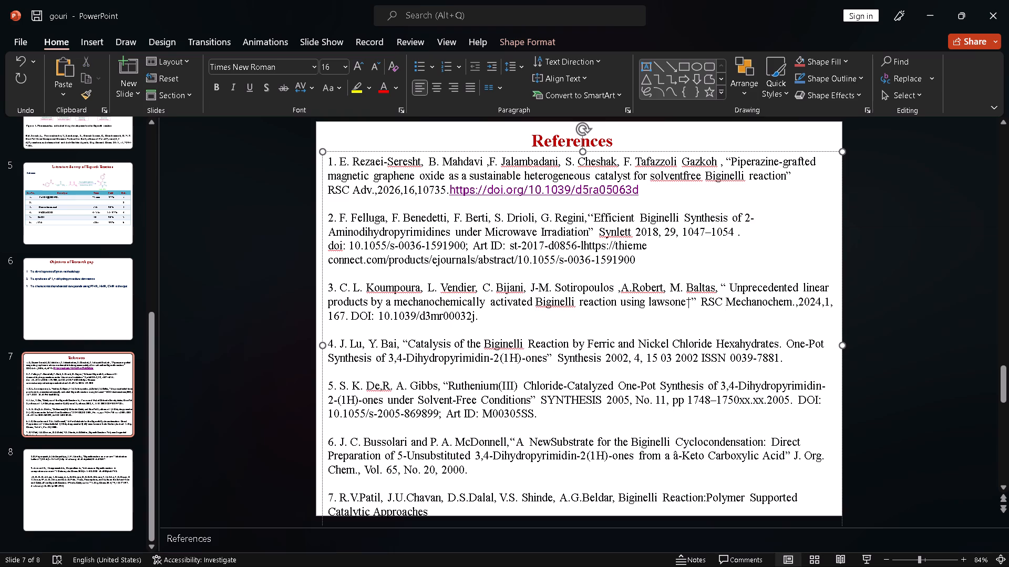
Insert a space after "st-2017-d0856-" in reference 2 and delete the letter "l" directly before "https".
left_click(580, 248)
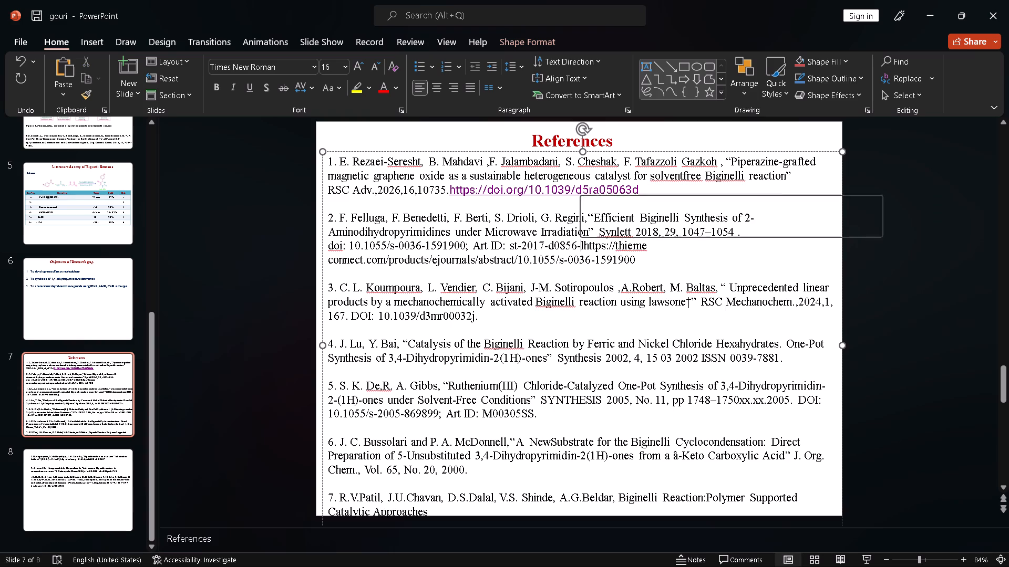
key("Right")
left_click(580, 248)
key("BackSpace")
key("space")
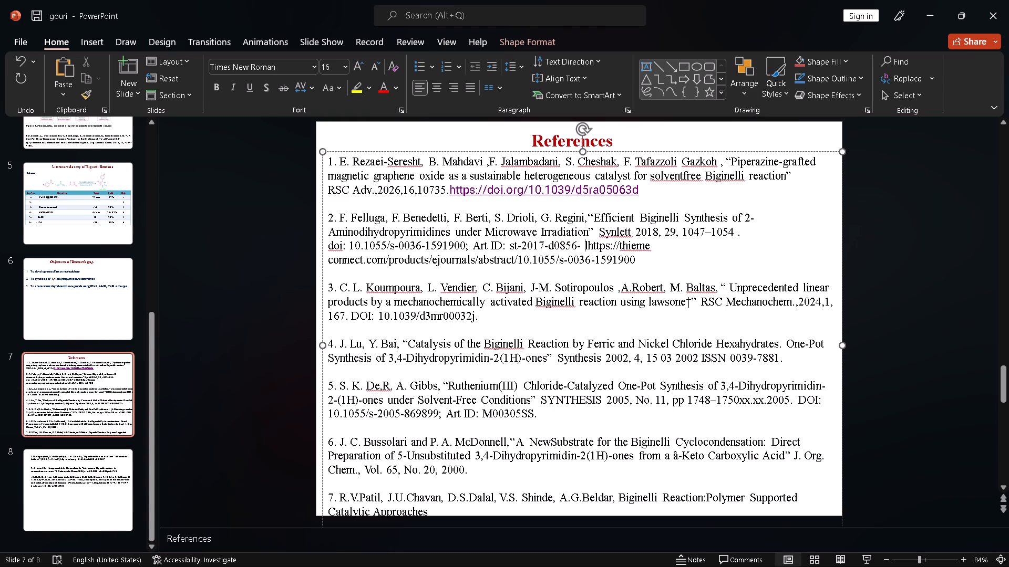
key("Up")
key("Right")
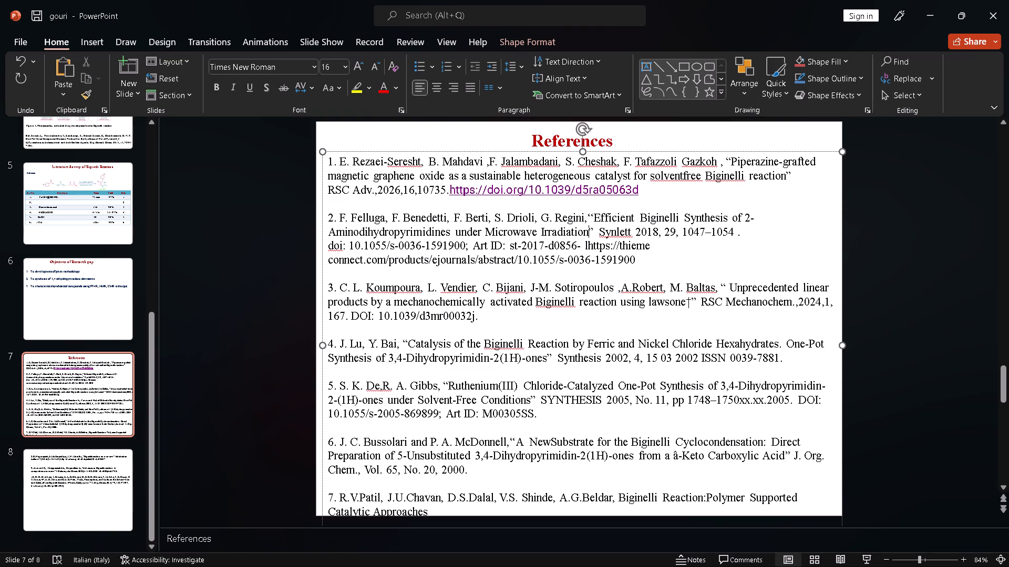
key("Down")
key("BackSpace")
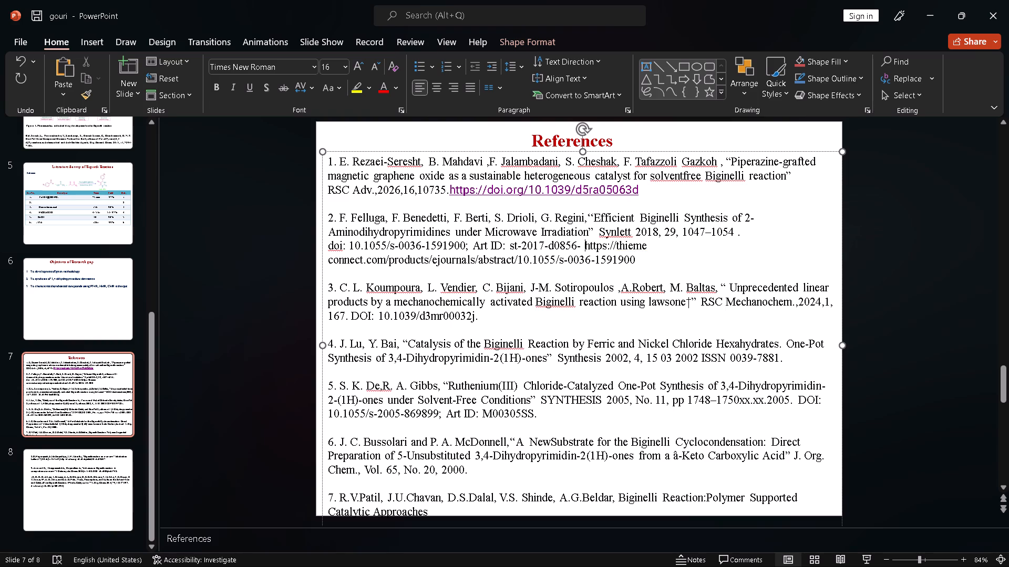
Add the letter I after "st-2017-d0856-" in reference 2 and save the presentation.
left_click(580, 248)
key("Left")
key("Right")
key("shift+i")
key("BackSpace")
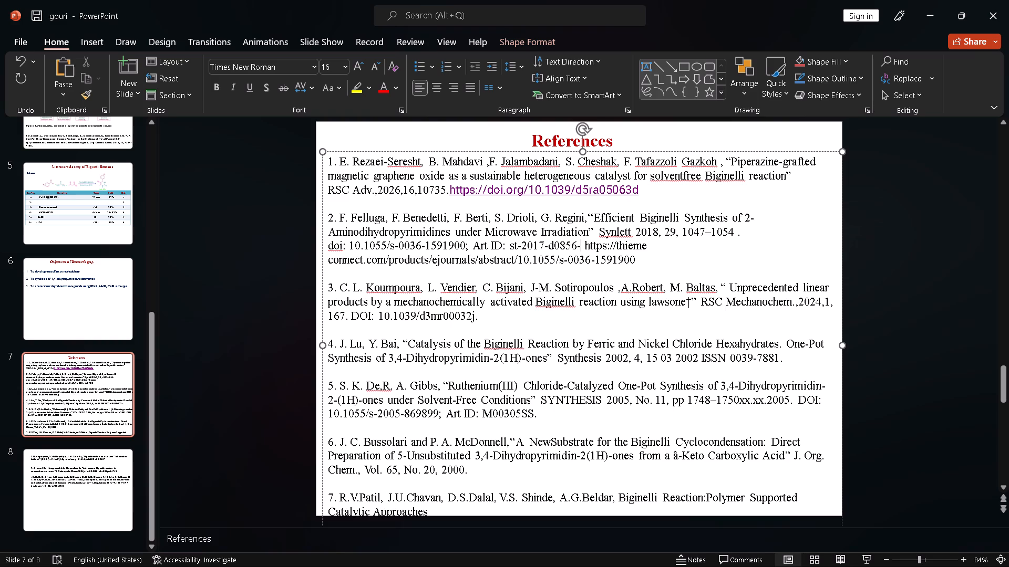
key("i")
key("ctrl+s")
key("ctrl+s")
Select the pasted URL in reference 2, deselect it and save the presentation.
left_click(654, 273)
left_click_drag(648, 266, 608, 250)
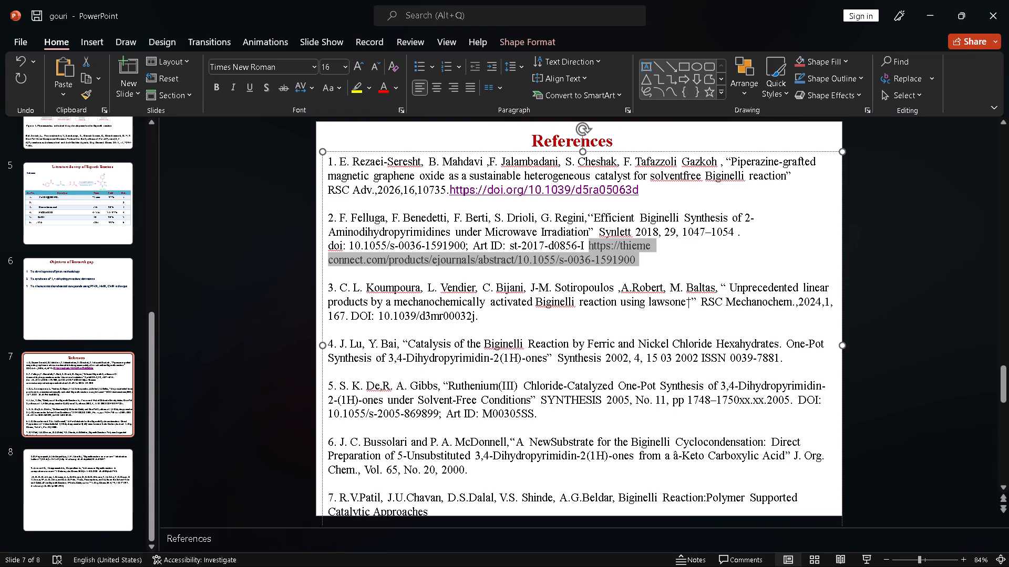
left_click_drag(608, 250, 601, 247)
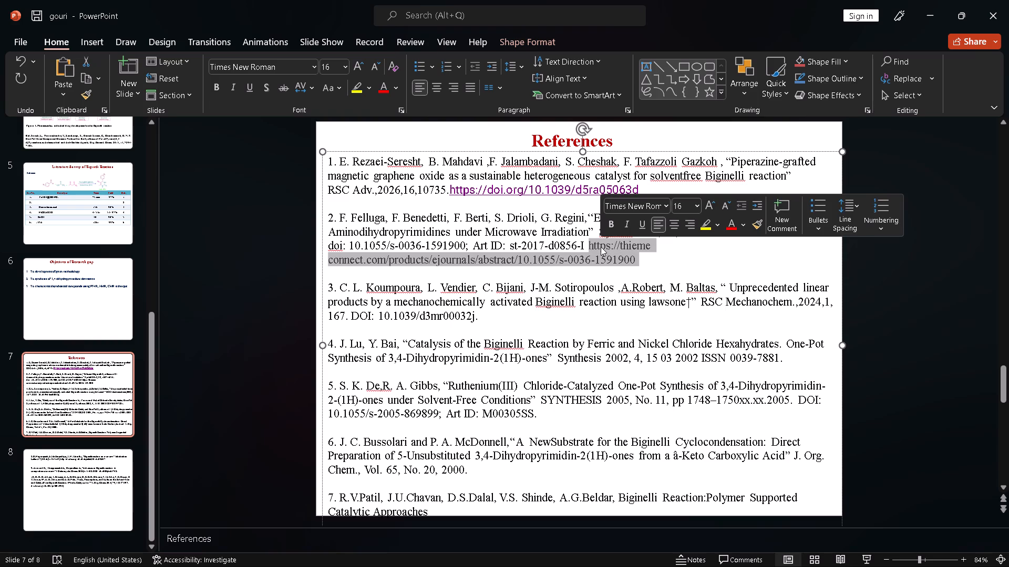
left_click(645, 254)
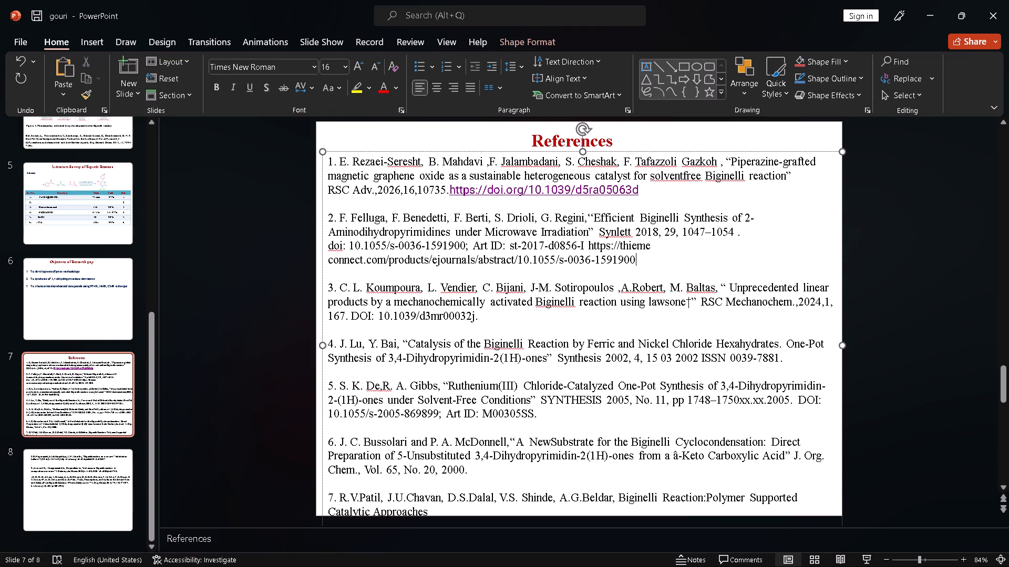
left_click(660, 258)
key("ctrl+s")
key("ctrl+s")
Undo the recent edits and the URL paste in reference 2, back to its ending "Art ID: st-2017-d0856-l".
key("ctrl+z")
key("ctrl+z")
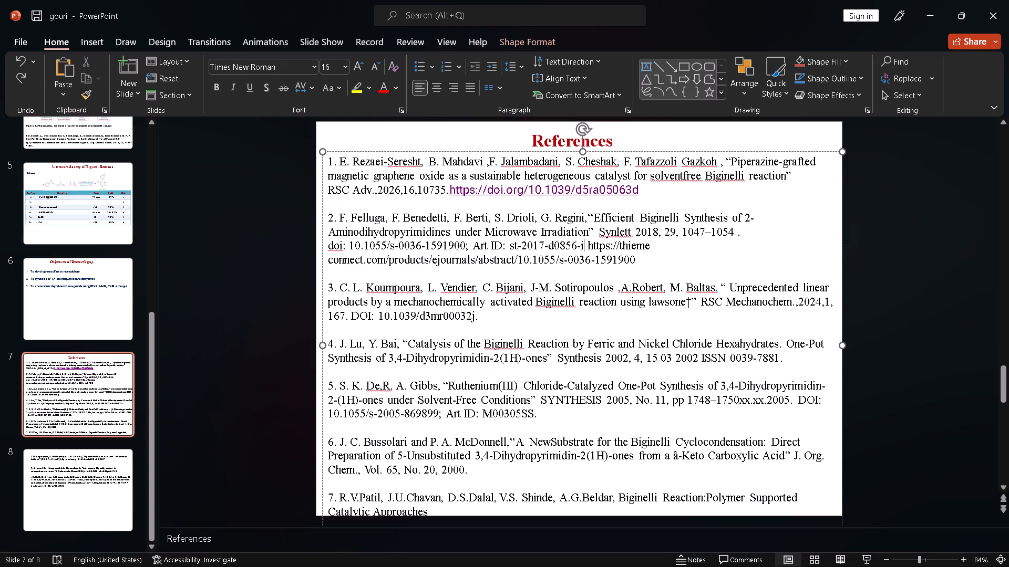
key("ctrl+z")
key("ctrl+z")
key("ctrl+z")
key("ctrl+z")
key("ctrl+z")
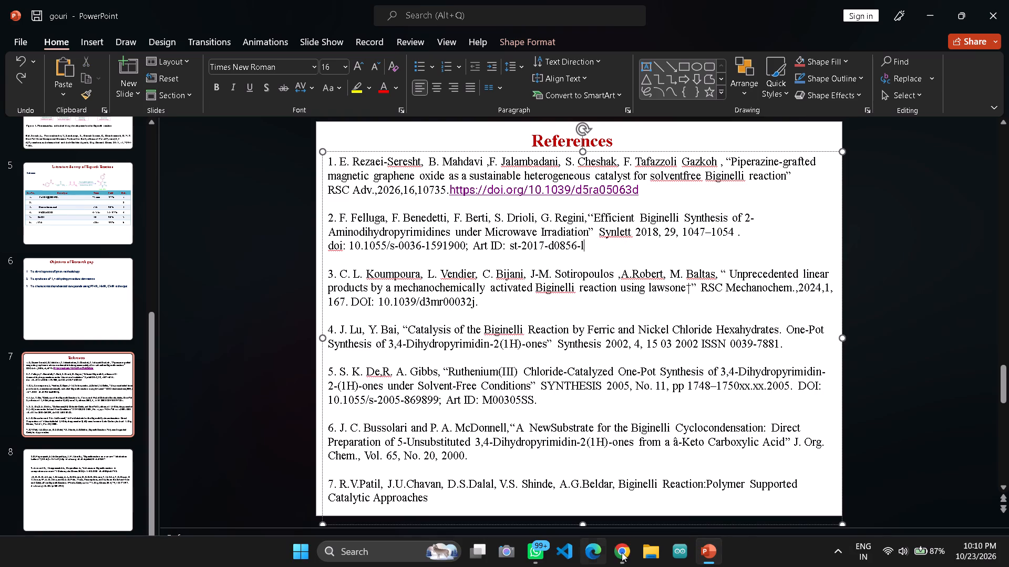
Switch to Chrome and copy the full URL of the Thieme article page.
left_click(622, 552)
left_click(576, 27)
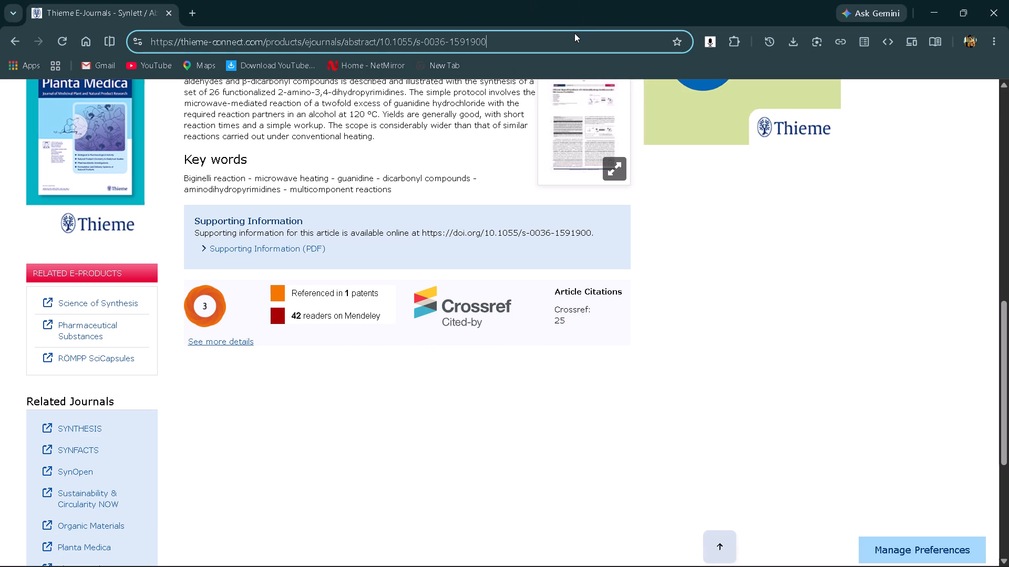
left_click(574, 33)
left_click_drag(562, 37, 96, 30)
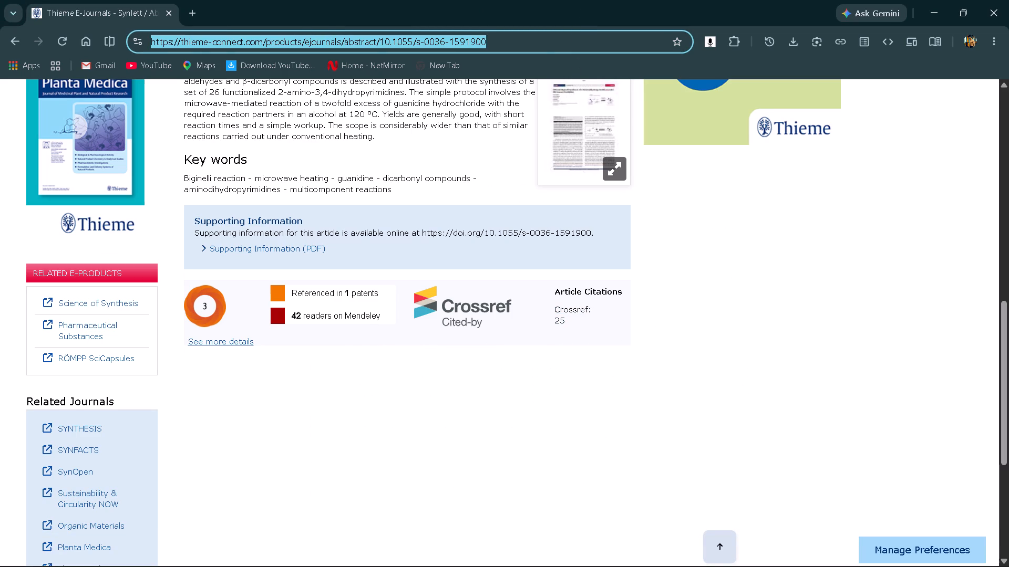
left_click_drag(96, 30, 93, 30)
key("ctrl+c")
Open the DOI link from the article's supporting information in a new window, look over the page and close the window.
left_click_drag(606, 232, 421, 228)
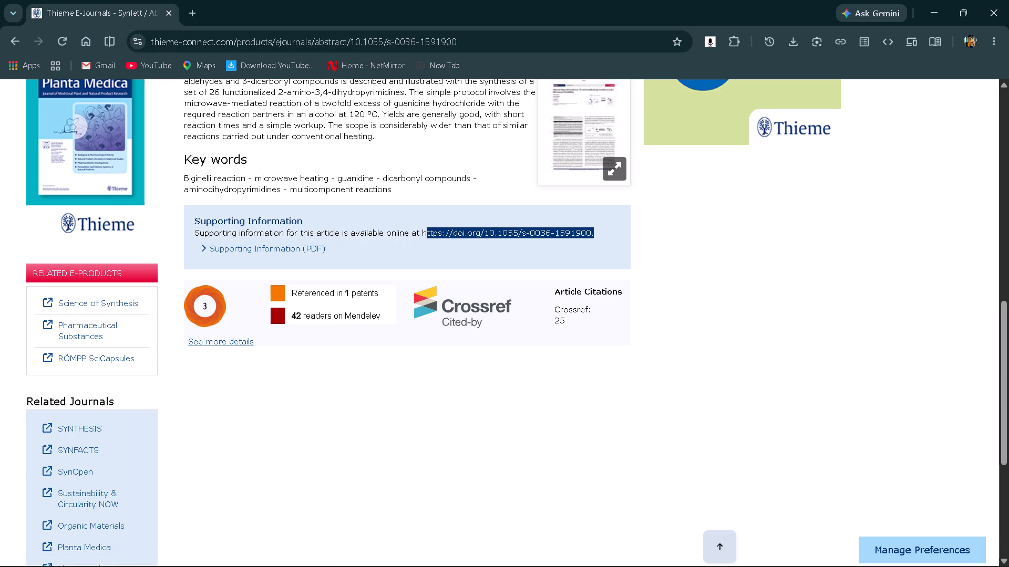
key("ctrl+c")
key("ctrl+n")
key("ctrl+v")
key("Return")
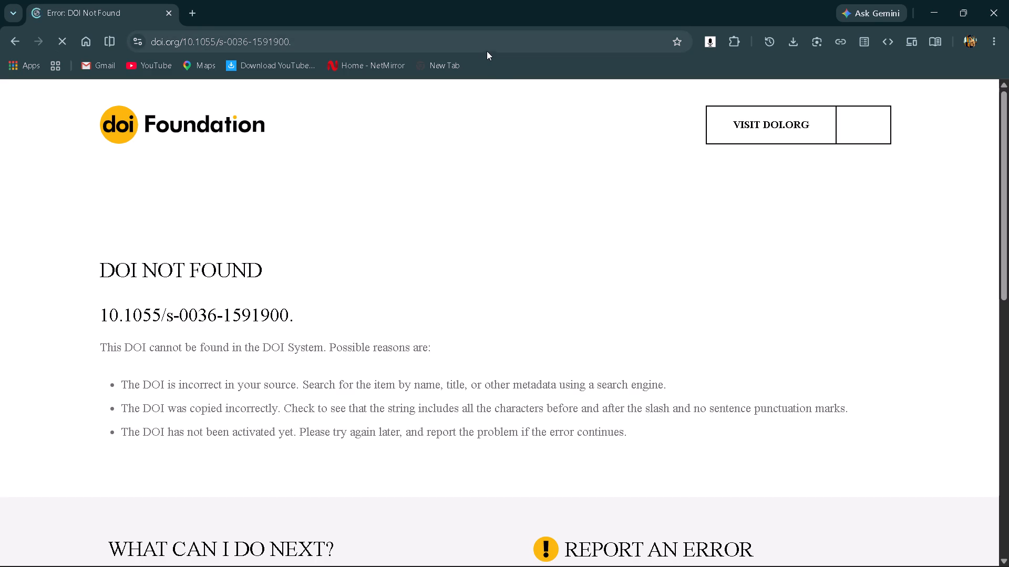
scroll(410, 369, "down", 7)
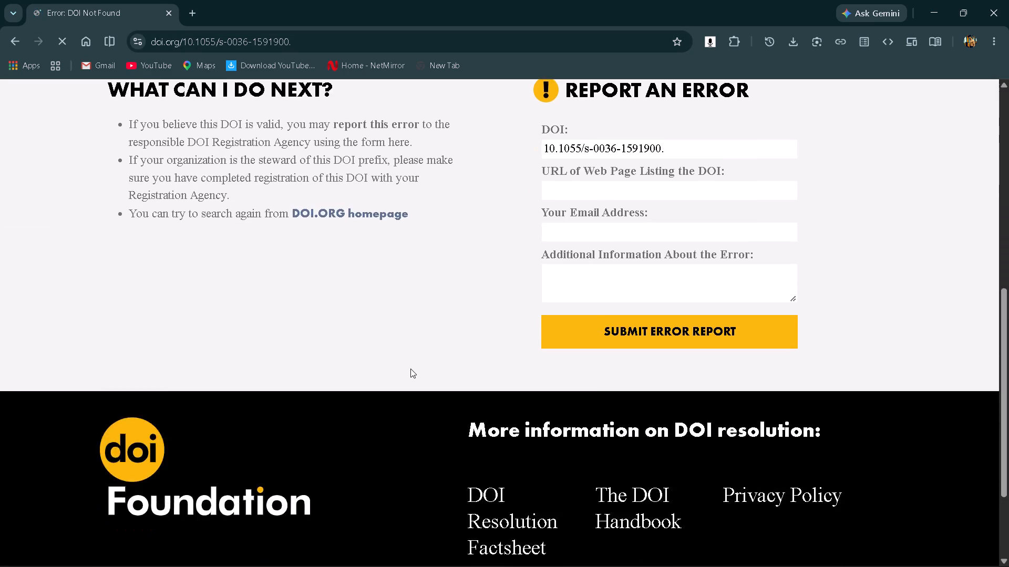
scroll(410, 369, "up", 5)
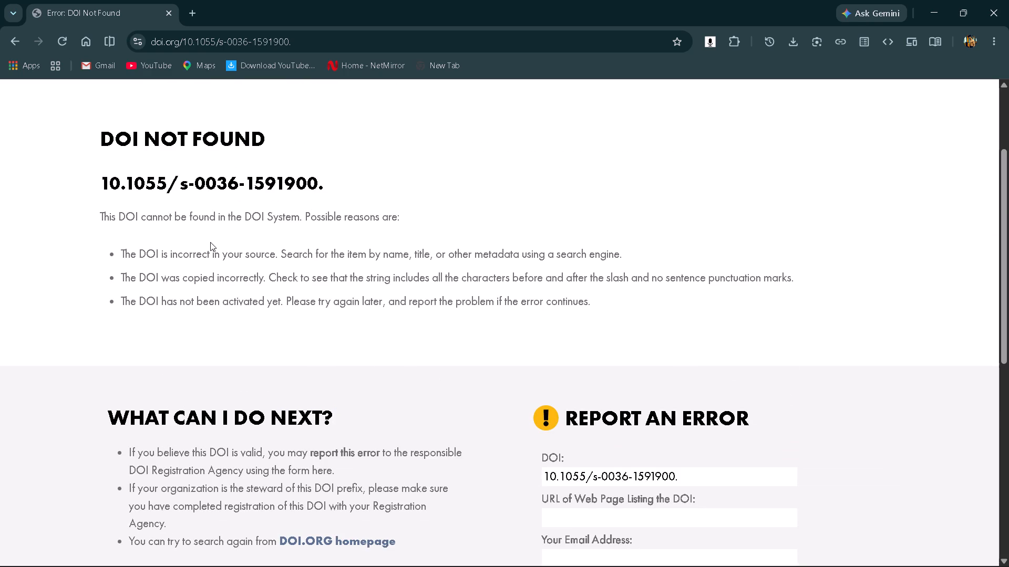
scroll(274, 176, "up", 2)
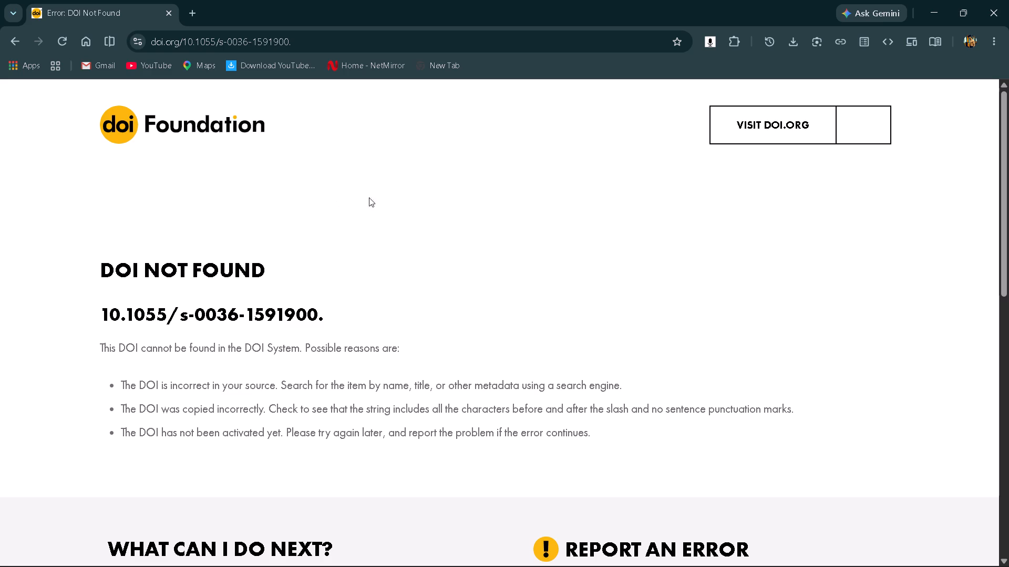
left_click(11, 39)
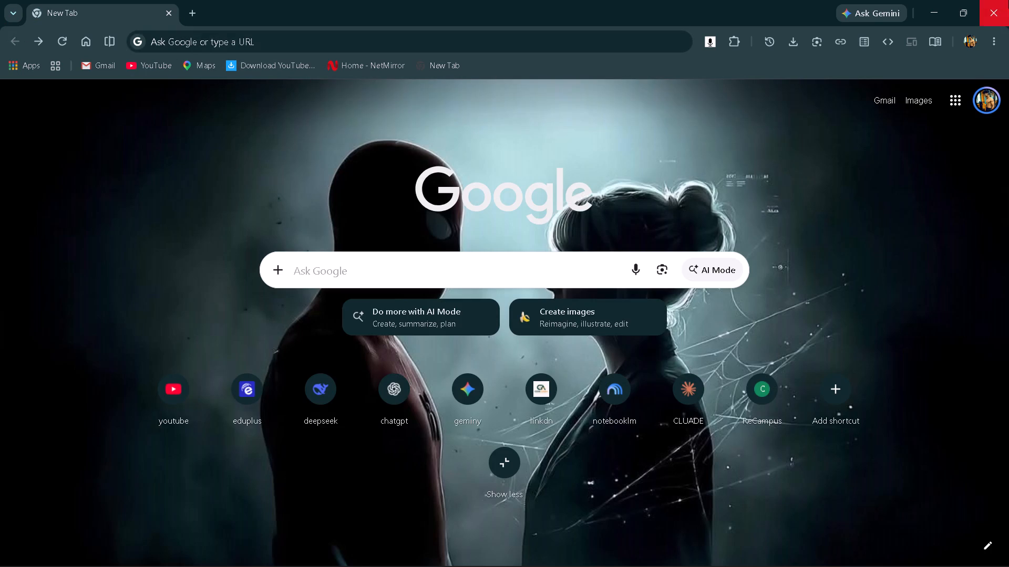
left_click(1008, 0)
Copy the full address of the Thieme article page for "Efficient Biginelli Synthesis of 2-Aminodihydropyrimidines under Microwave Irradiation".
scroll(451, 315, "up", 4)
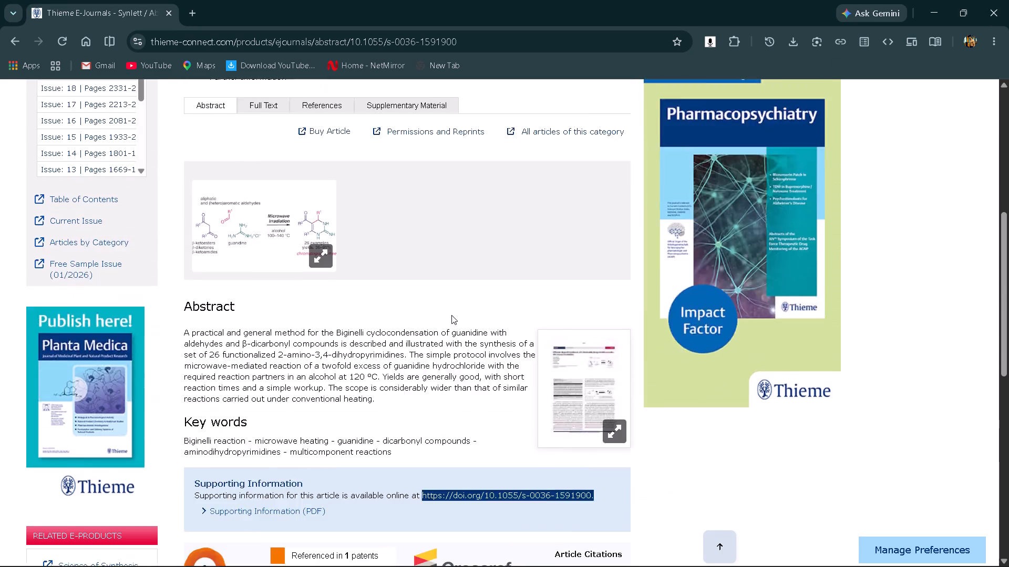
scroll(451, 315, "up", 5)
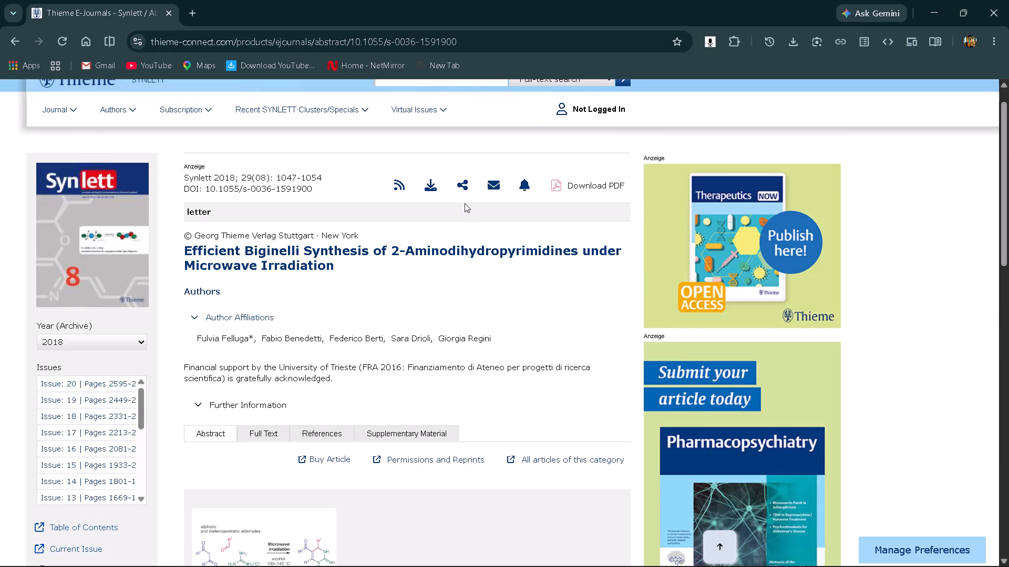
scroll(465, 217, "up", 3)
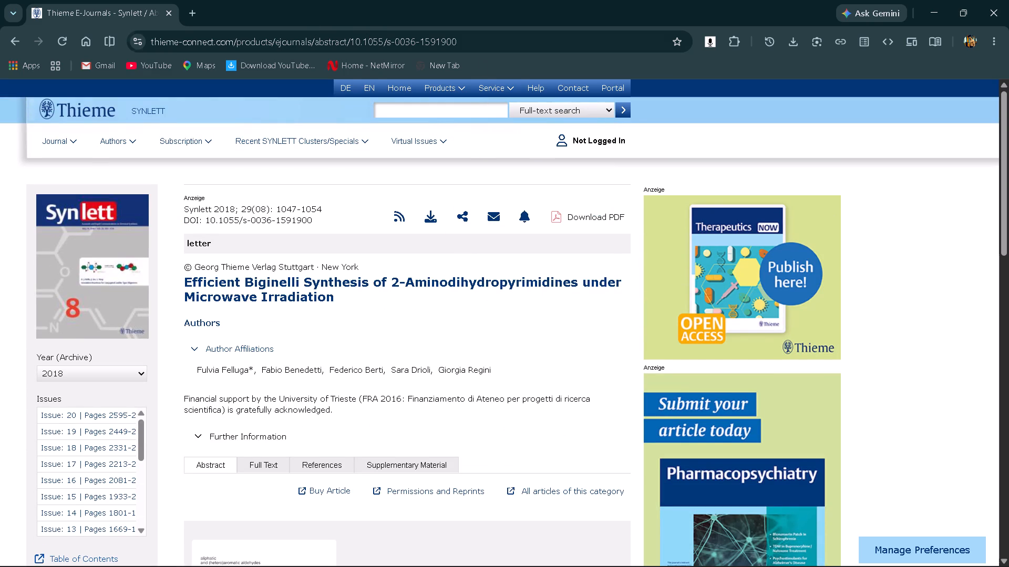
left_click(482, 37)
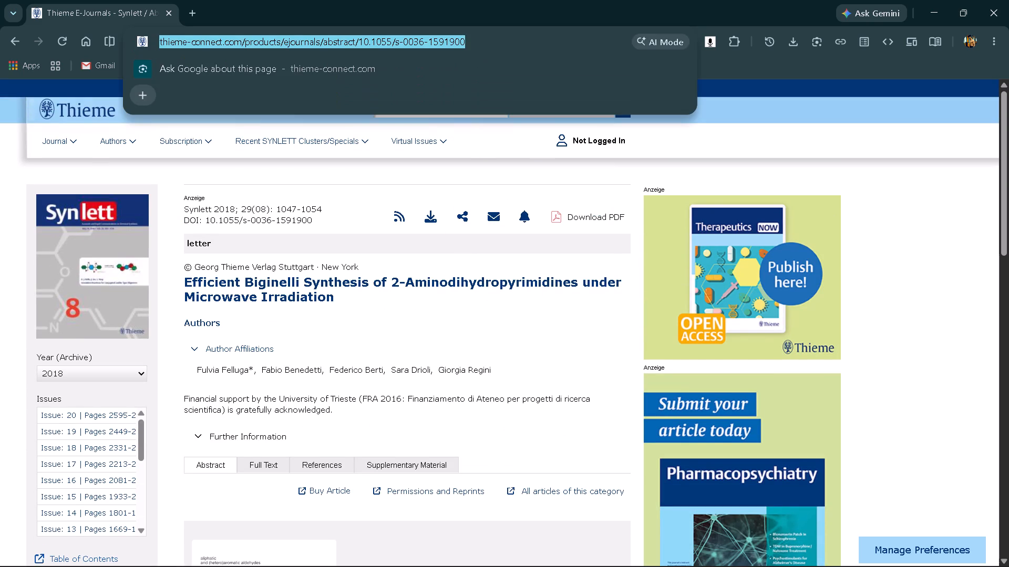
key("ctrl+c")
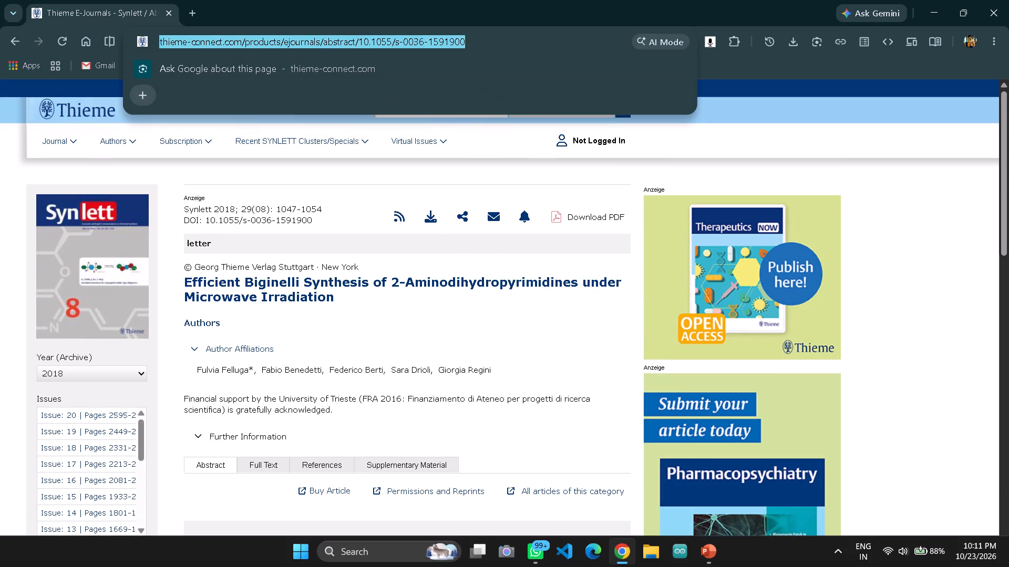
Switch to PowerPoint, paste the copied URL after "Art ID: st-2017-d0856-l" in reference 2 and save the presentation.
left_click(707, 555)
key("space")
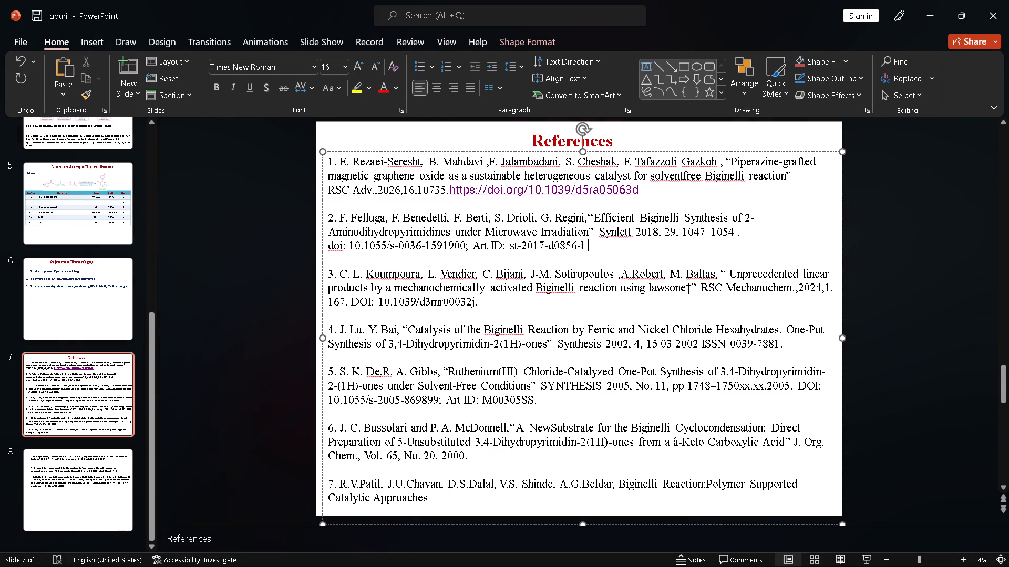
key("ctrl+v")
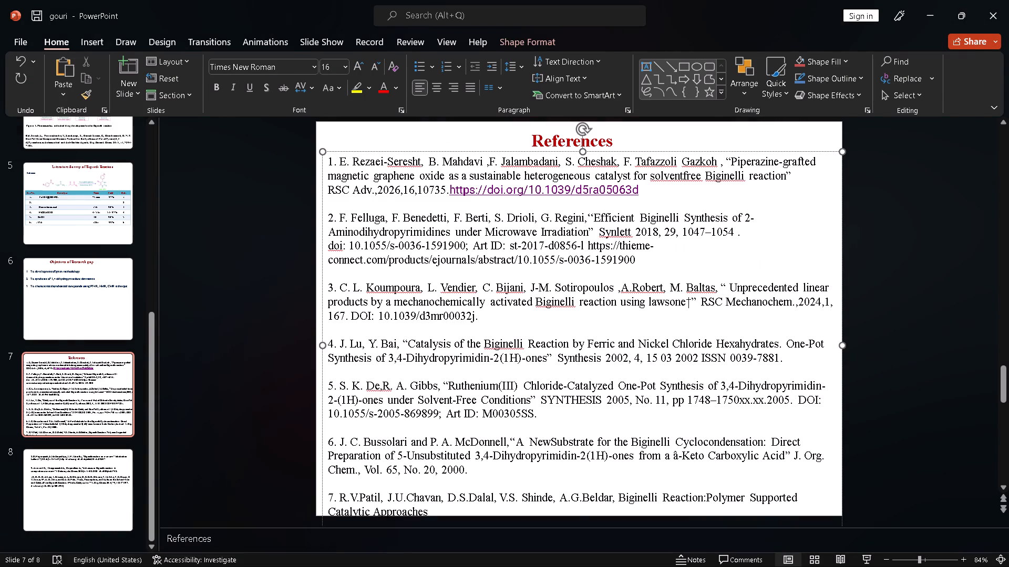
key("ctrl+s")
key("ctrl+s")
key("ctrl+s")
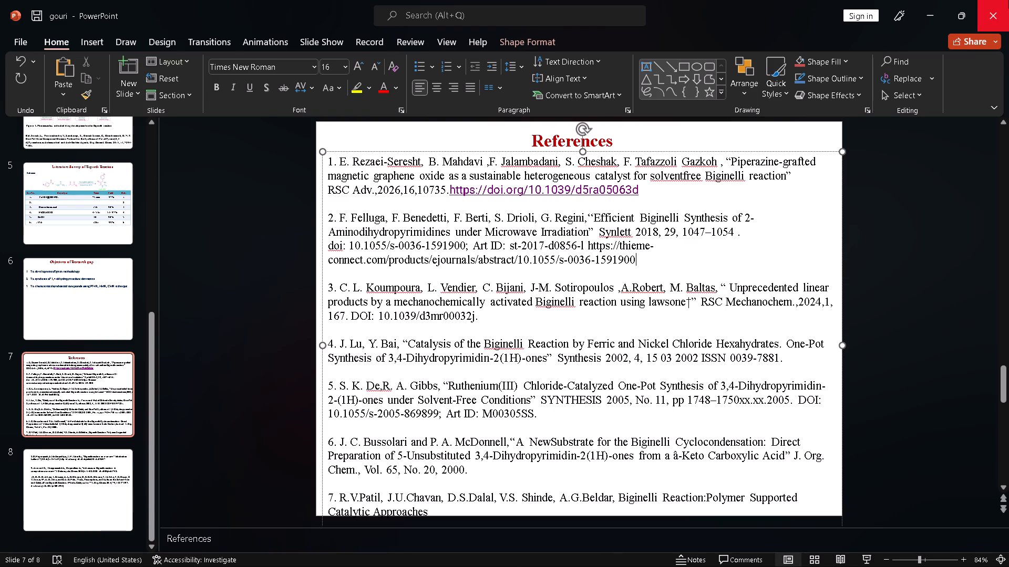
Close the presentation and the browser, reopen the gouri presentation from the desktop and go to the References slide.
left_click(1008, 0)
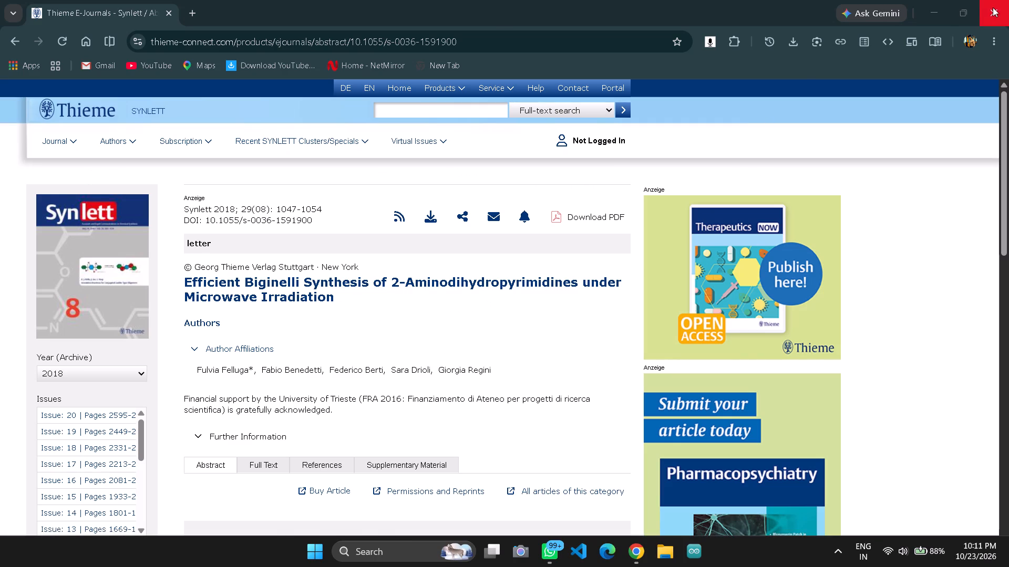
left_click(993, 7)
double_click(128, 393)
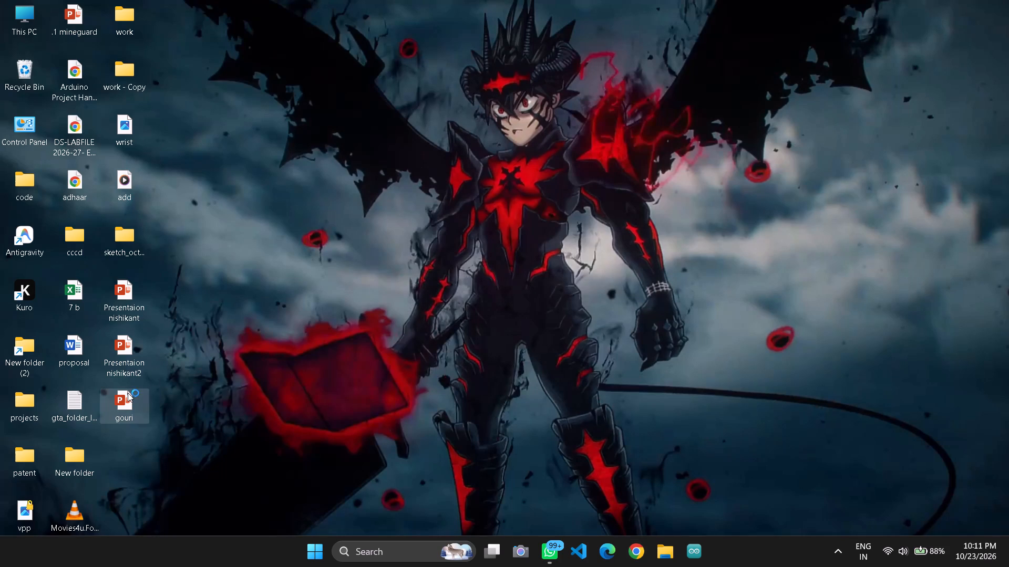
scroll(360, 363, "down", 13)
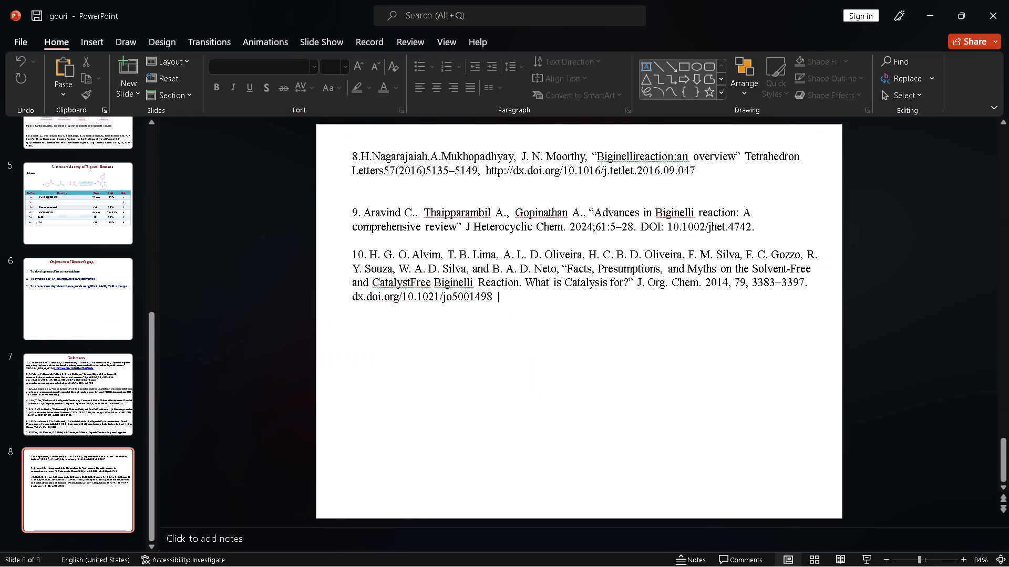
scroll(360, 363, "up", 2)
scroll(365, 355, "down", 3)
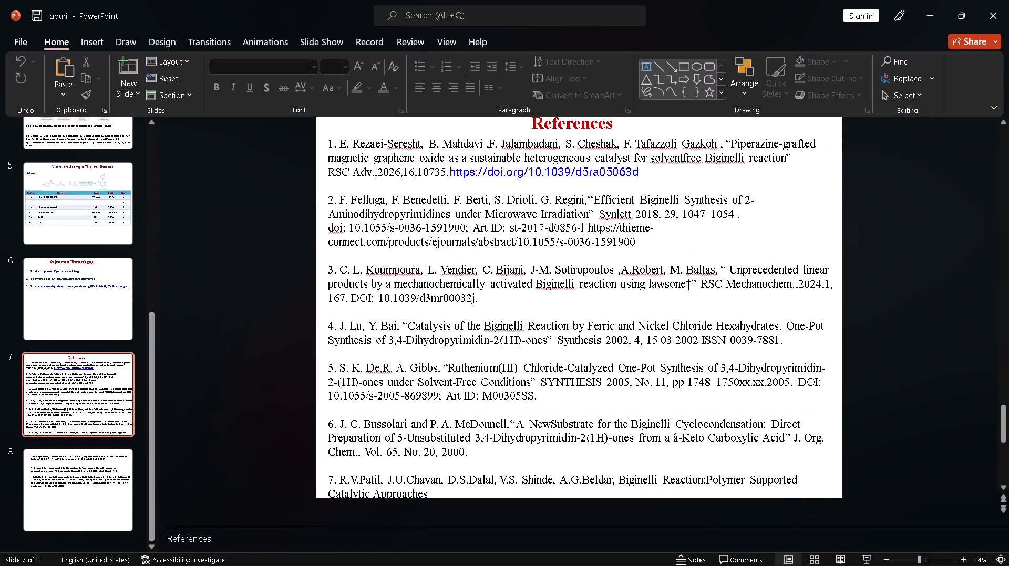
Remove the hyphen between "thieme" and "connect" in the URL of reference 2.
left_click(328, 244)
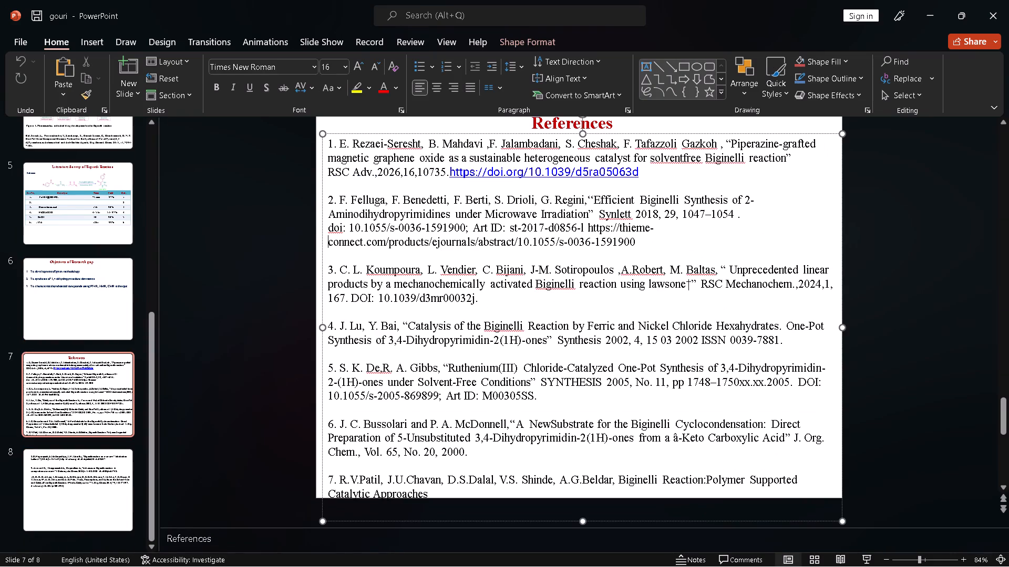
key("BackSpace")
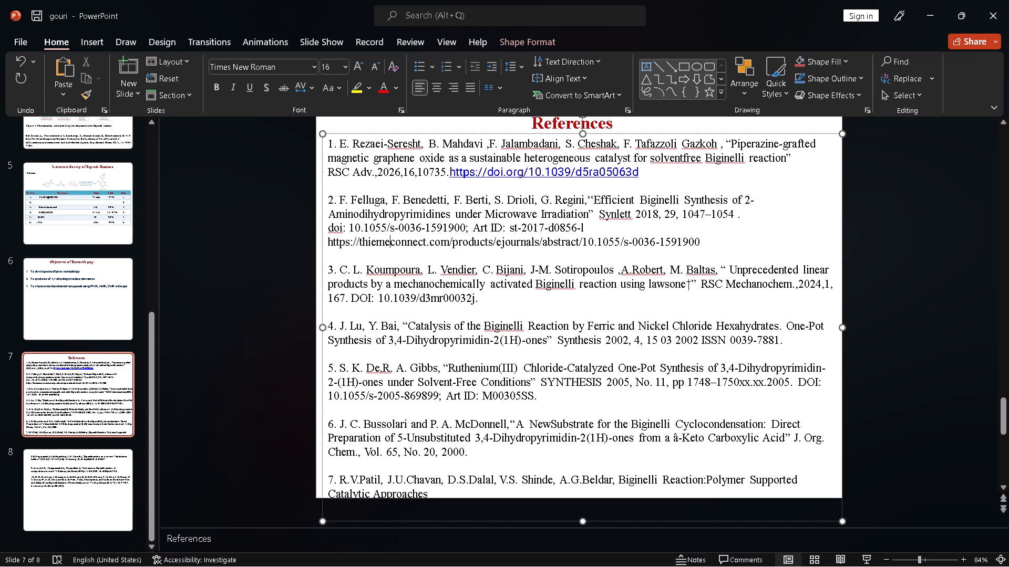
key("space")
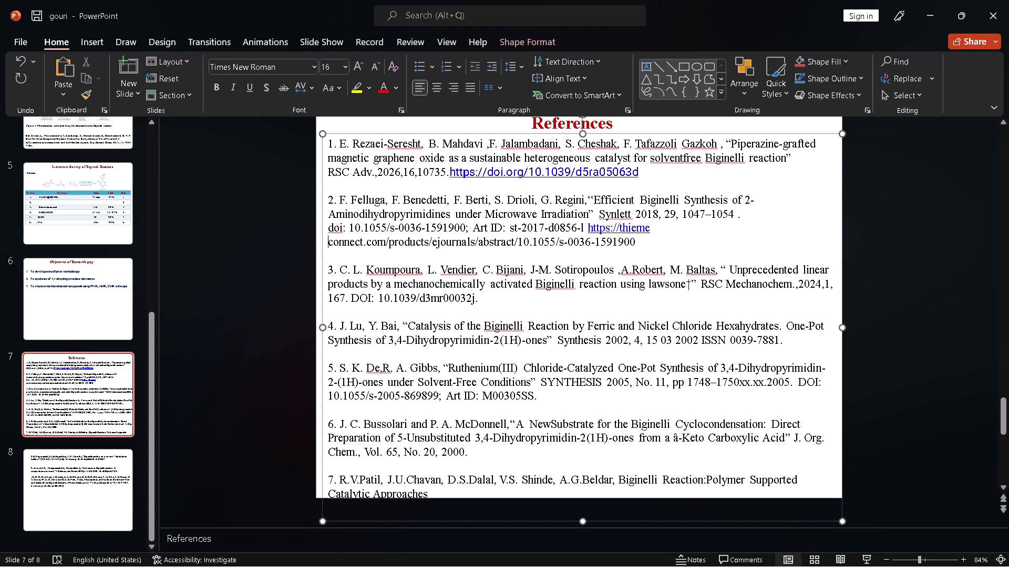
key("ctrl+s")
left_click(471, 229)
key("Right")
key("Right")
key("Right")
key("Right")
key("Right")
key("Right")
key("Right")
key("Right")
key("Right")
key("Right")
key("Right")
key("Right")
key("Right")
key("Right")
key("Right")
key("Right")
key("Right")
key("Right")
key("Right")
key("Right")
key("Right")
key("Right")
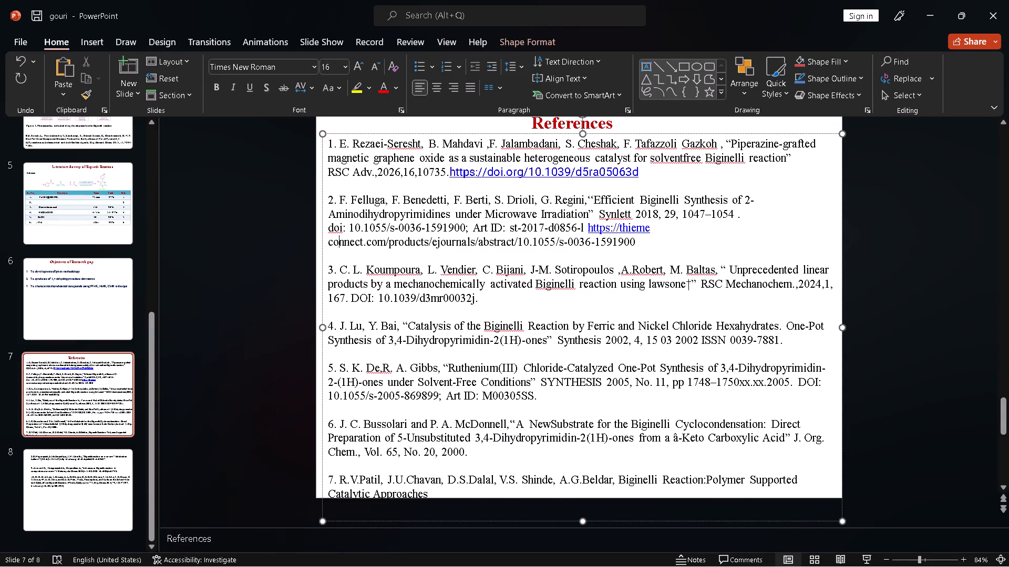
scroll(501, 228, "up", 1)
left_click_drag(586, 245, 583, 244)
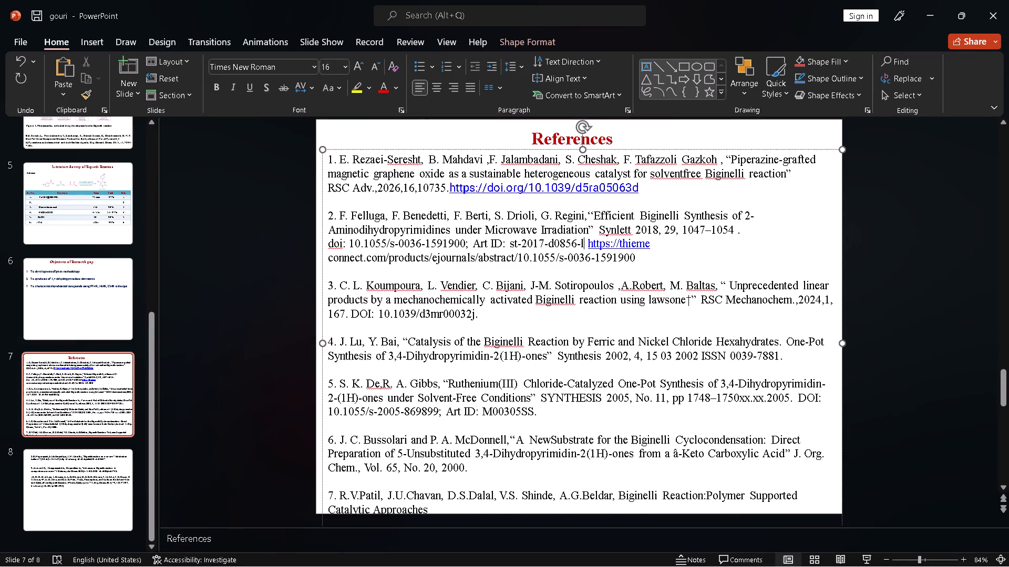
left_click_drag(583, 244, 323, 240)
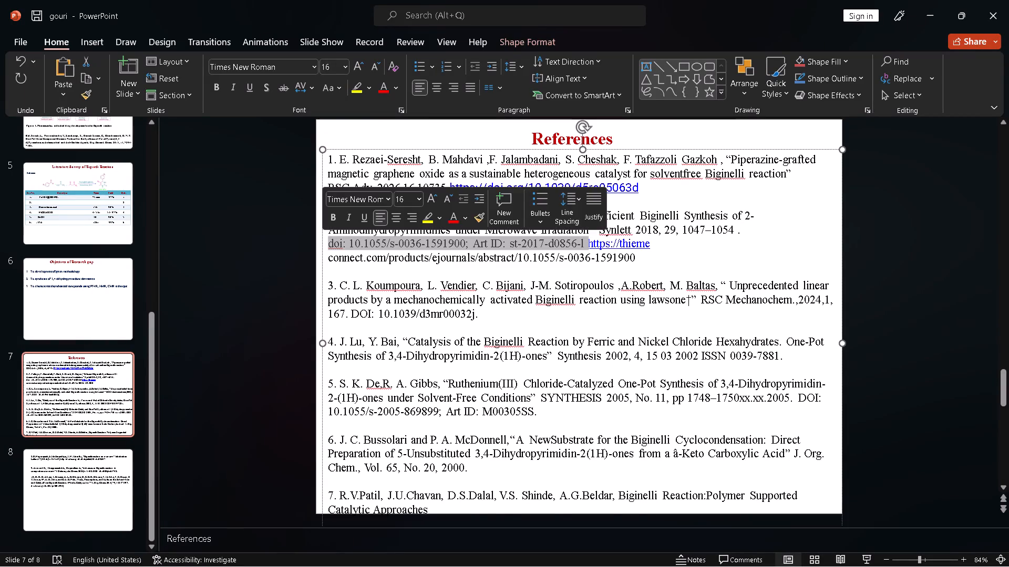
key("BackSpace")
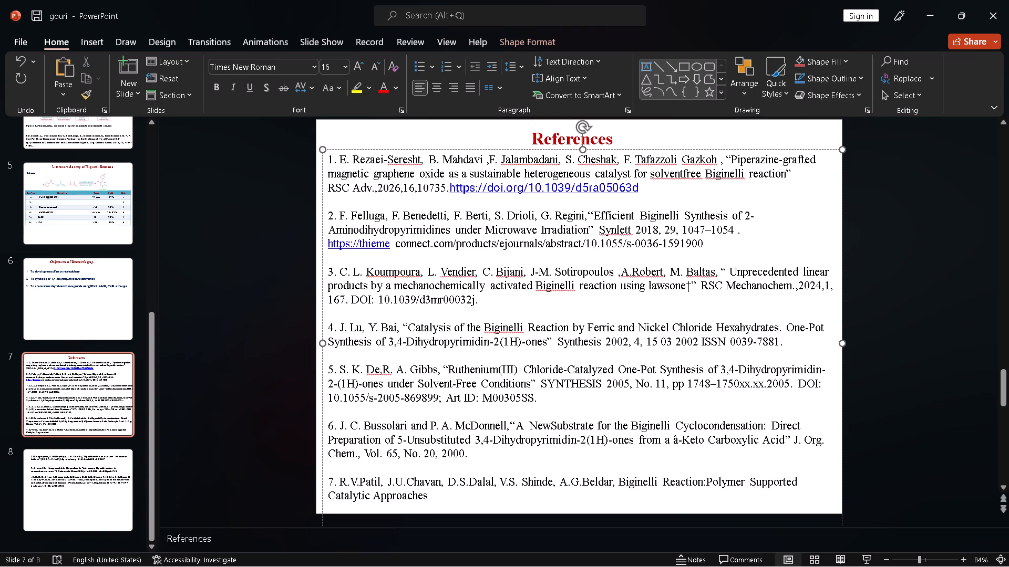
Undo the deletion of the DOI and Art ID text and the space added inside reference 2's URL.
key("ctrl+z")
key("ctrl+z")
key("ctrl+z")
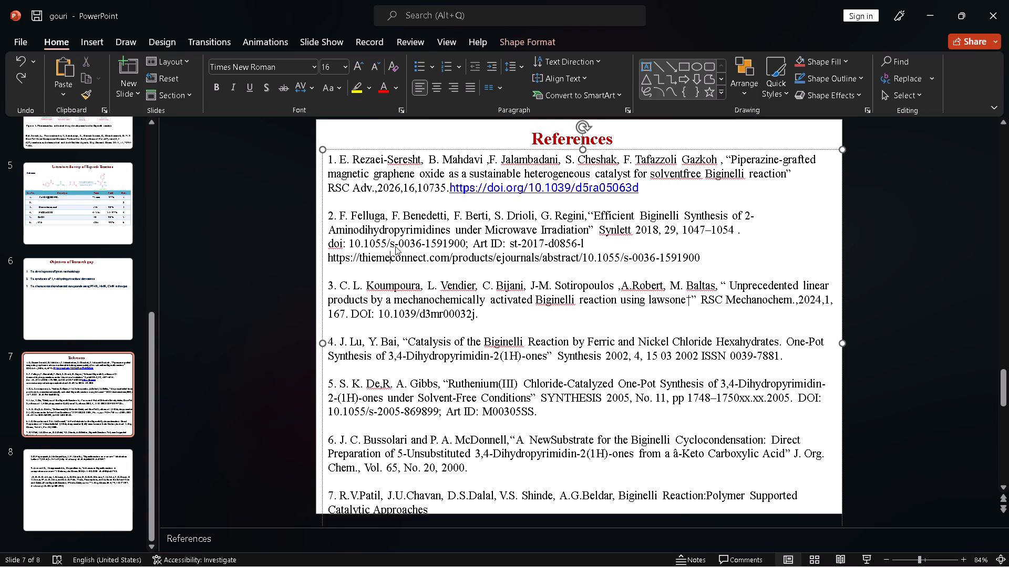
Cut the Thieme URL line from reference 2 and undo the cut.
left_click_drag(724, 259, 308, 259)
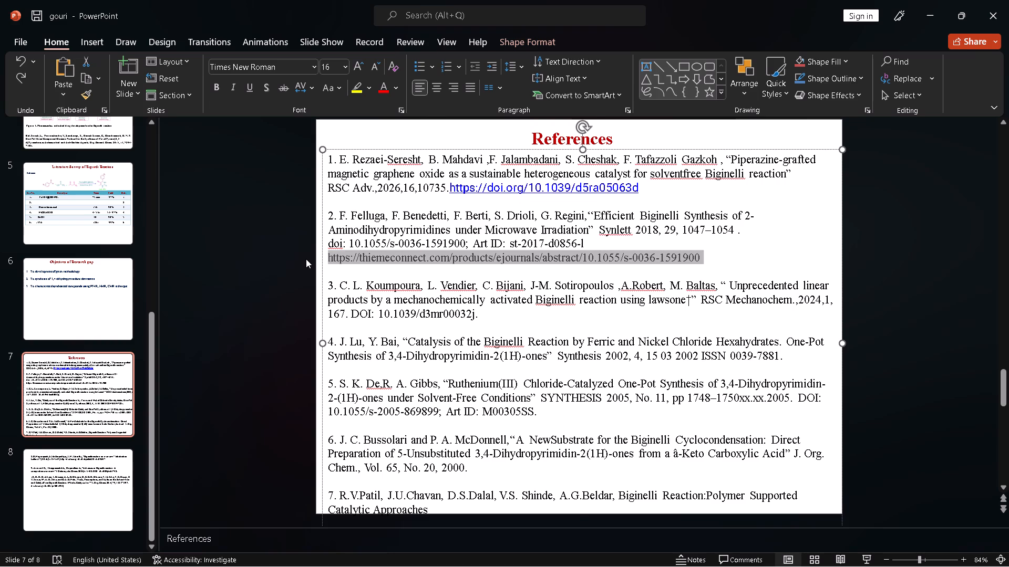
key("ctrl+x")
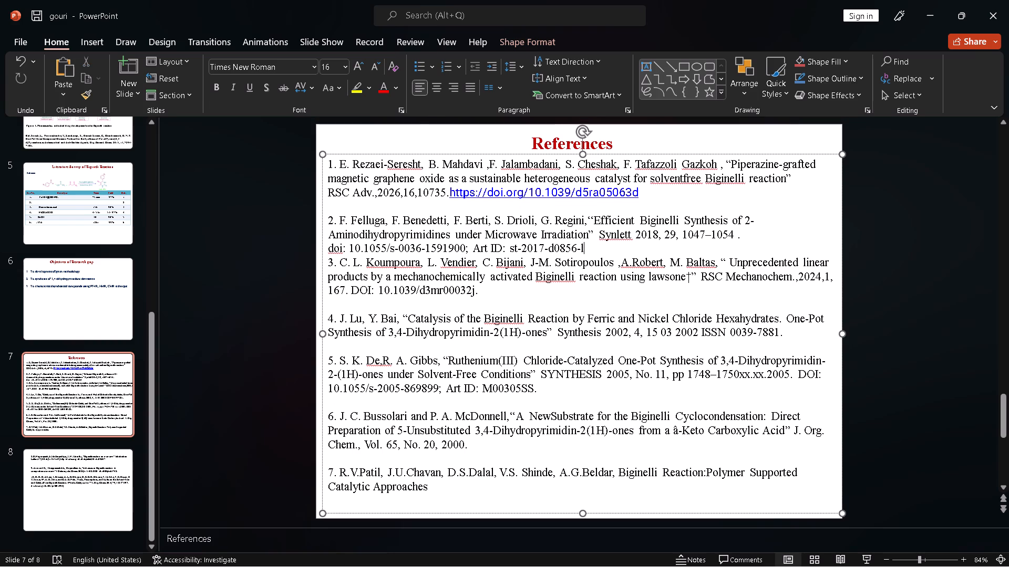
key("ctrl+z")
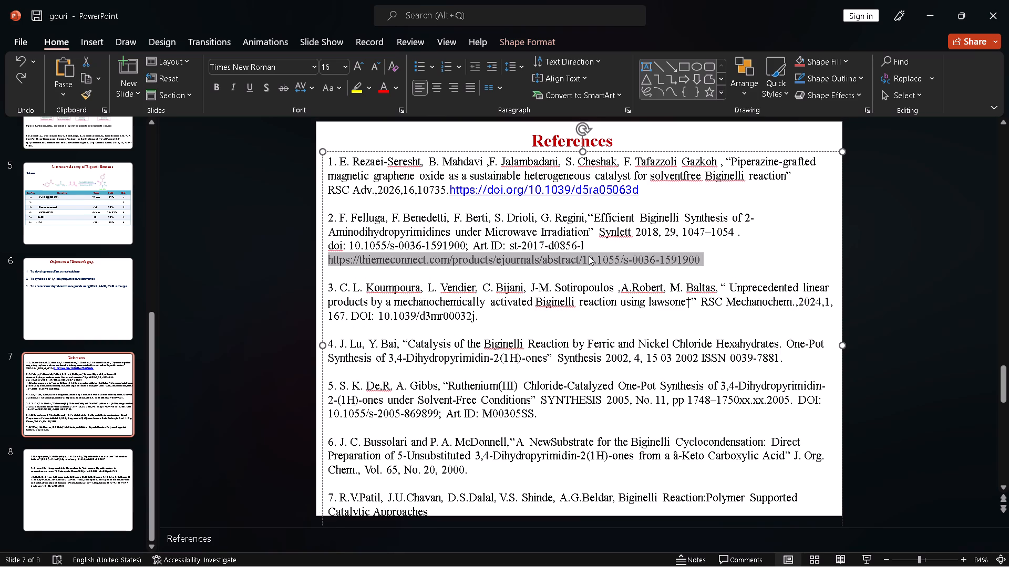
Replace the DOI and Art ID line of reference 2 with the Thieme URL cut from the line below it.
left_click(707, 264)
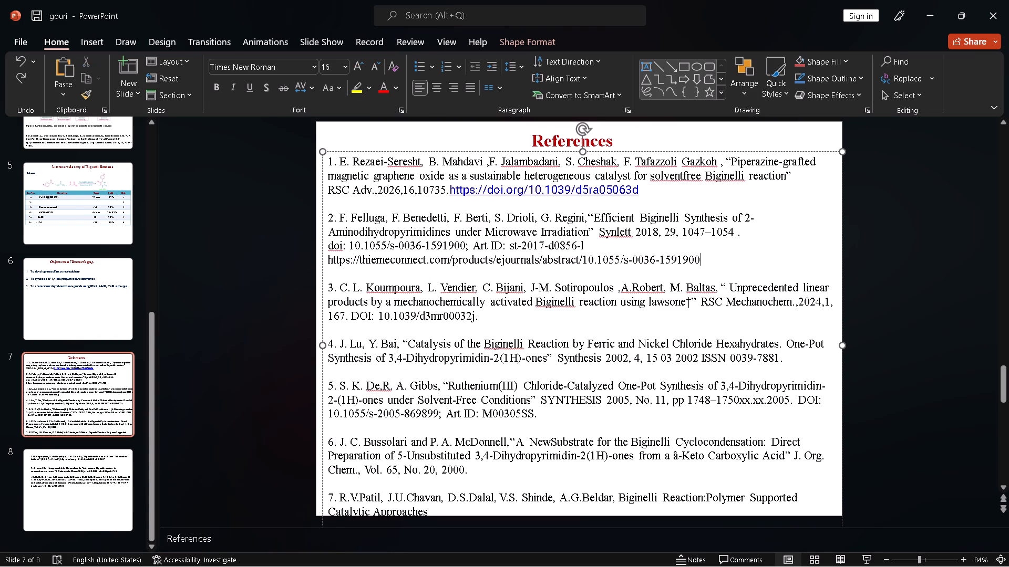
left_click_drag(707, 264, 478, 250)
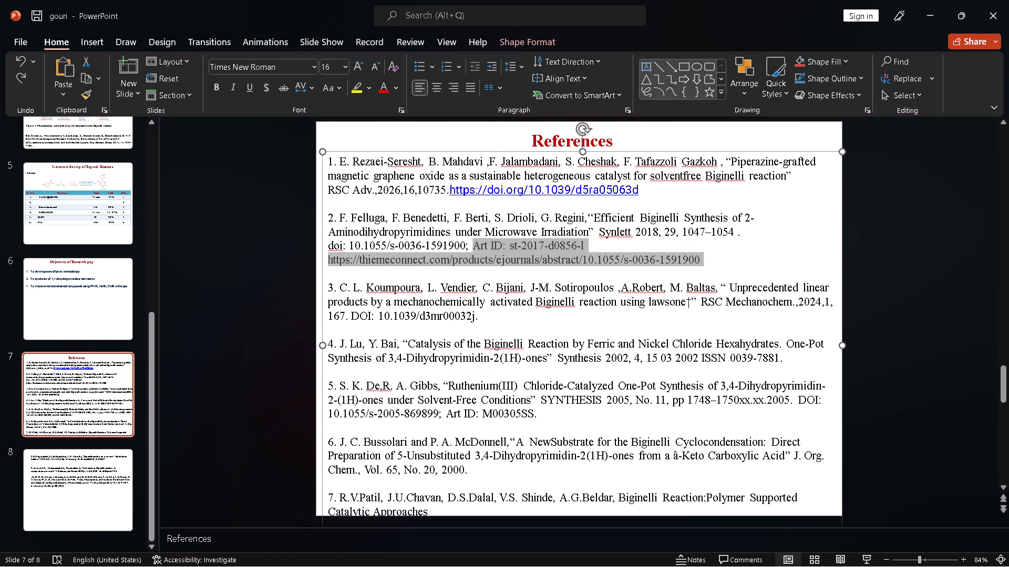
left_click_drag(478, 250, 324, 263)
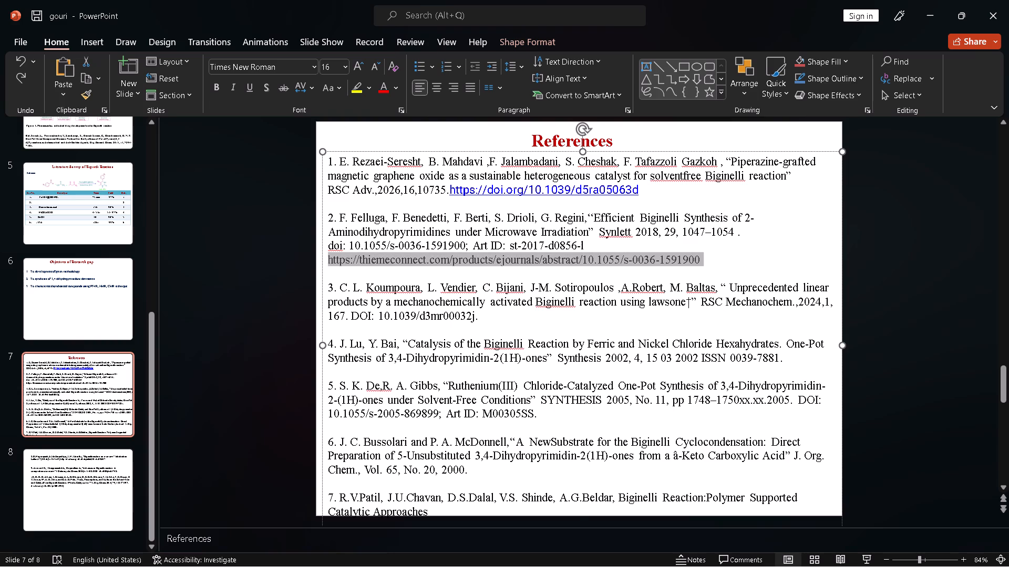
key("ctrl+x")
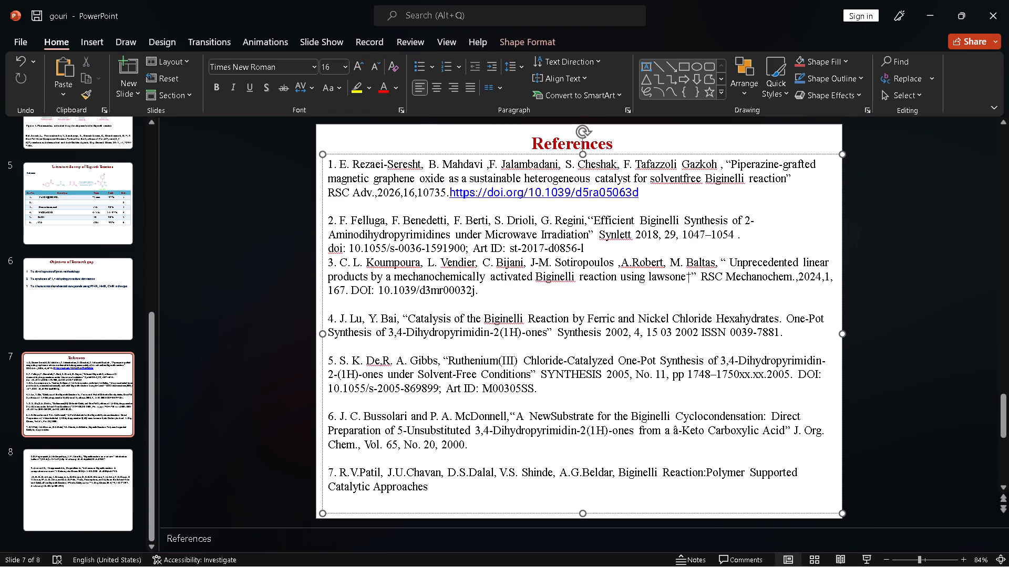
left_click_drag(600, 245, 329, 245)
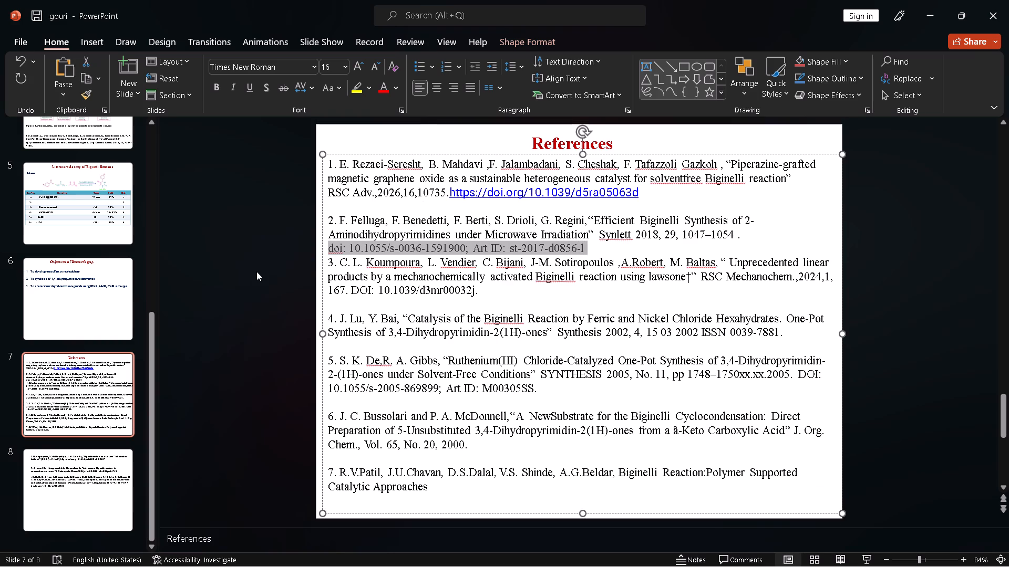
key("BackSpace")
key("ctrl+v")
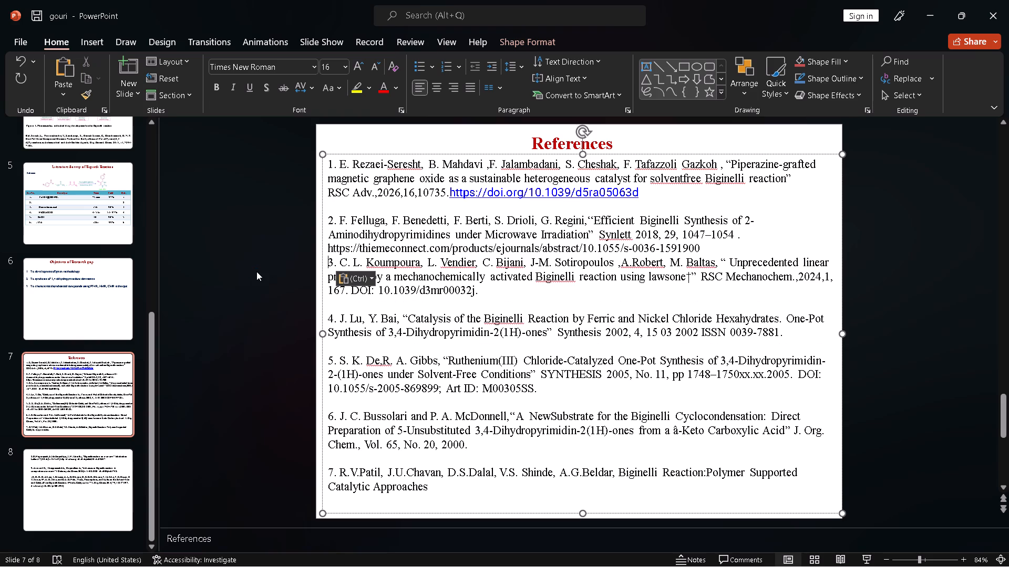
Restore the blank line between references 2 and 3, save the presentation and deselect the text box.
key("Return")
key("backslash")
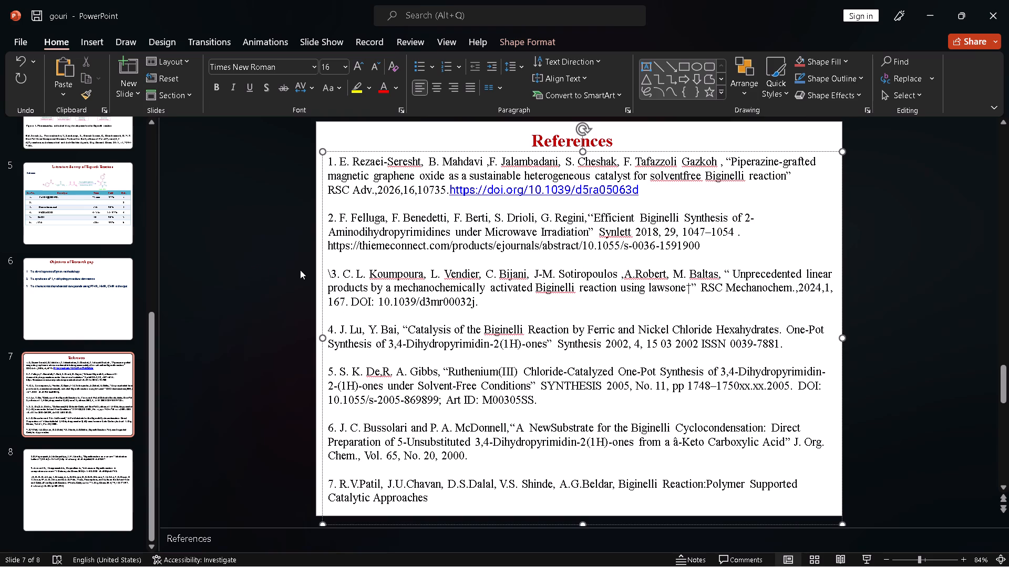
key("BackSpace")
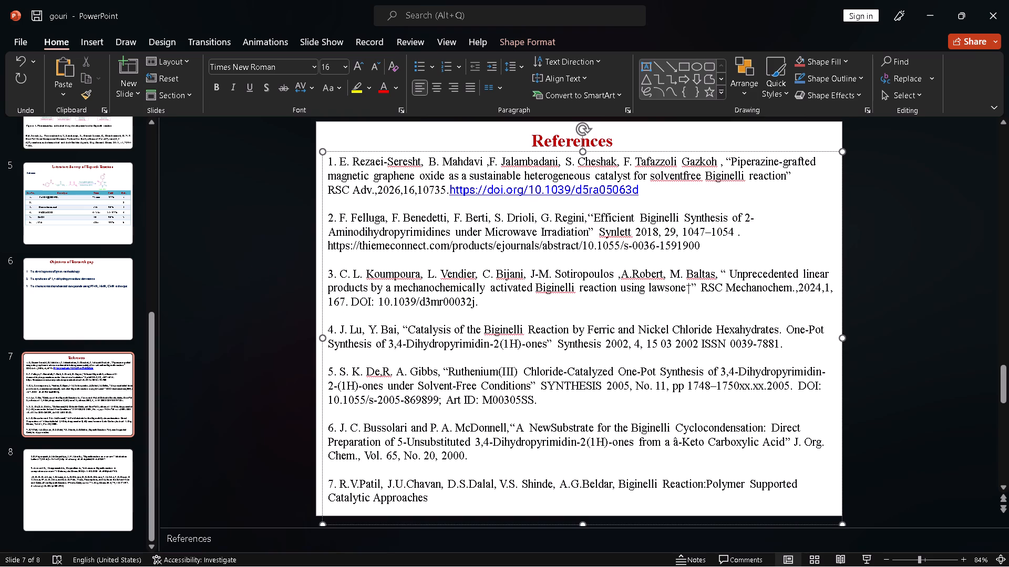
key("ctrl+s")
left_click(327, 244)
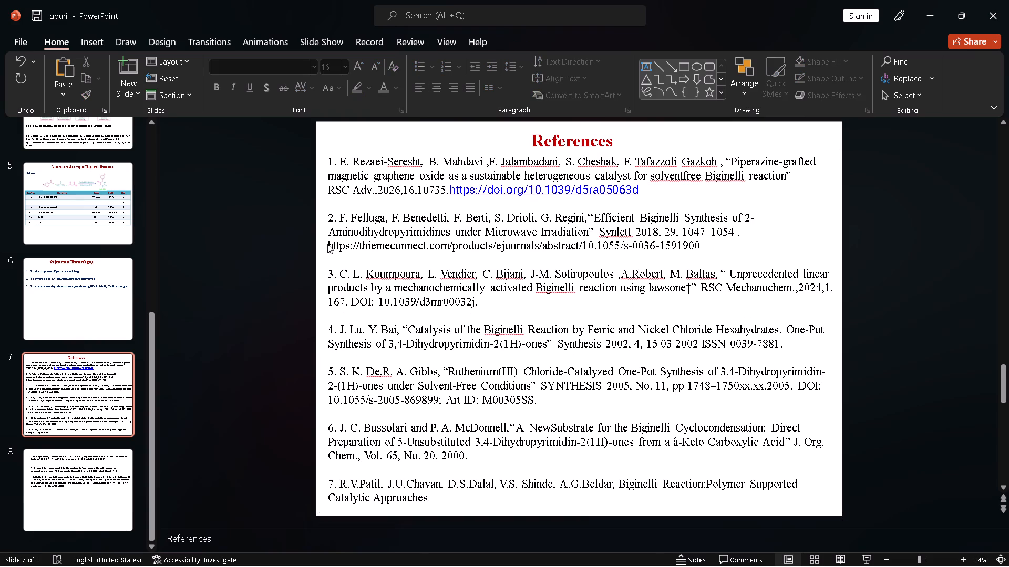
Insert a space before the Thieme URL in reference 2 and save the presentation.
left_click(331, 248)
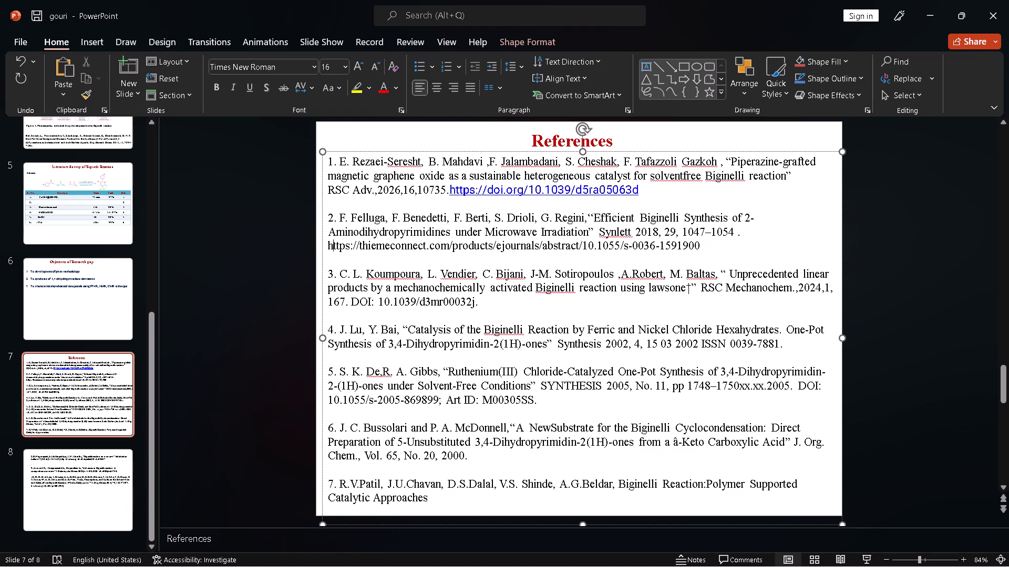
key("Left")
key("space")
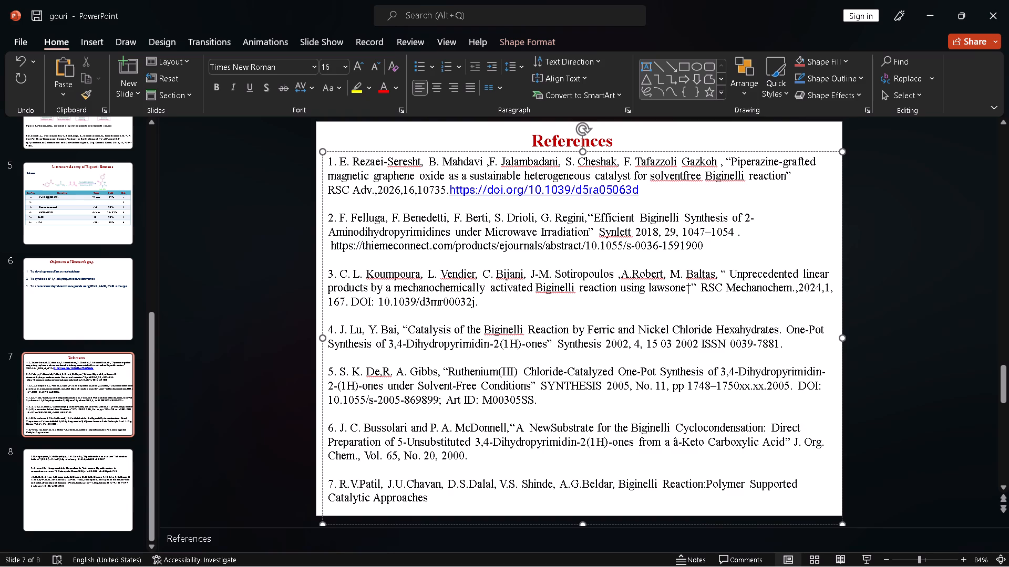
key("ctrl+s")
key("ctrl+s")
Delete the line with the unhyphenated thiemeconnect.com URL from reference 2.
left_click_drag(711, 248, 285, 261)
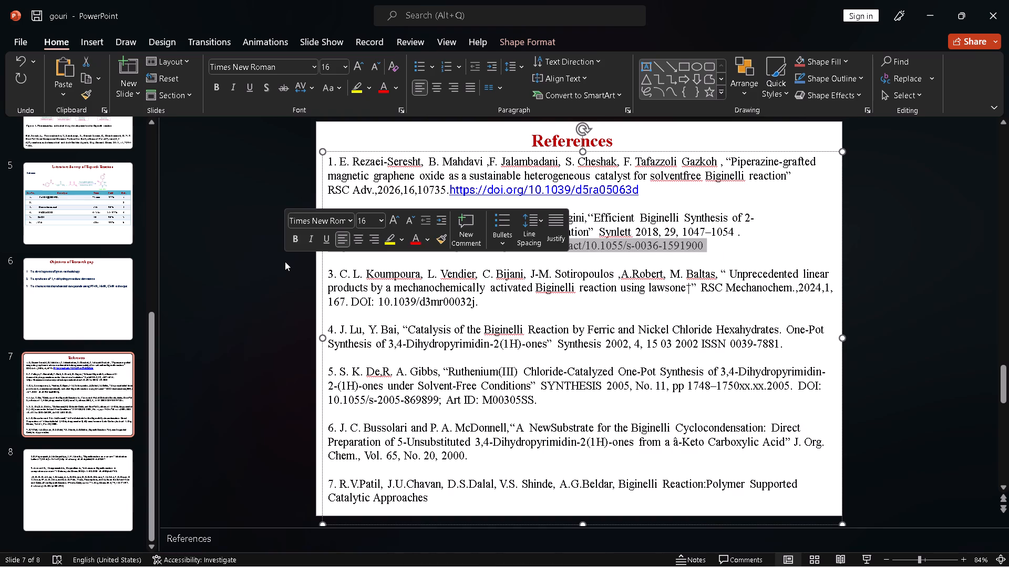
key("BackSpace")
left_click(285, 261)
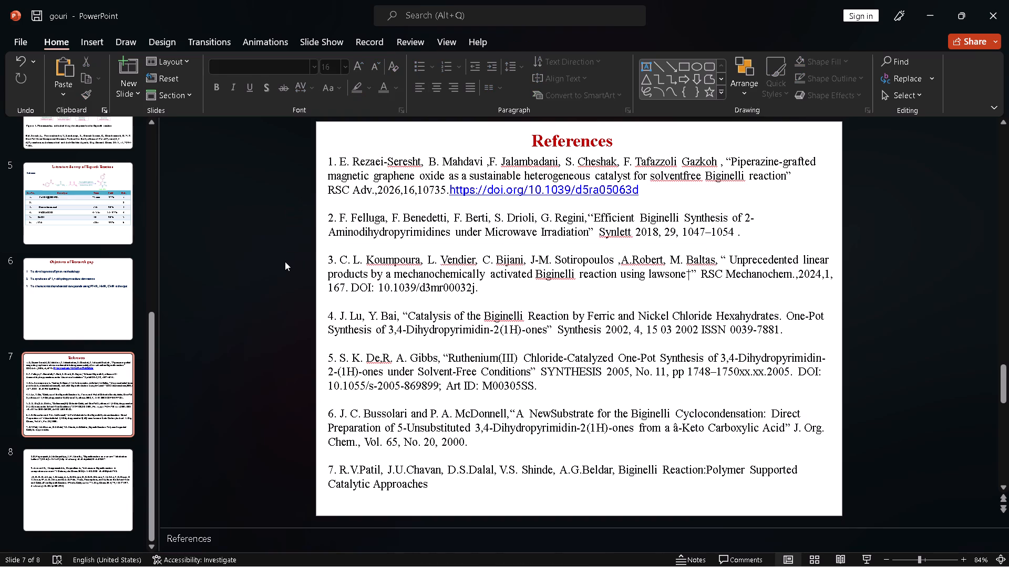
key("Return")
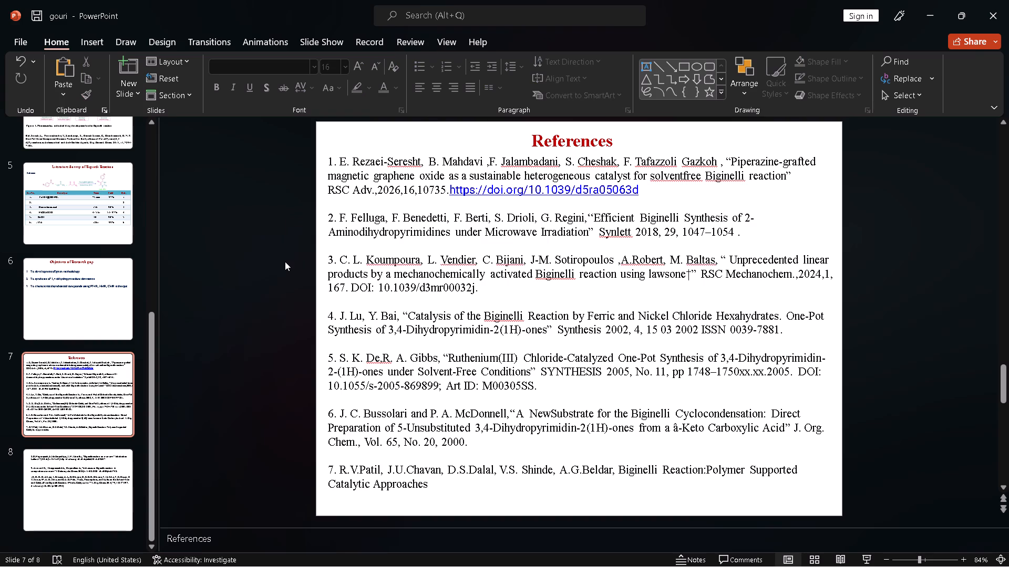
left_click(750, 231)
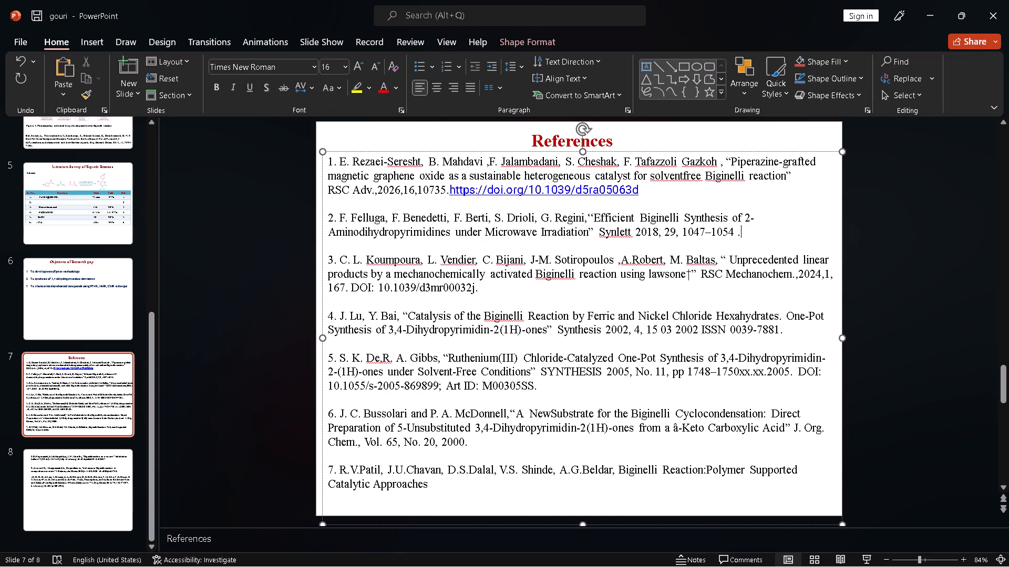
key("Return")
left_click(750, 231)
key("super+v")
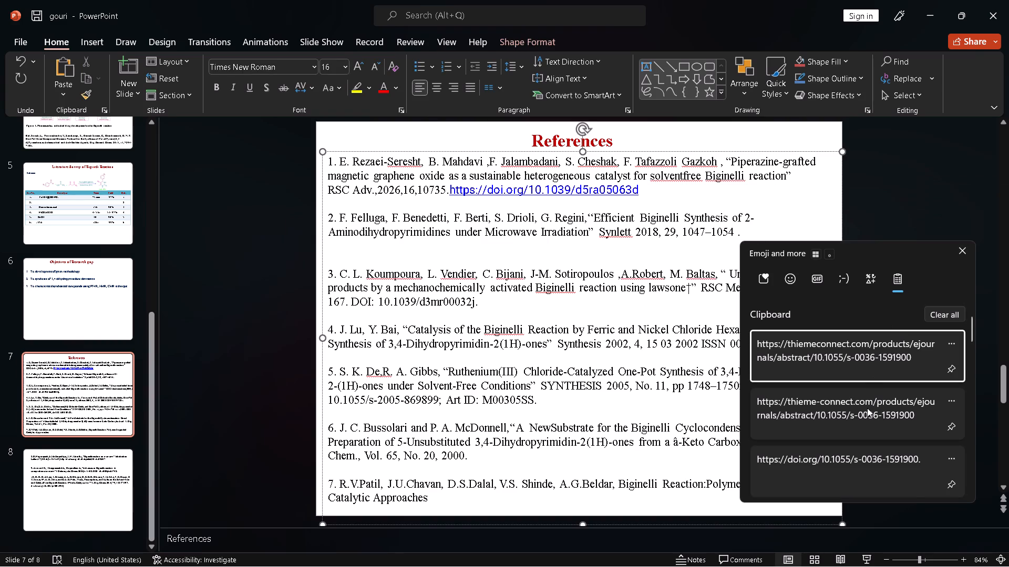
scroll(867, 408, "down", 1)
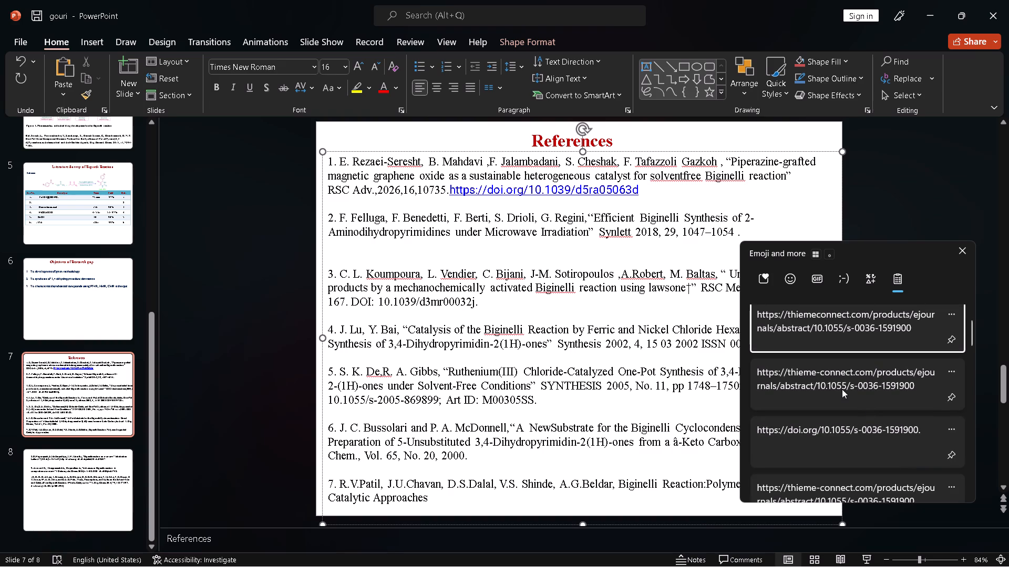
left_click(842, 380)
key("ctrl+v")
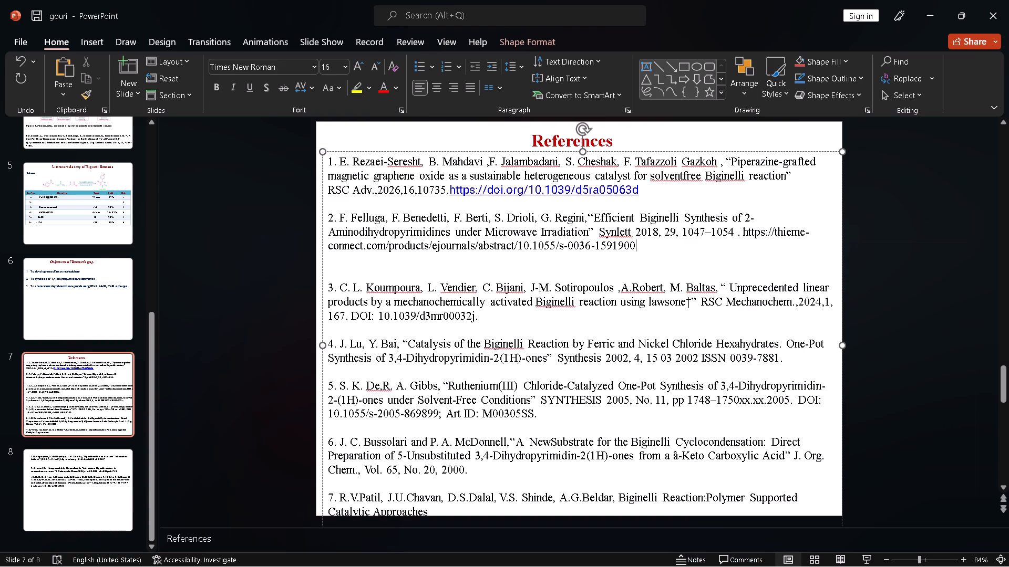
left_click(742, 234)
key("Return")
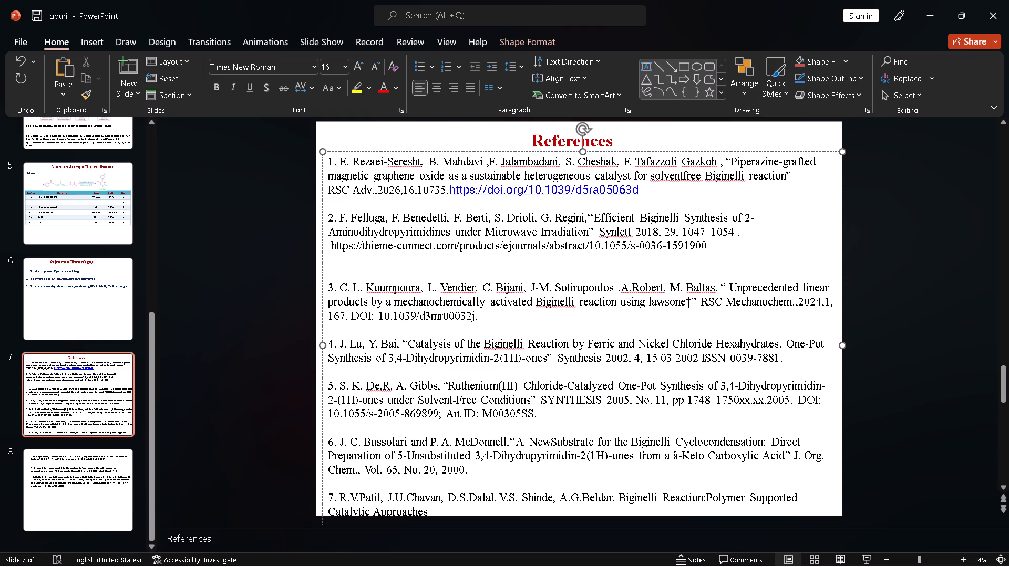
left_click_drag(720, 245, 334, 248)
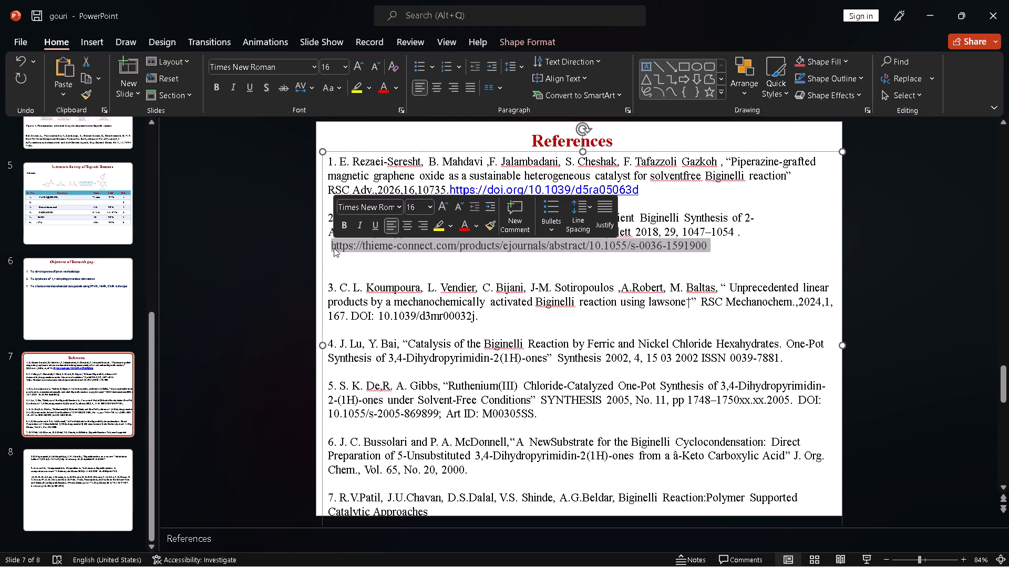
left_click(331, 247)
key("ctrl+s")
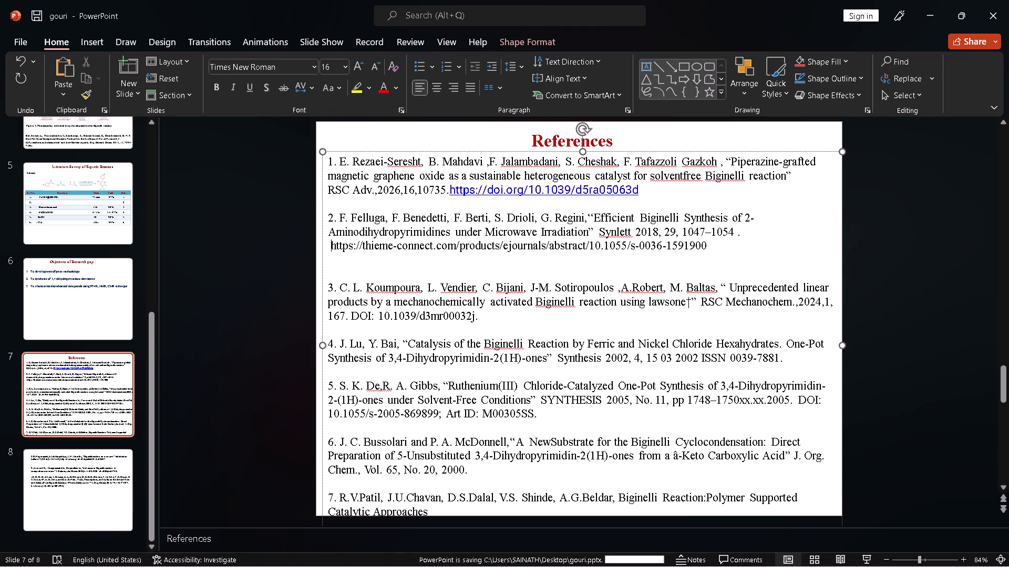
key("ctrl+s")
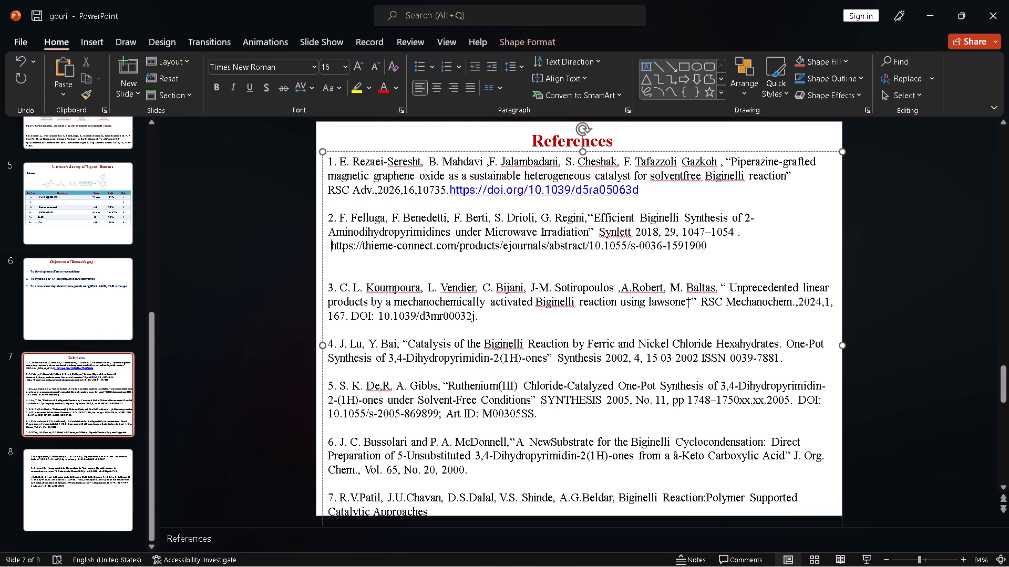
Switch to Chrome, open reference 2's thieme-connect.com link to check the Synlett article page, and copy the page address.
left_click(632, 552)
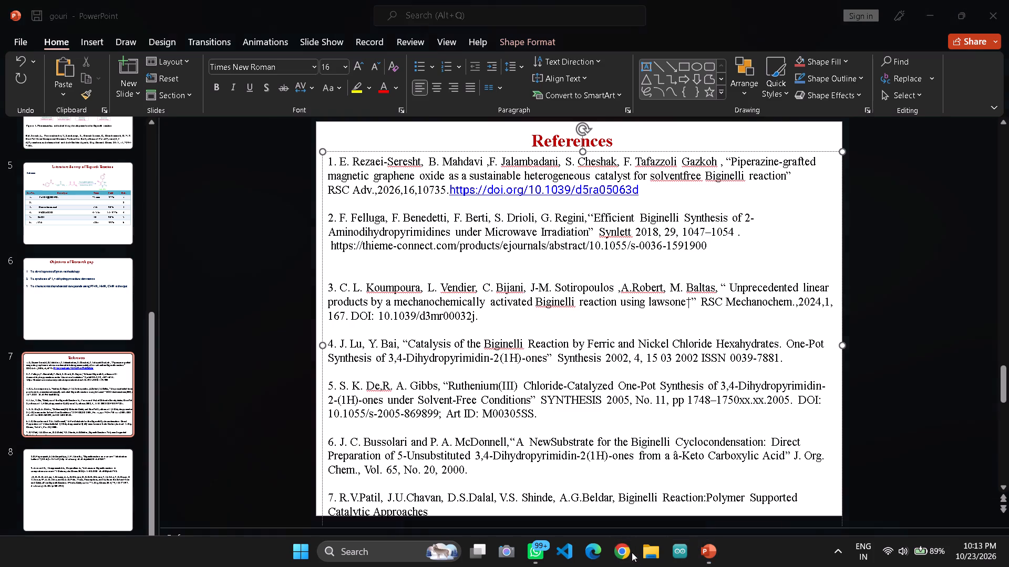
left_click(366, 330)
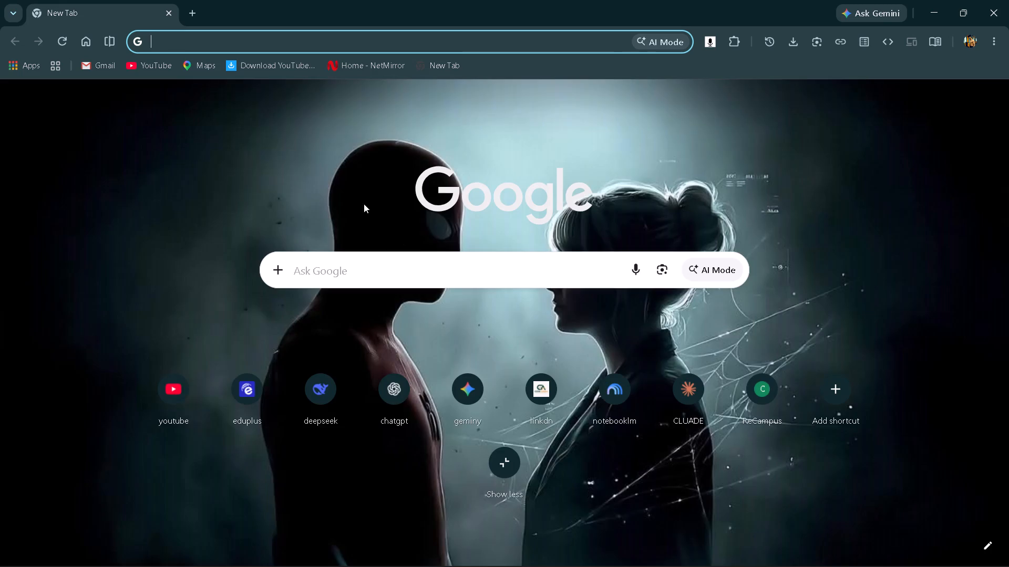
key("ctrl+v")
key("Return")
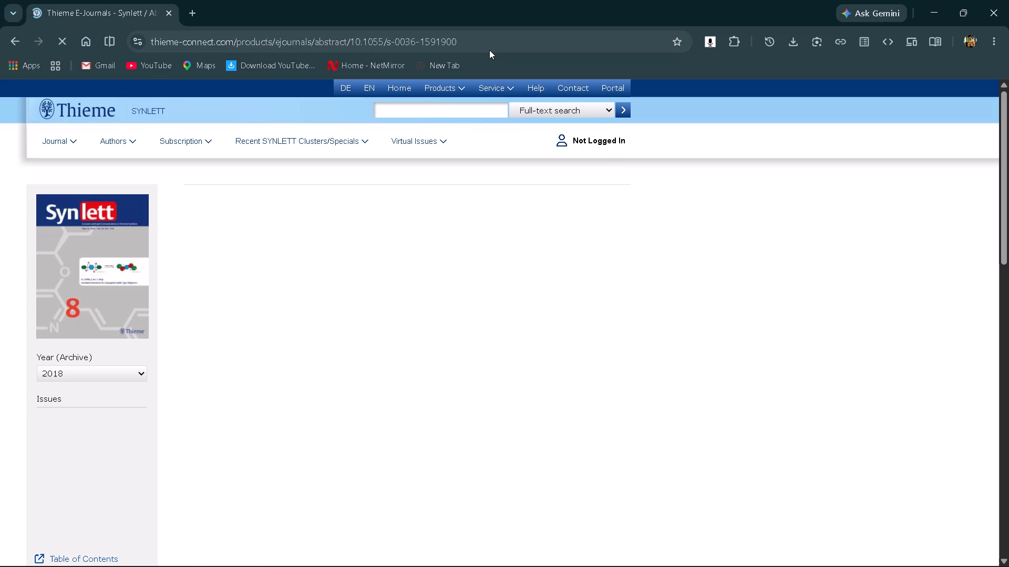
scroll(489, 50, "down", 1)
left_click_drag(489, 49, 252, 30)
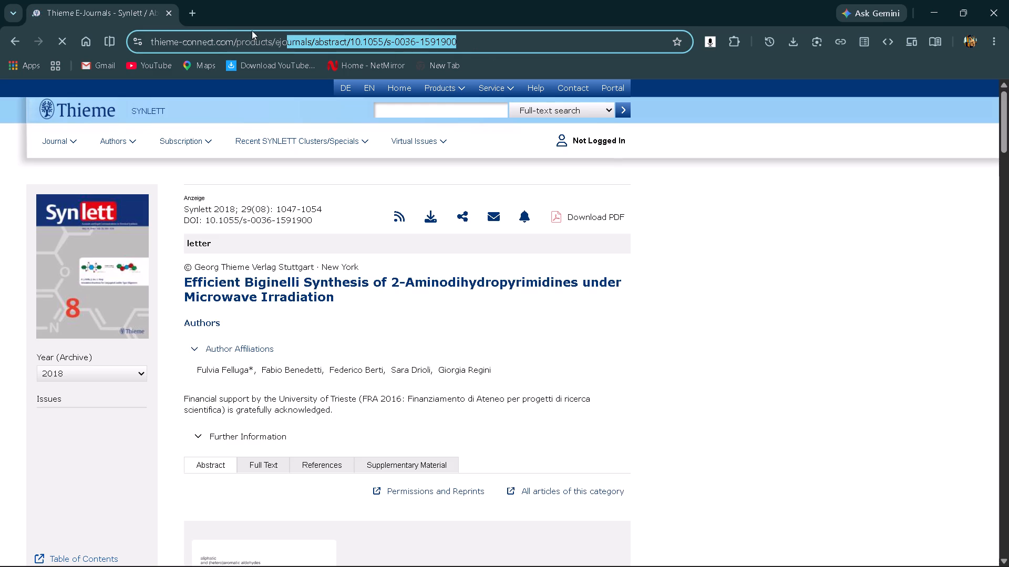
left_click_drag(252, 30, 119, 29)
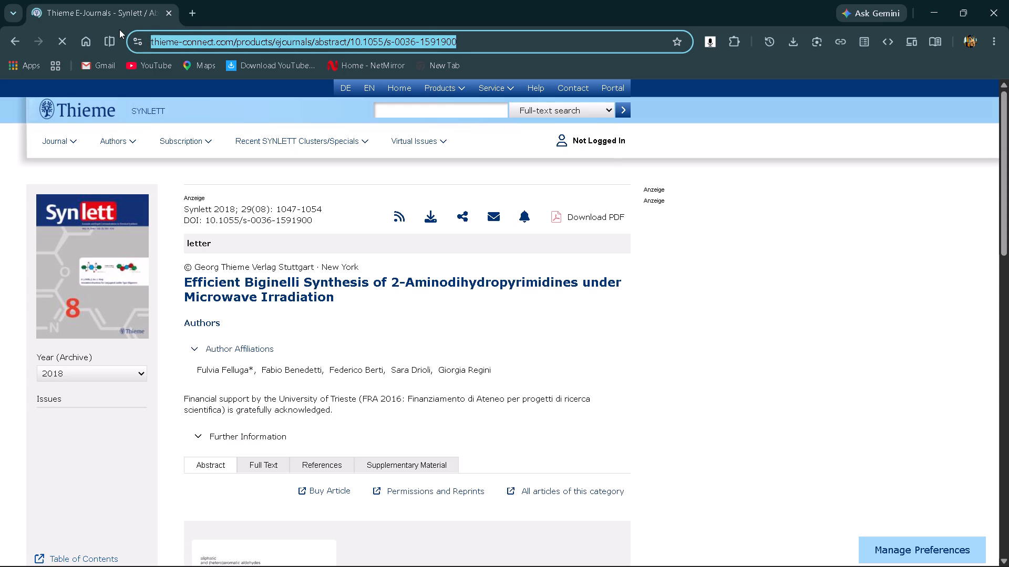
key("ctrl+a")
key("ctrl+c")
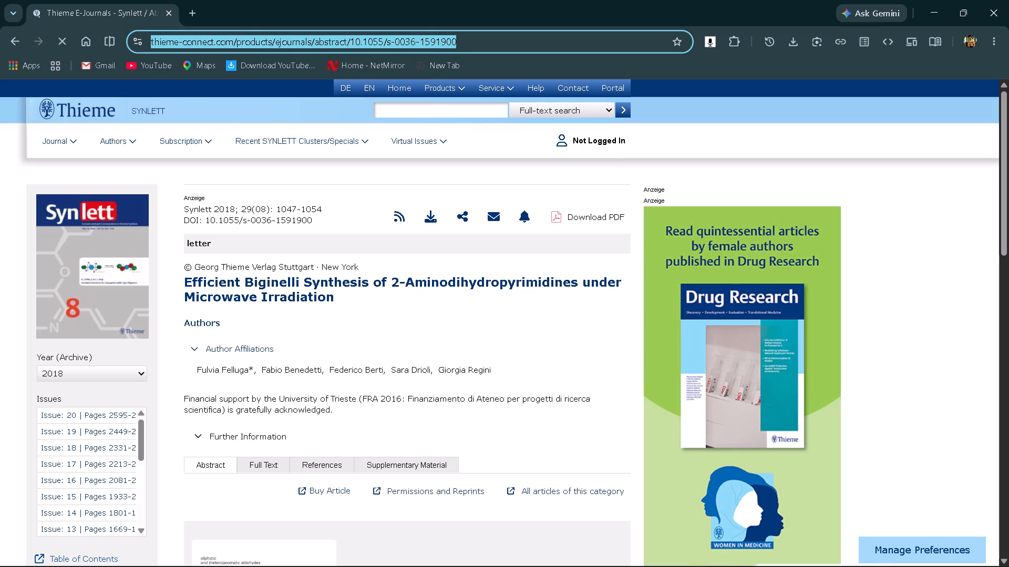
Back in PowerPoint, turn reference 2's URL into a hyperlink and remove the surplus blank lines before reference 3.
left_click(713, 556)
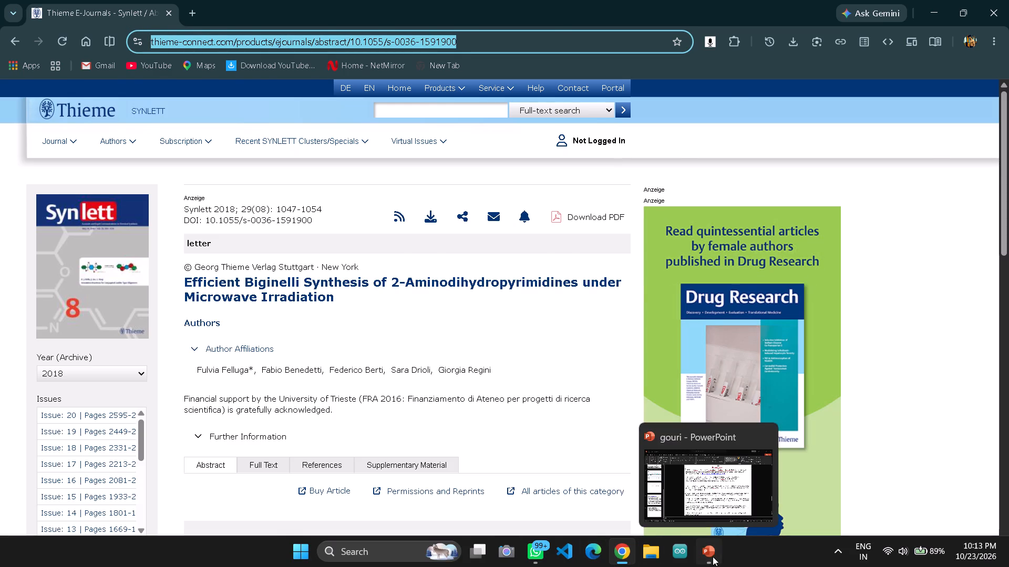
left_click(716, 243)
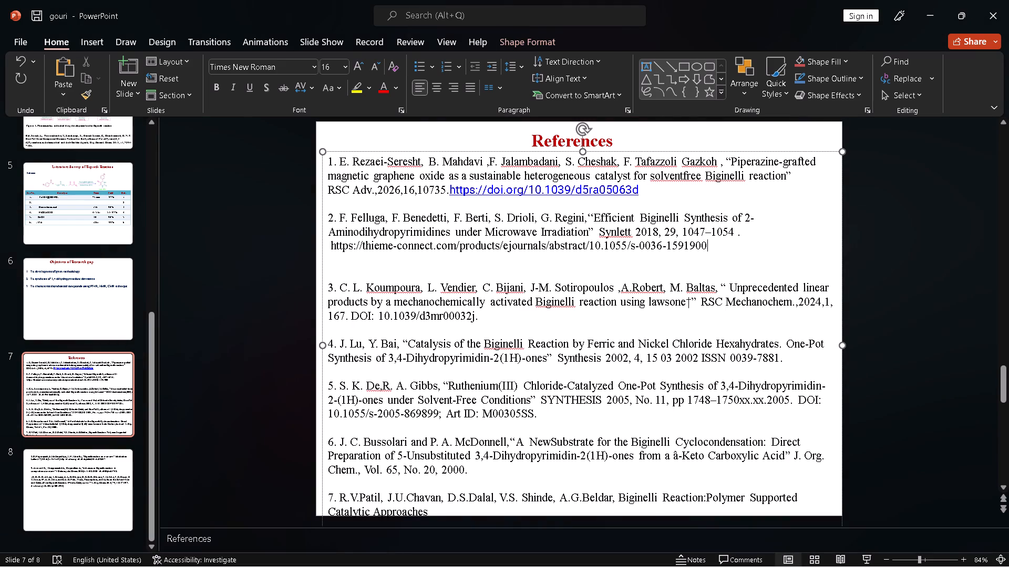
key("Return")
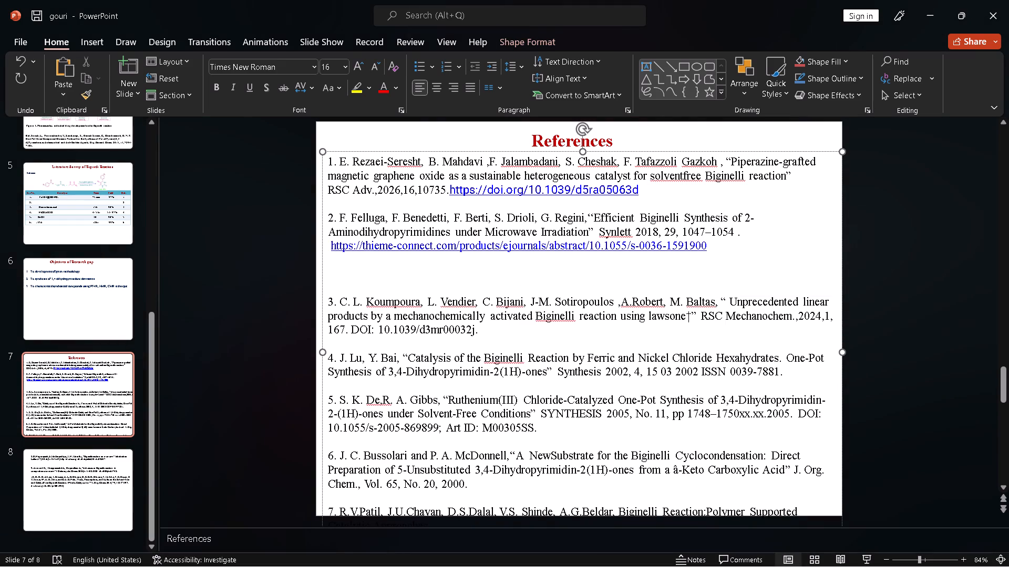
key("Delete")
key("Delete")
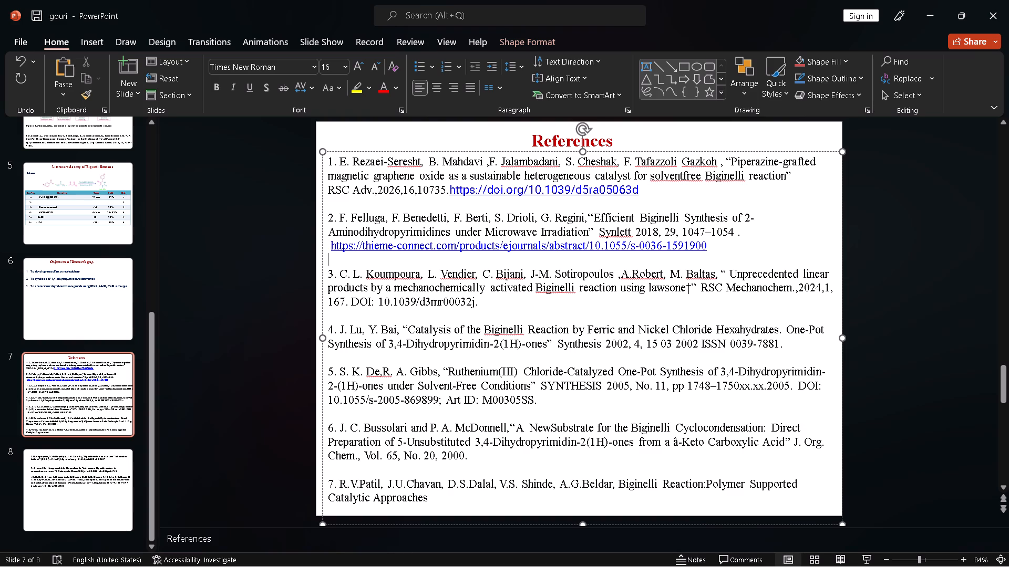
Copy reference 3's DOI text, "DOI: 10.1039/d3mr00032j.", without the blank line below it.
left_click_drag(352, 302, 358, 300)
left_click_drag(358, 300, 488, 313)
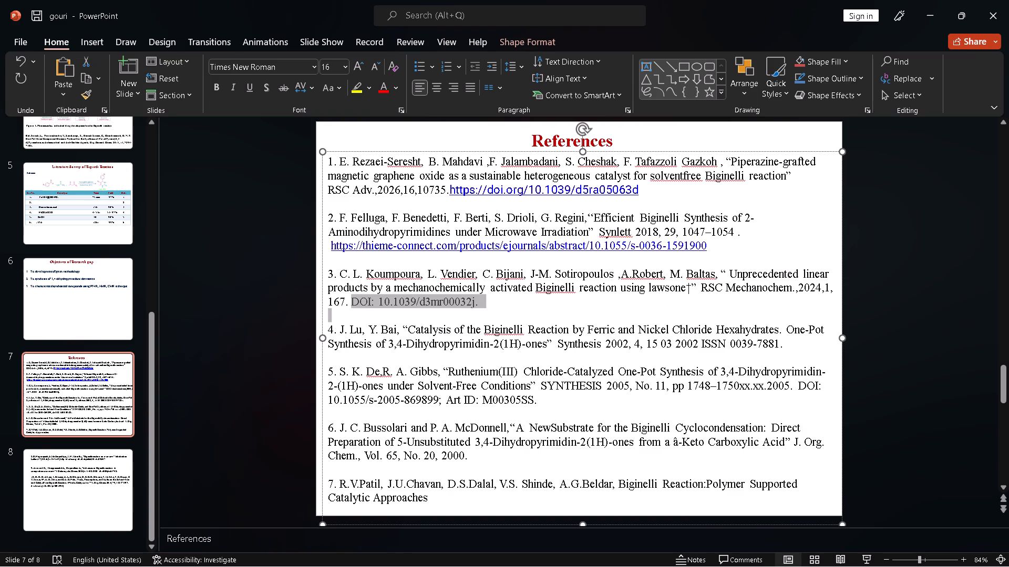
left_click_drag(488, 313, 488, 312)
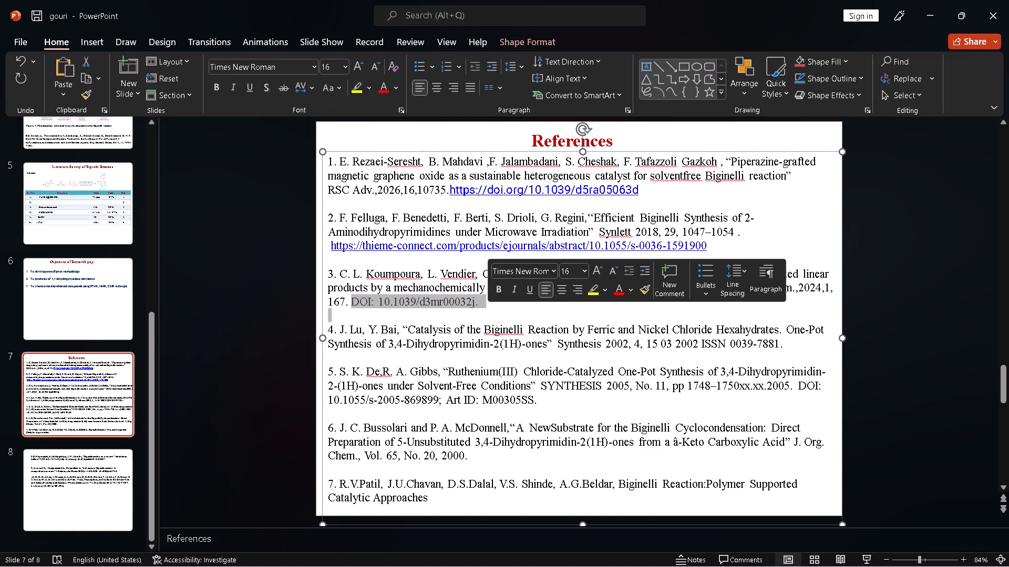
key("ctrl+c")
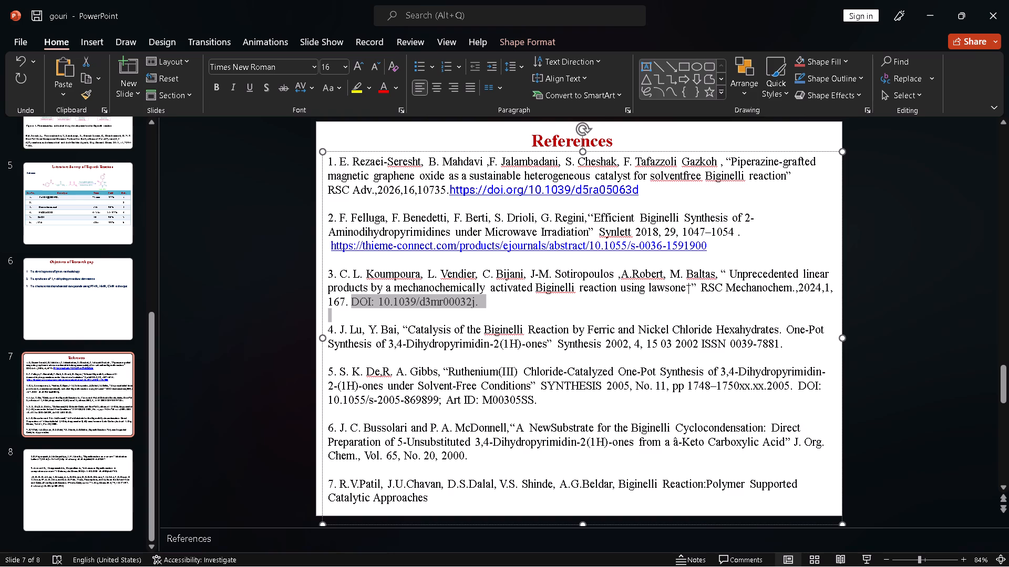
key("ctrl+c")
left_click(509, 309)
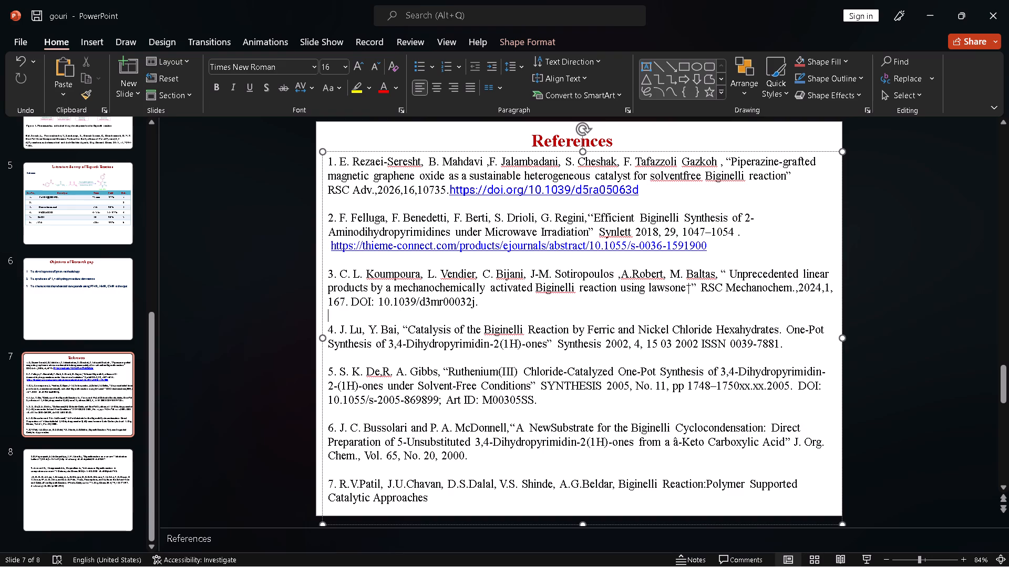
left_click(348, 322)
left_click(358, 312)
left_click_drag(345, 299, 413, 307)
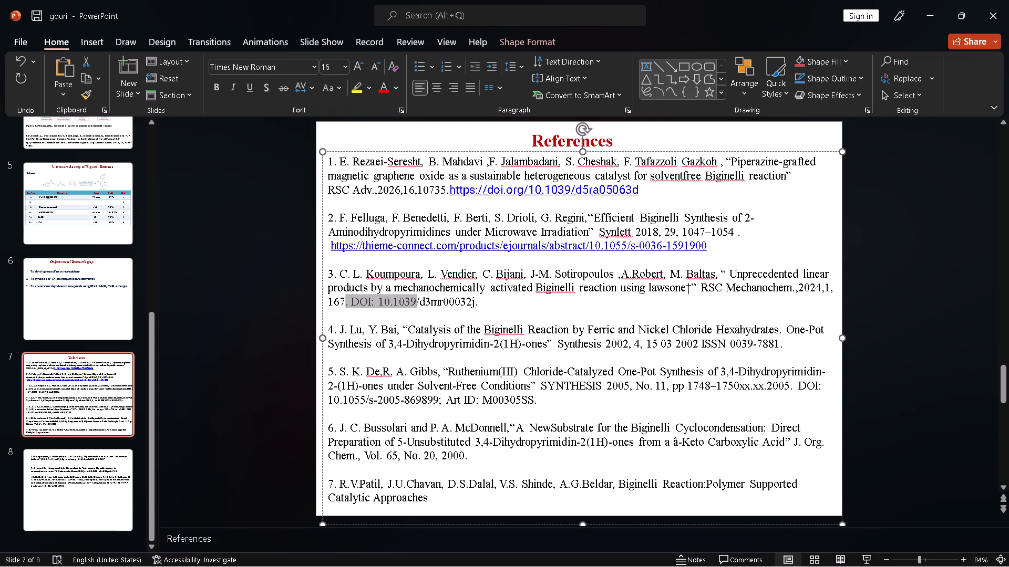
left_click_drag(413, 307, 487, 307)
key("ctrl+c")
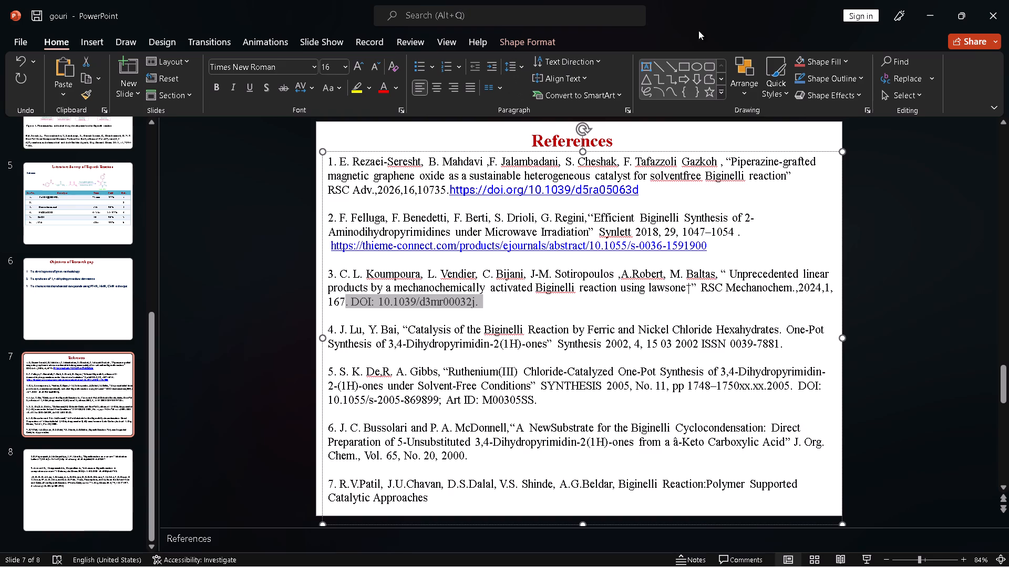
Switch to Chrome, where the Synlett article page is open.
left_click(635, 555)
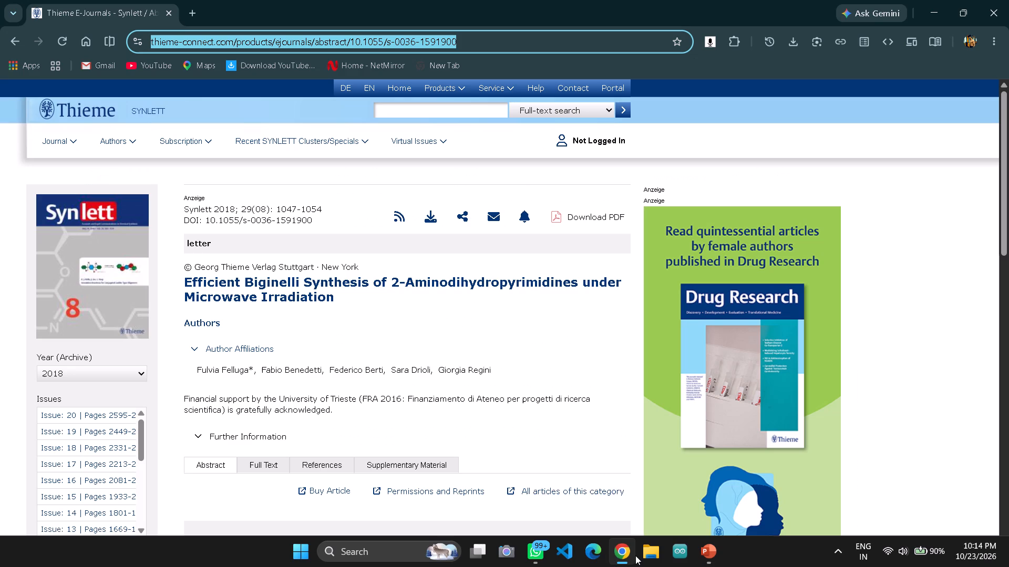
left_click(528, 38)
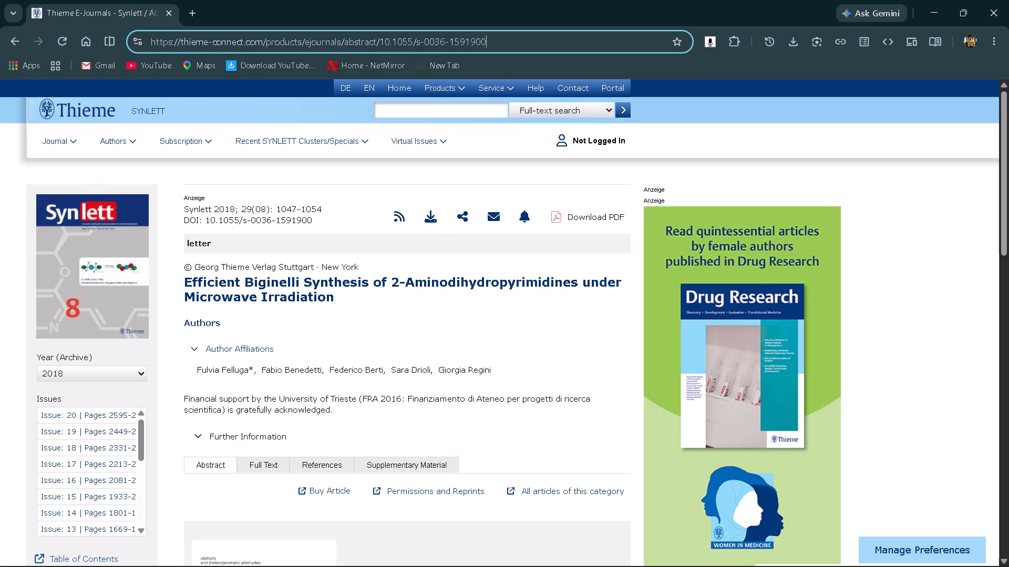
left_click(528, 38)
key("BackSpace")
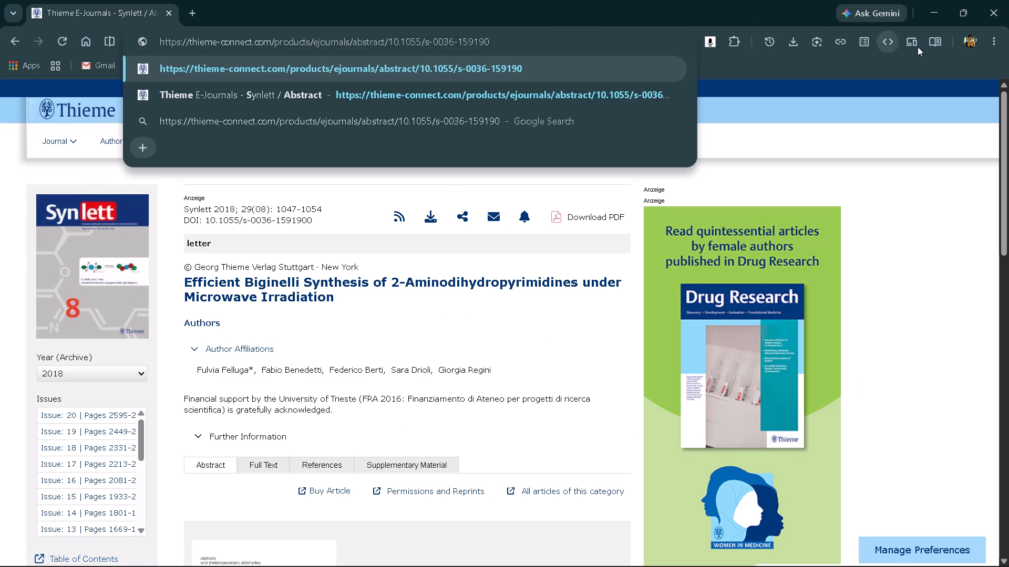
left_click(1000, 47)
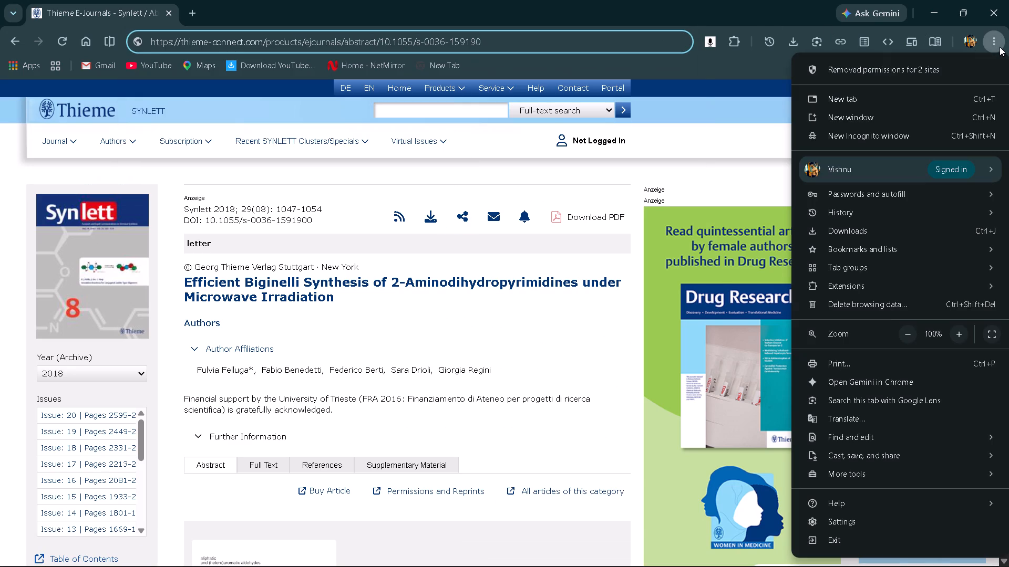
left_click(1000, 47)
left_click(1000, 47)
Go back to the new tab page and search Google for reference 3's copied text, ". DOI: 10.1039/d3mr00032j.".
left_click(20, 42)
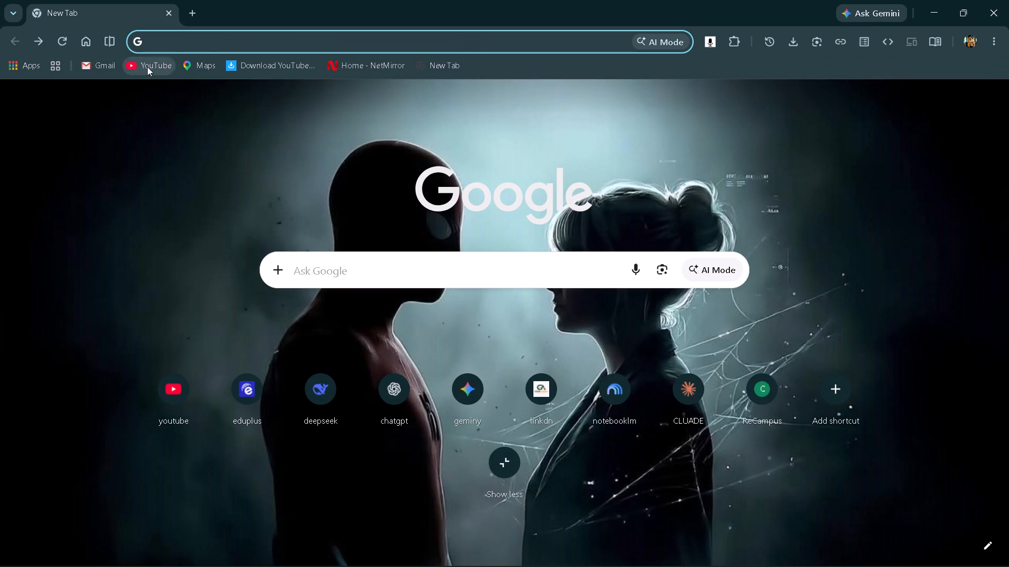
left_click(210, 48)
right_click(215, 39)
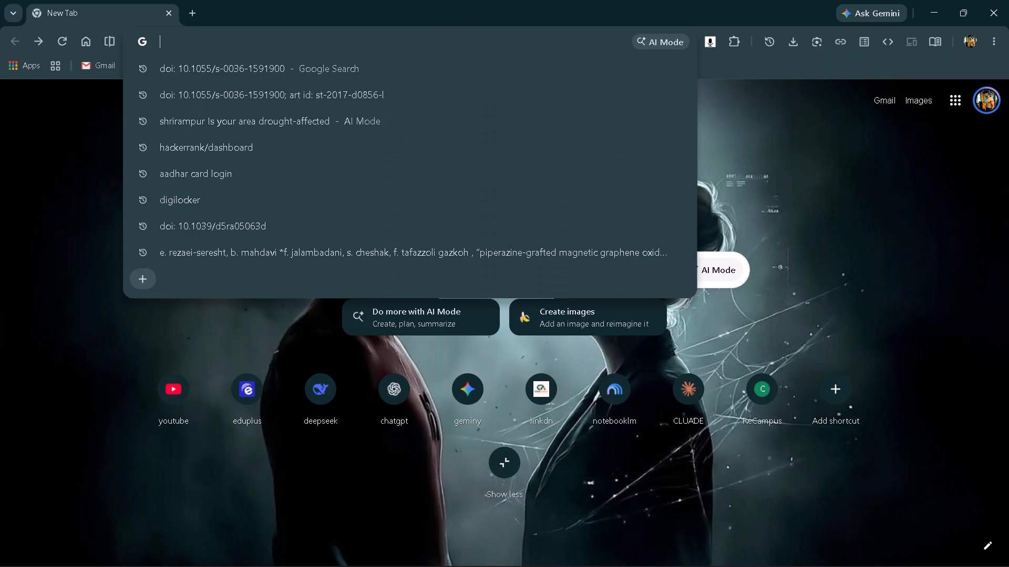
left_click(258, 157)
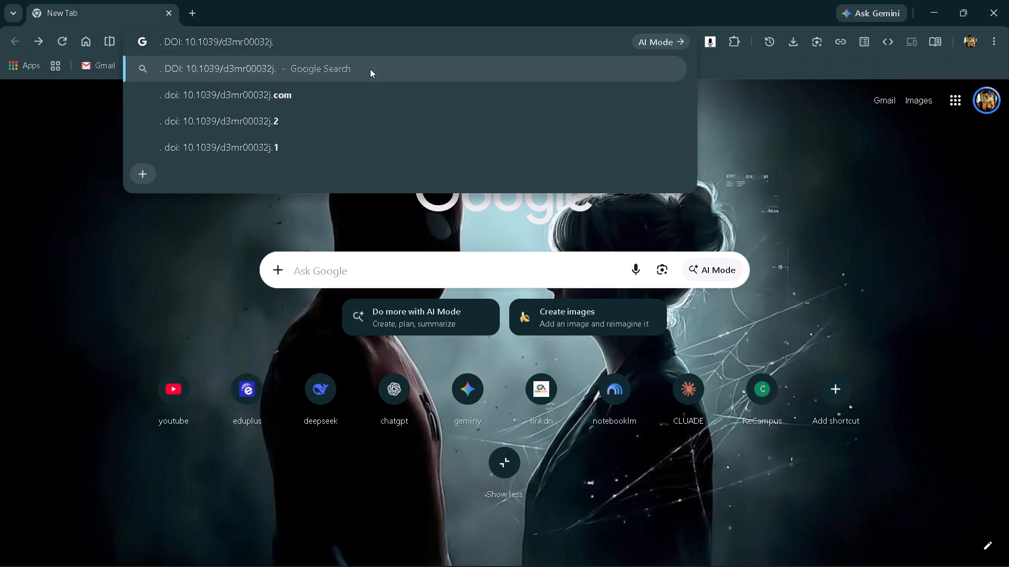
key("Return")
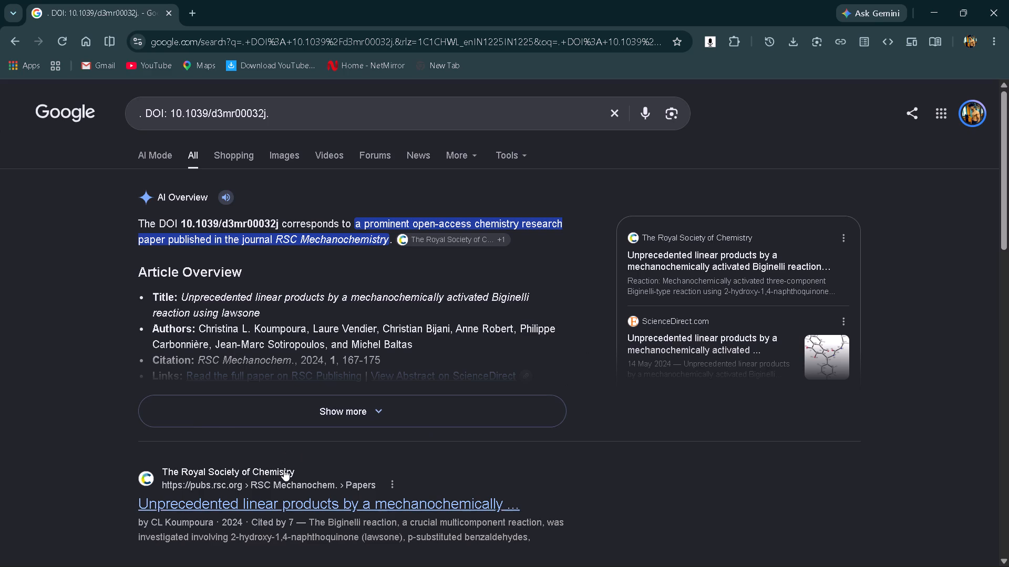
Open the Royal Society of Chemistry search result, "Unprecedented linear products by a mechanochemically ...", on pubs.rsc.org.
scroll(284, 469, "down", 1)
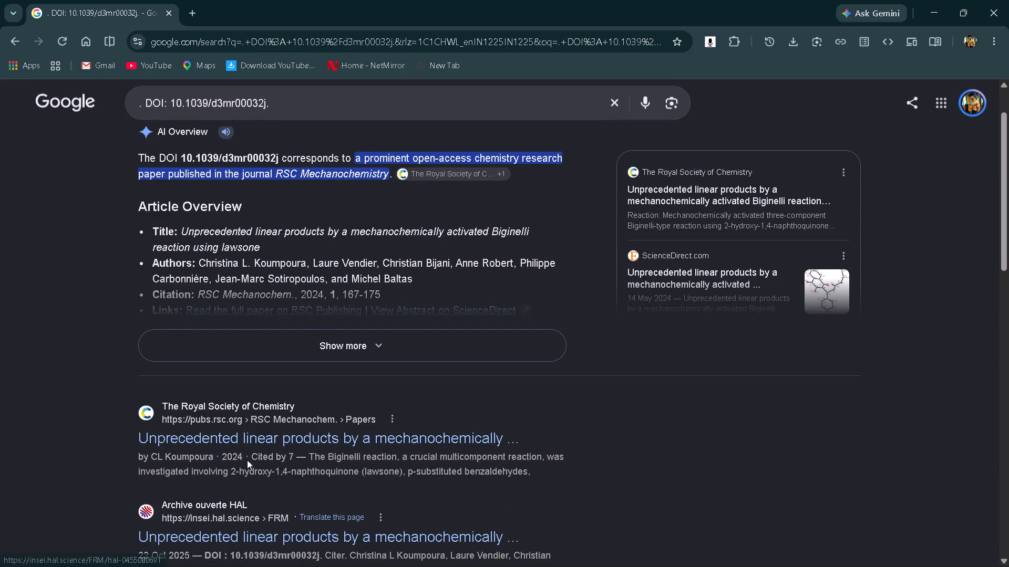
left_click(250, 442)
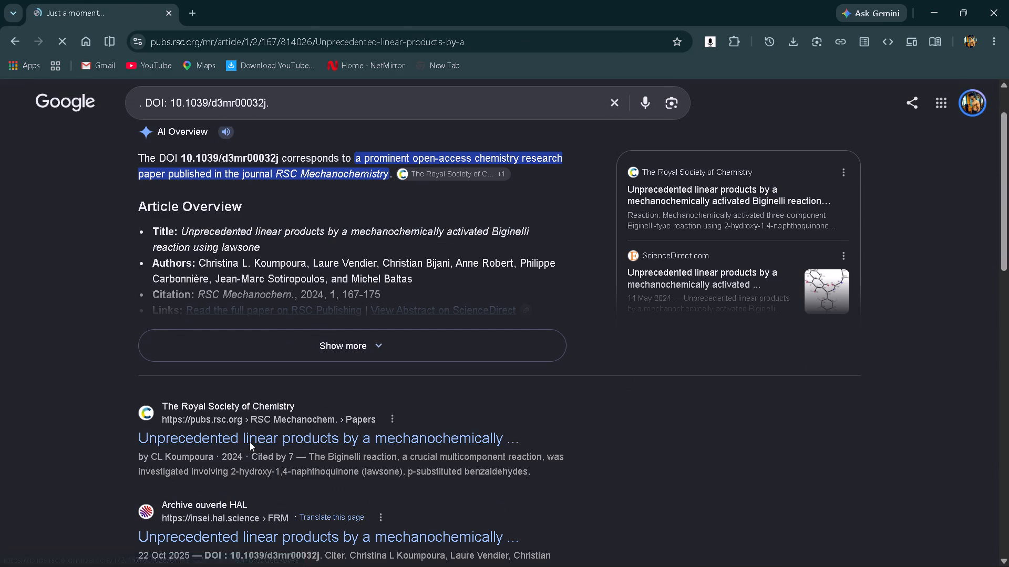